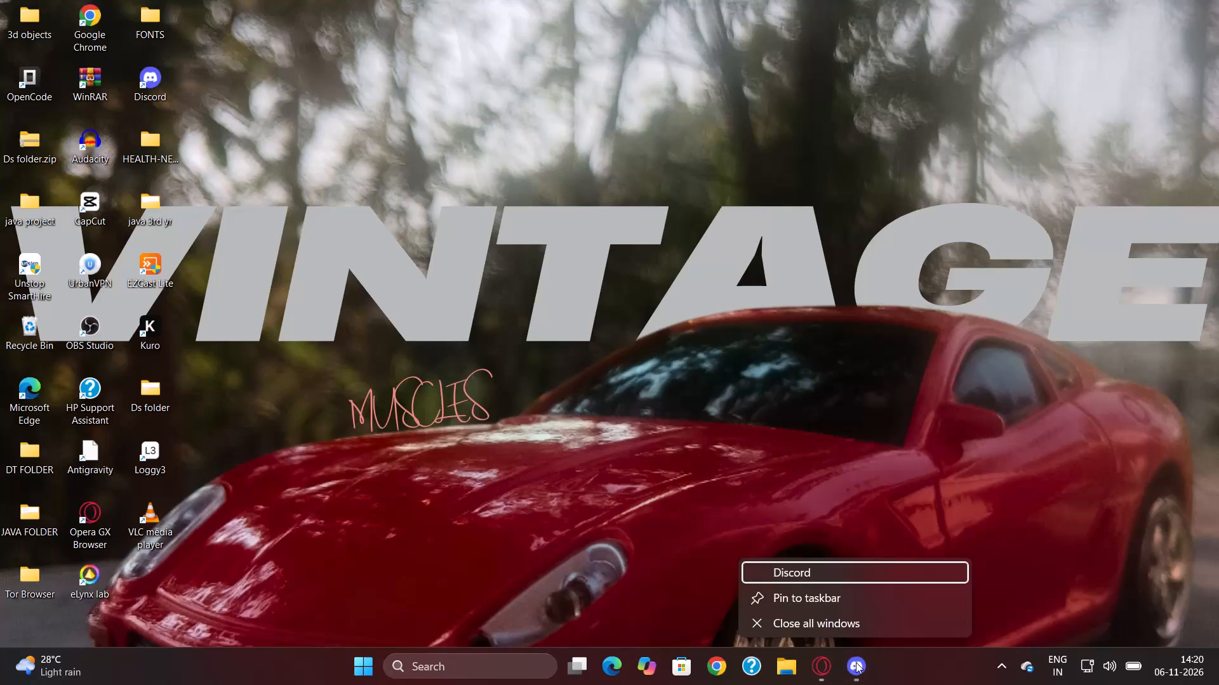
Find WhatsApp through the system search and launch it.
{"action": "left_click", "coordinate": [364, 674]}
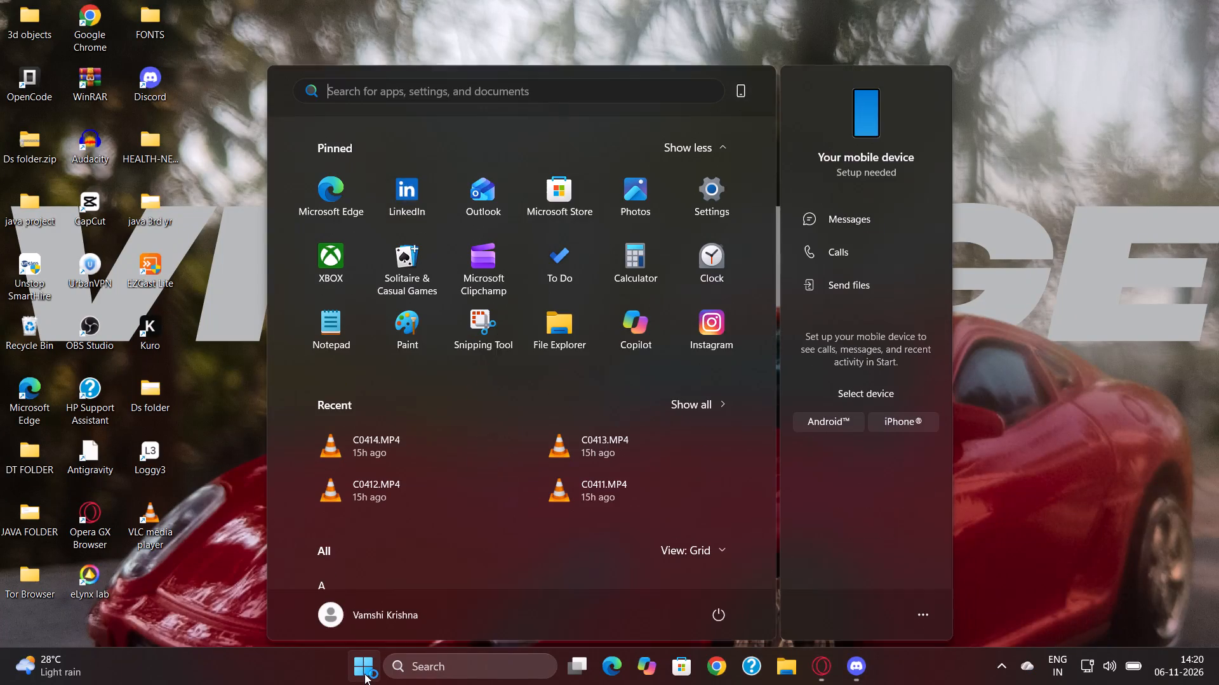
{"action": "key", "text": "w"}
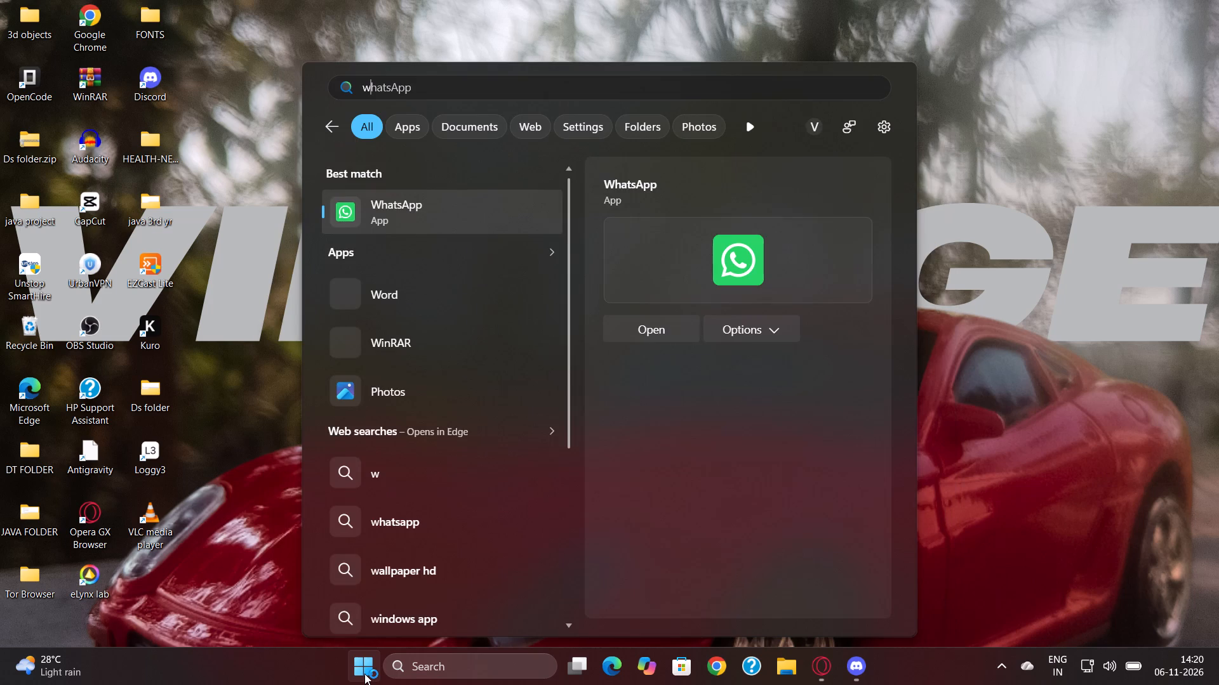
{"action": "key", "text": "Return"}
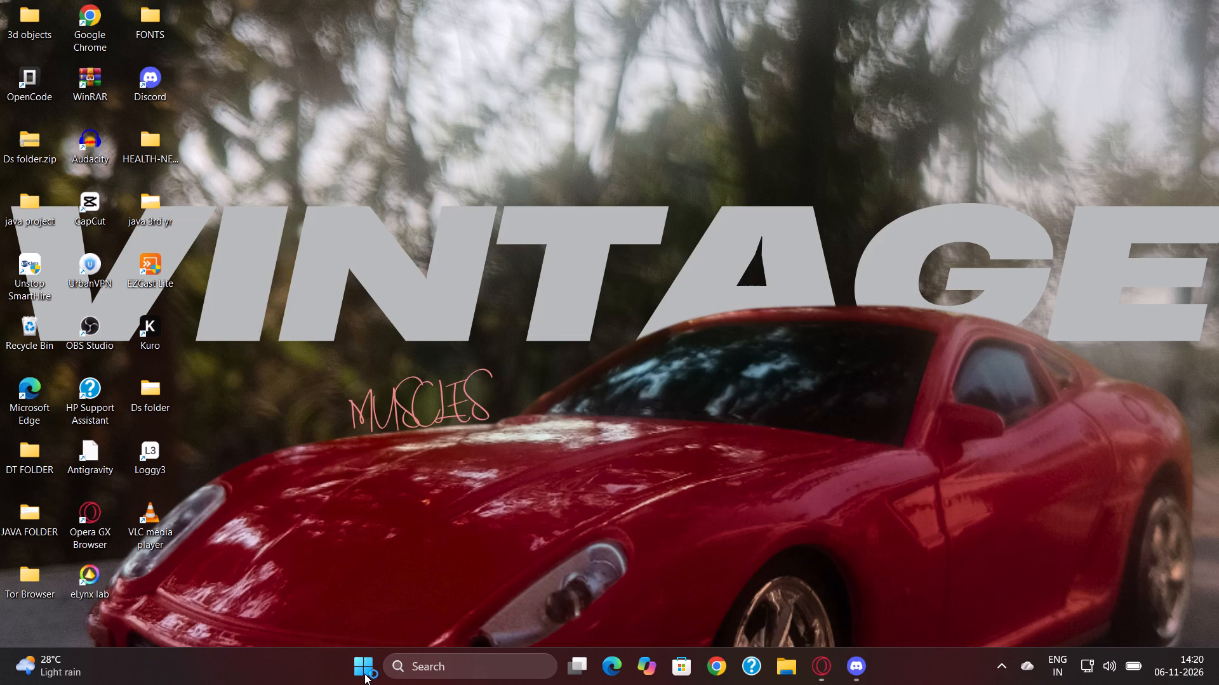
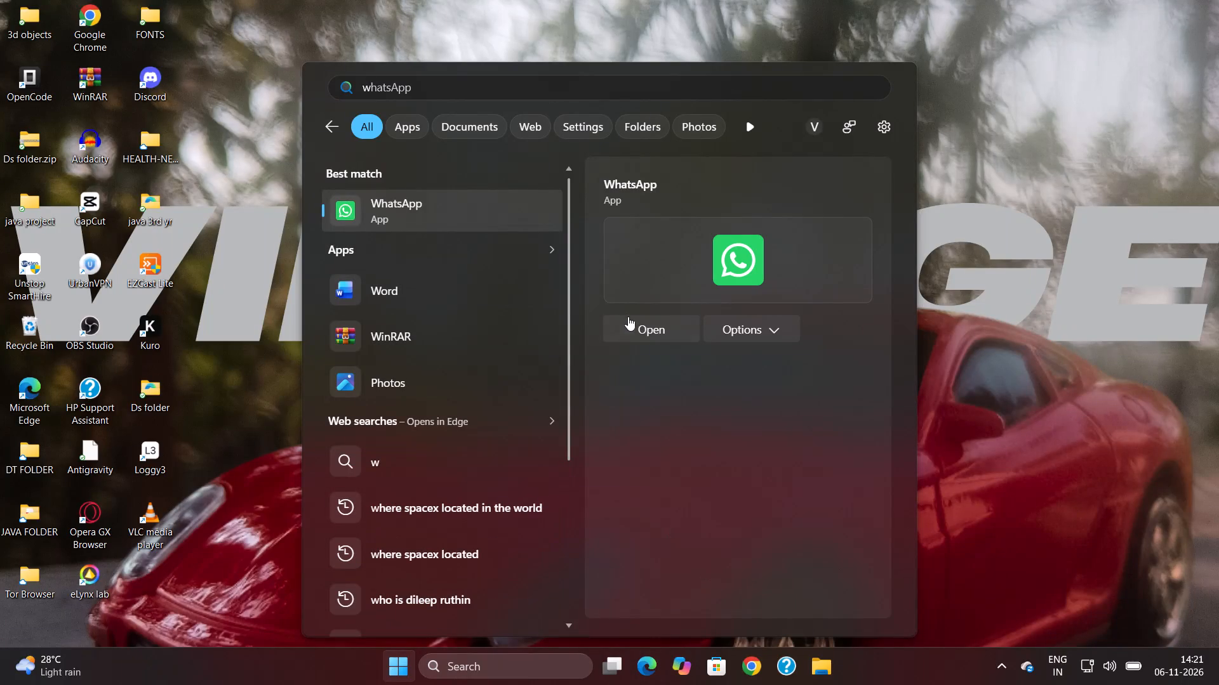
Launch the WhatsApp app from the search results.
{"action": "left_click", "coordinate": [649, 334]}
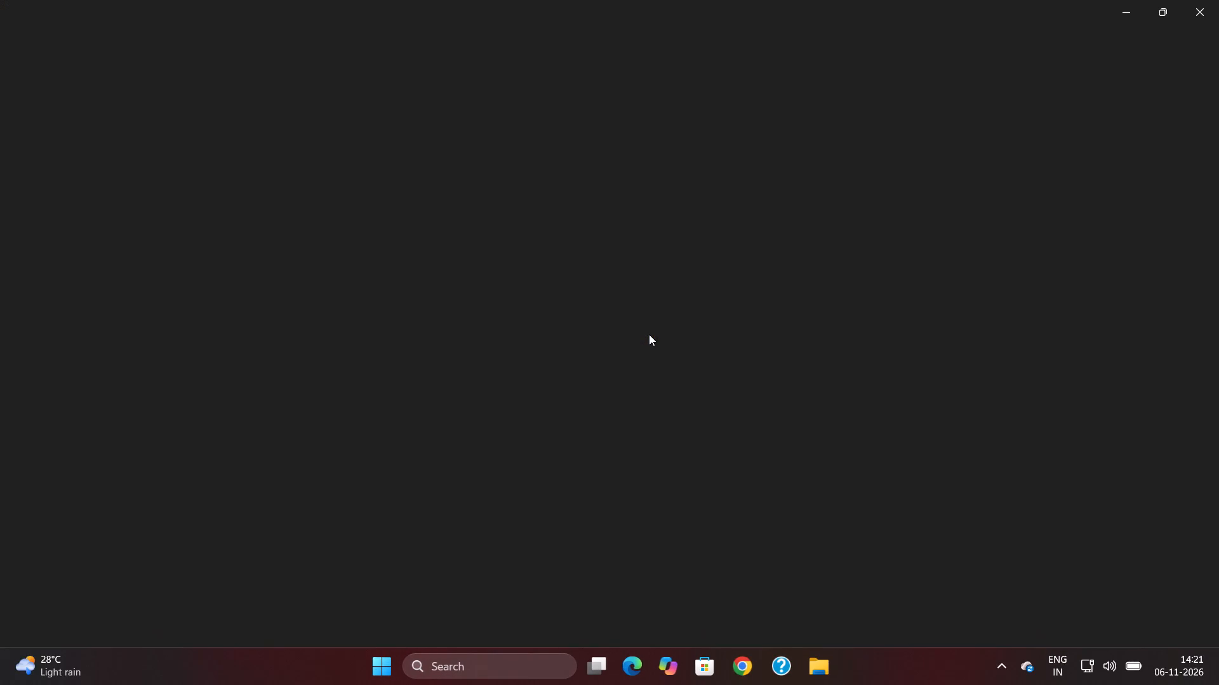
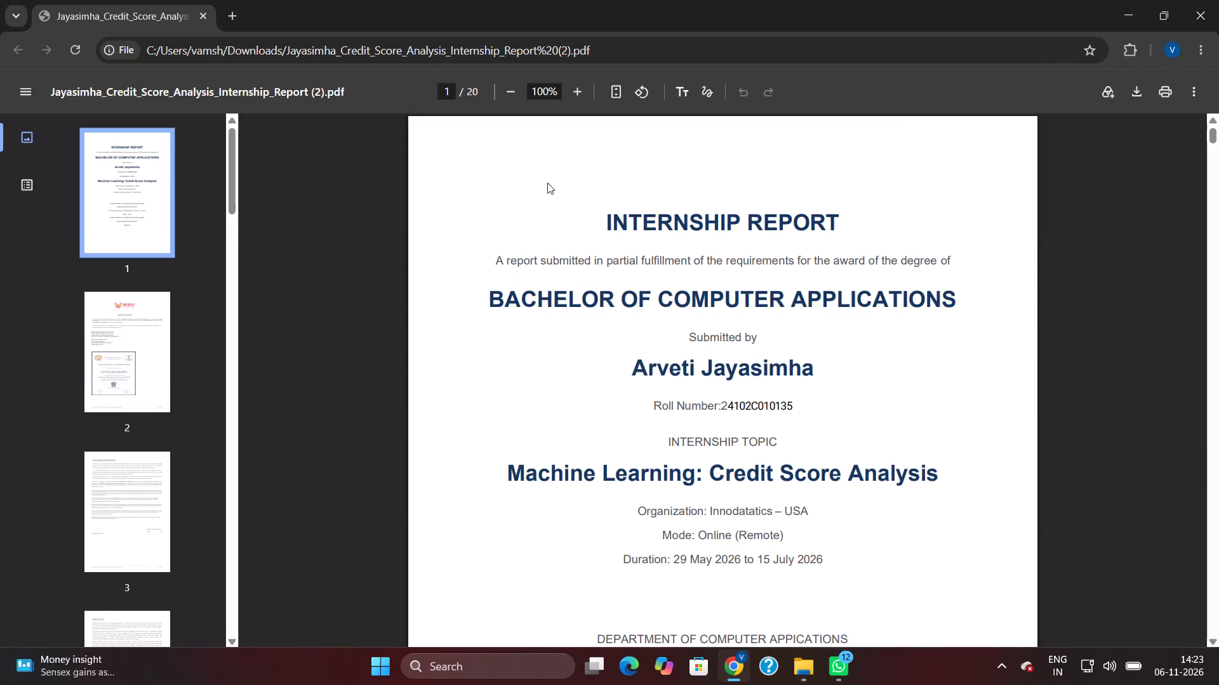
{"action": "scroll", "coordinate": [681, 334], "scroll_direction": "down", "scroll_amount": 2}
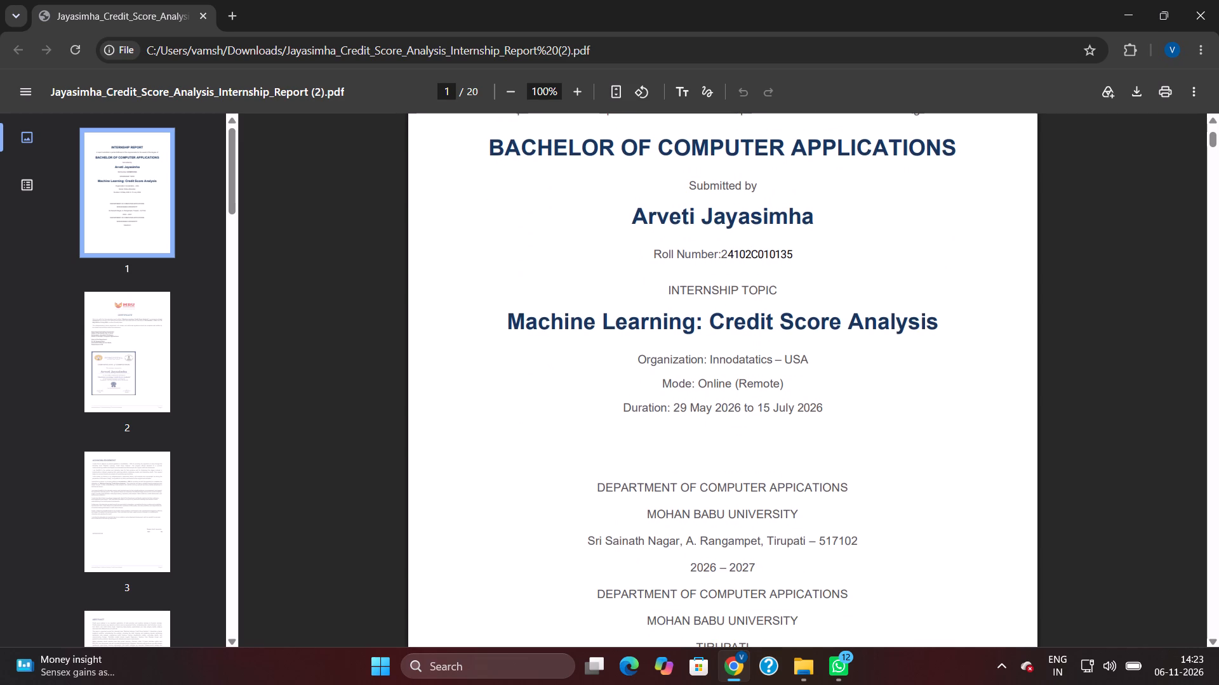
{"action": "scroll", "coordinate": [681, 334], "scroll_direction": "down", "scroll_amount": 6}
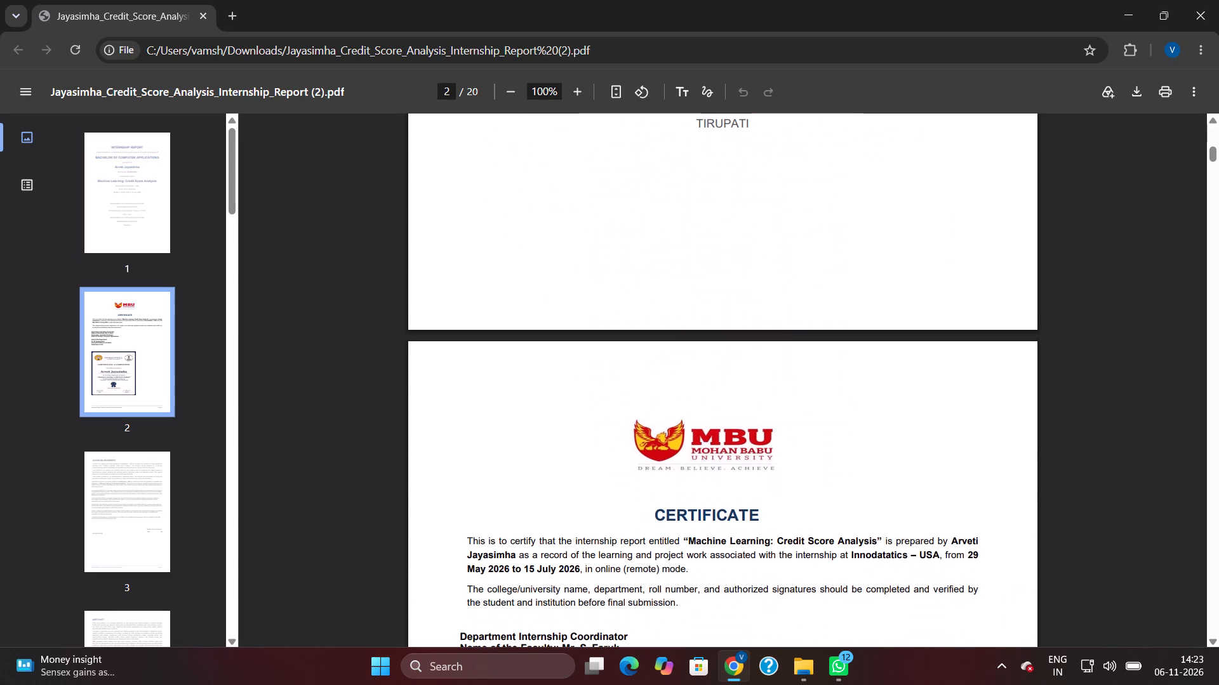
{"action": "scroll", "coordinate": [681, 334], "scroll_direction": "down", "scroll_amount": 1}
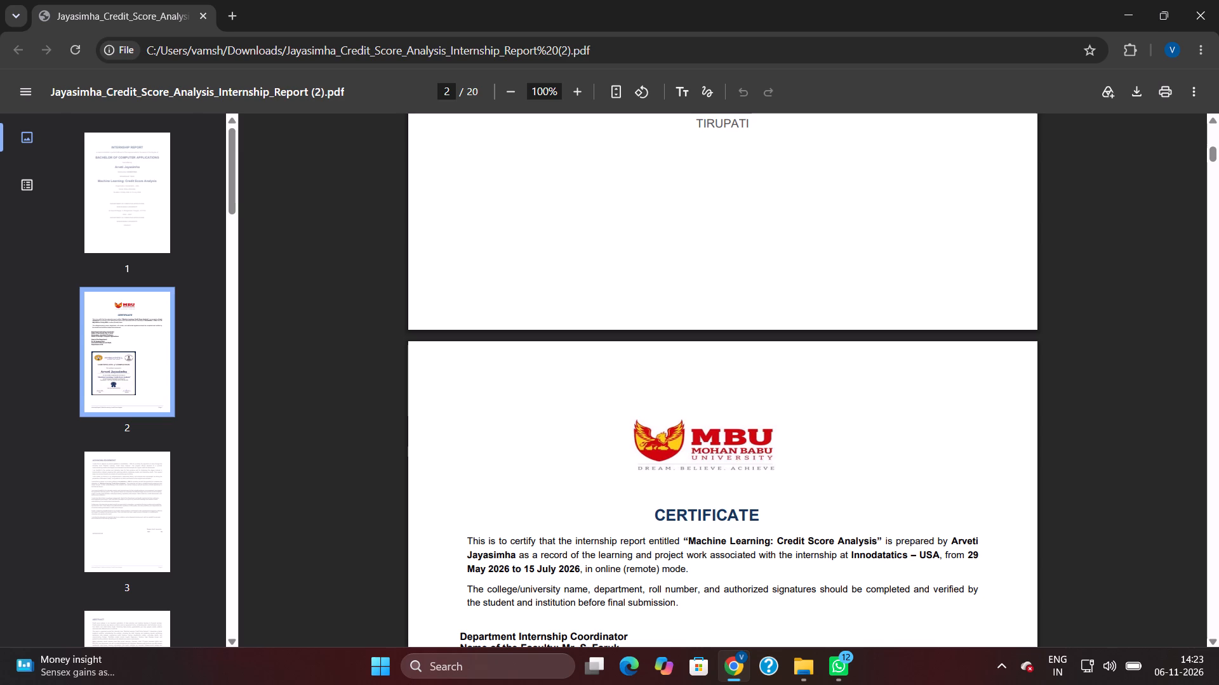
Examine the certificate and acknowledgement pages of the internship report PDF.
{"action": "left_click", "coordinate": [152, 336]}
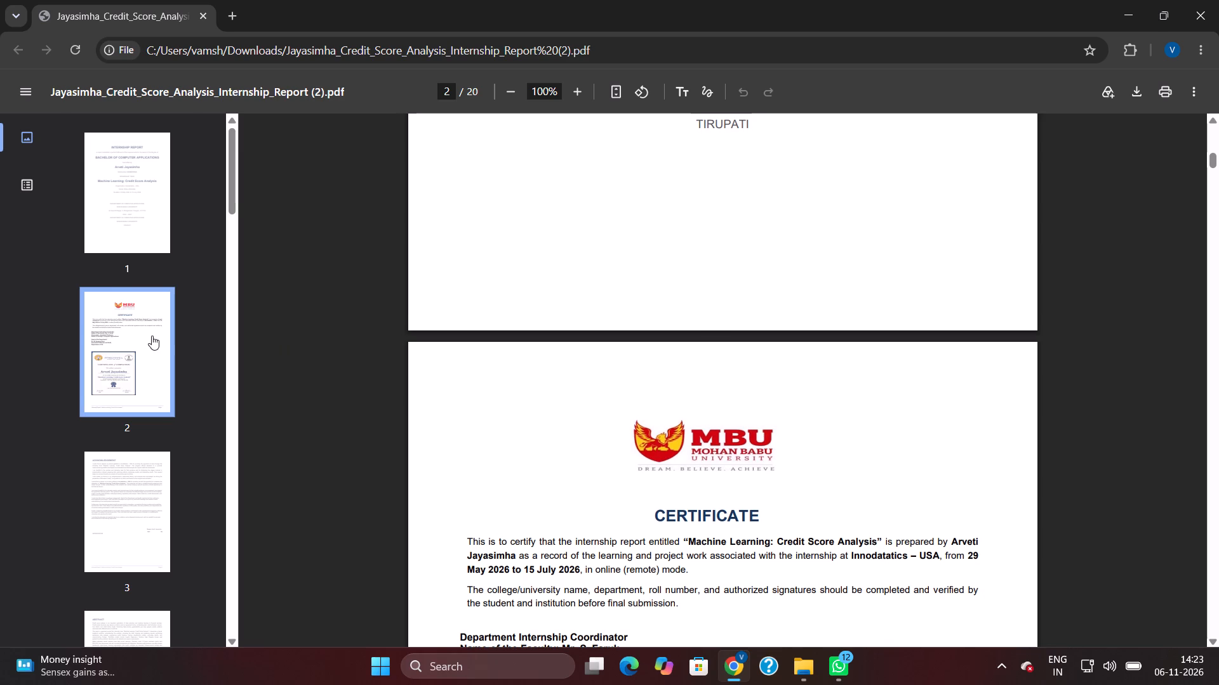
{"action": "scroll", "coordinate": [626, 344], "scroll_direction": "down", "scroll_amount": 2}
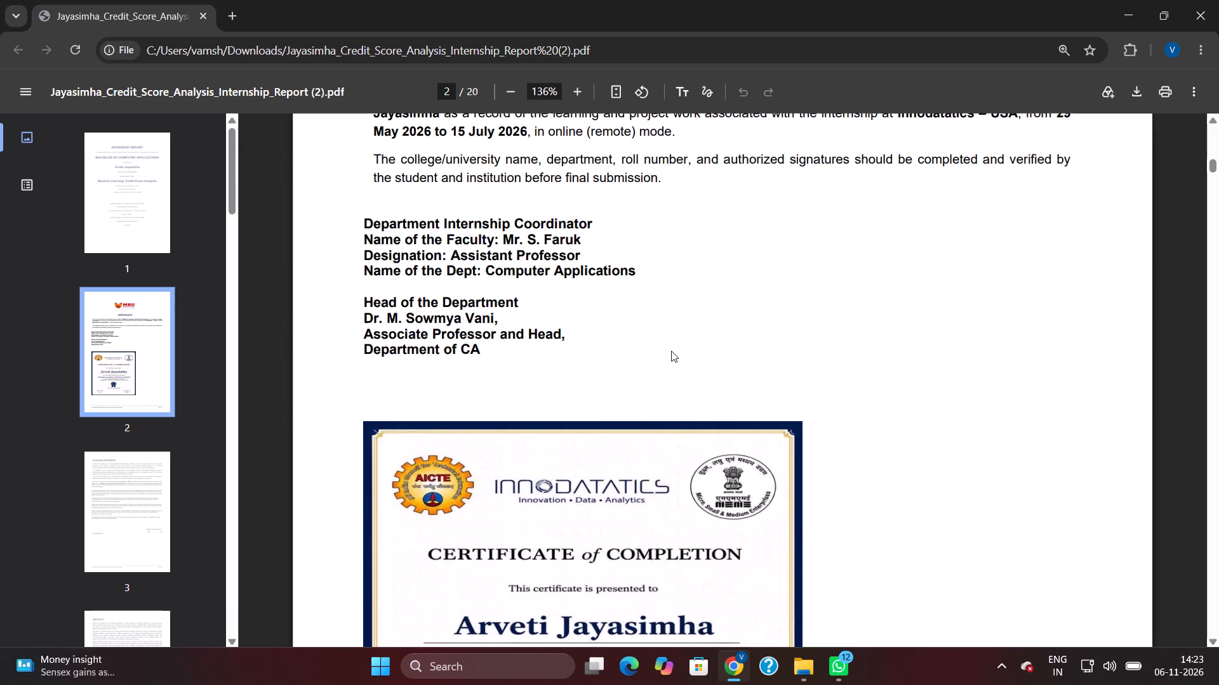
{"action": "left_click", "coordinate": [380, 218]}
{"action": "scroll", "coordinate": [380, 218], "scroll_direction": "down", "scroll_amount": 5}
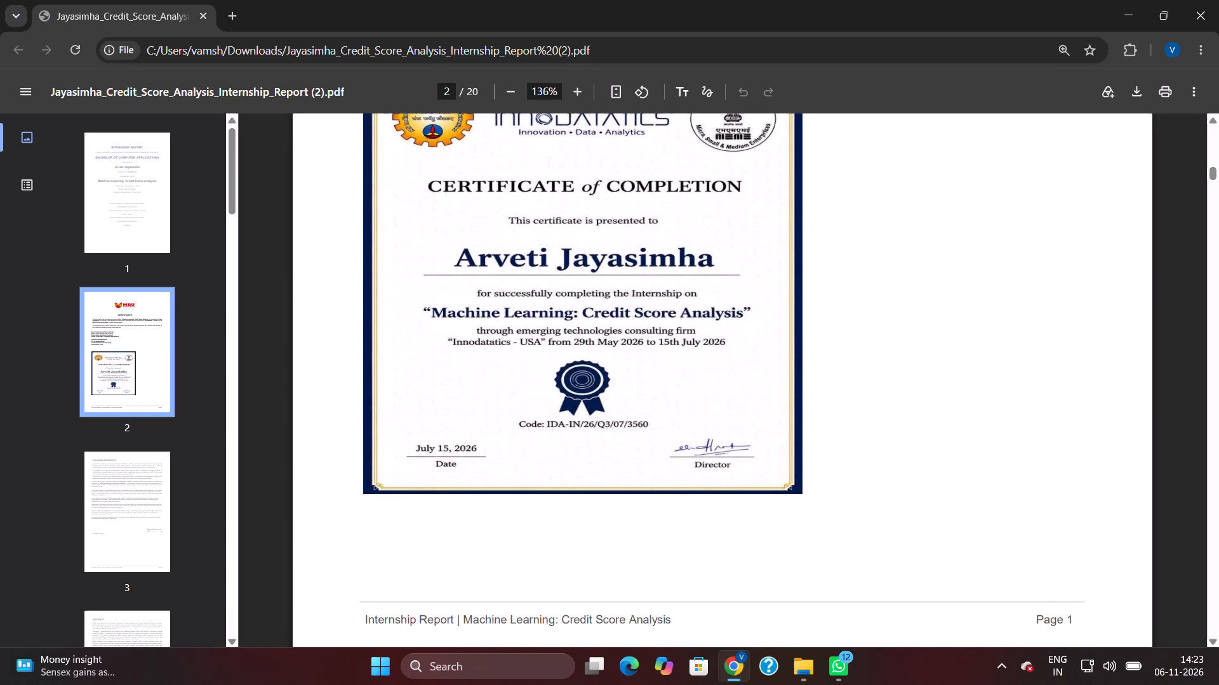
{"action": "scroll", "coordinate": [380, 218], "scroll_direction": "down", "scroll_amount": 6}
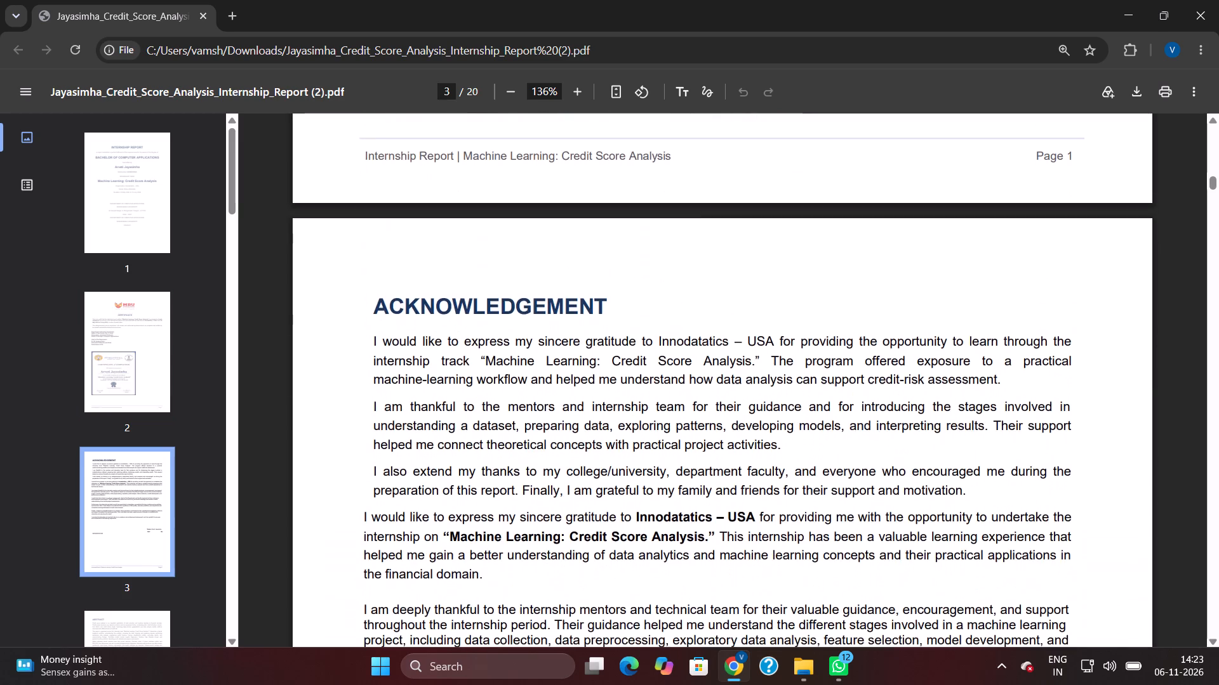
{"action": "scroll", "coordinate": [380, 218], "scroll_direction": "down", "scroll_amount": 2}
{"action": "scroll", "coordinate": [380, 218], "scroll_direction": "up", "scroll_amount": 6}
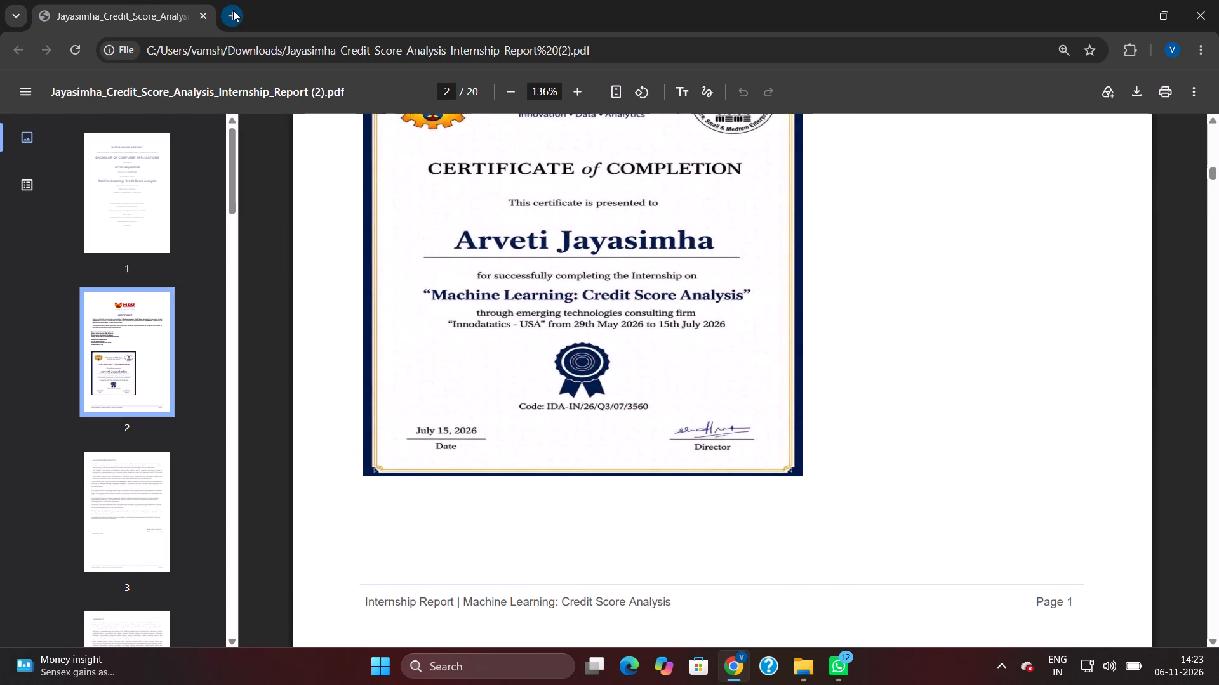
Search the web in a new tab for "pdf to document converter" and open iLovePDF's PDF to Word page.
{"action": "left_click", "coordinate": [234, 12]}
{"action": "type", "text": "pdf to dor"}
{"action": "key", "text": "BackSpace"}
{"action": "type", "text": "cume"}
{"action": "key", "text": "Return"}
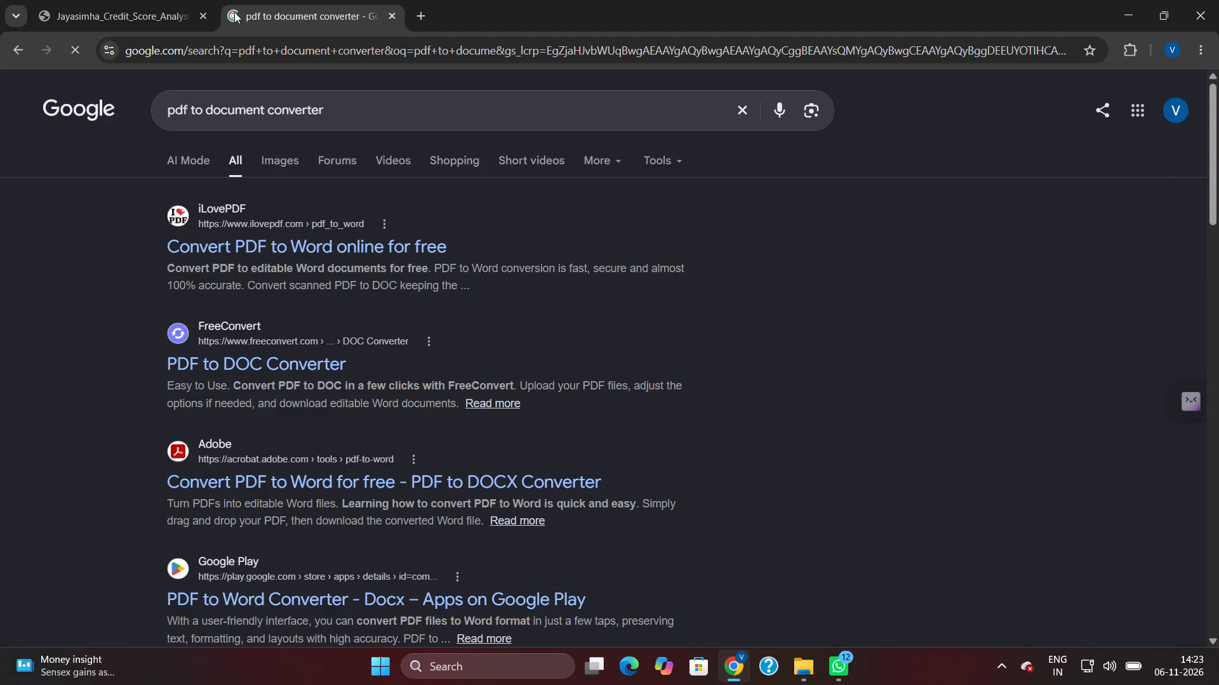
{"action": "left_click", "coordinate": [270, 249]}
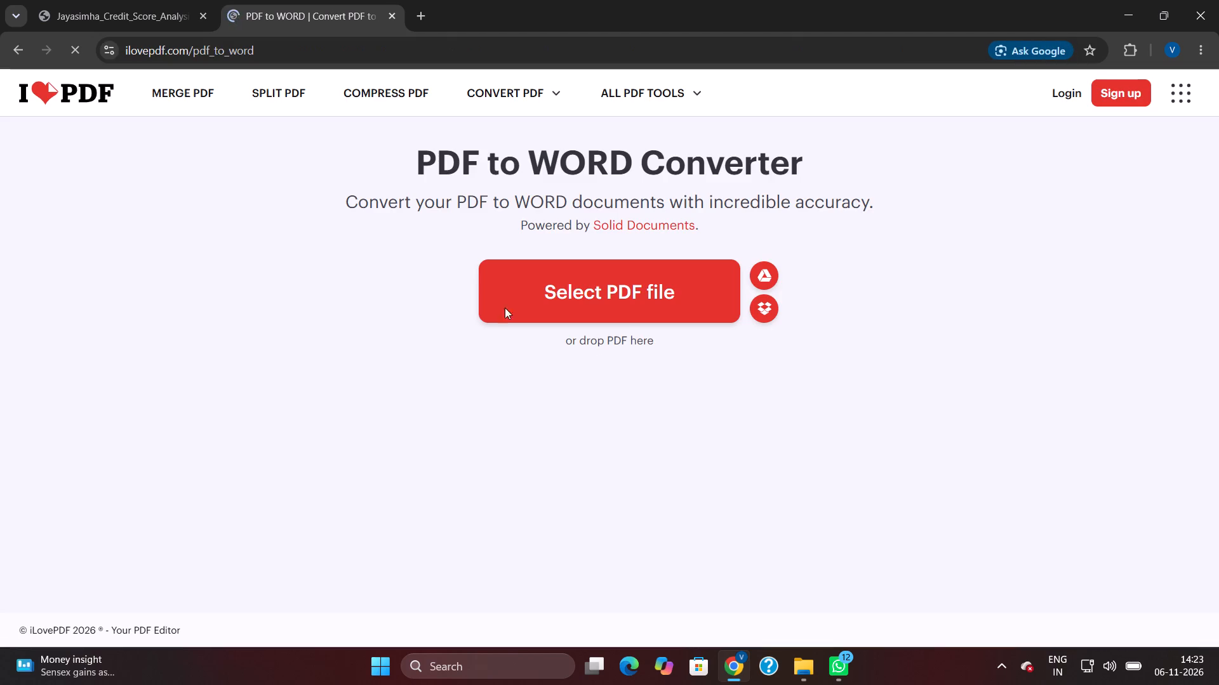
Load the Credit Score Analysis internship report PDF from Downloads into the converter.
{"action": "left_click", "coordinate": [637, 301]}
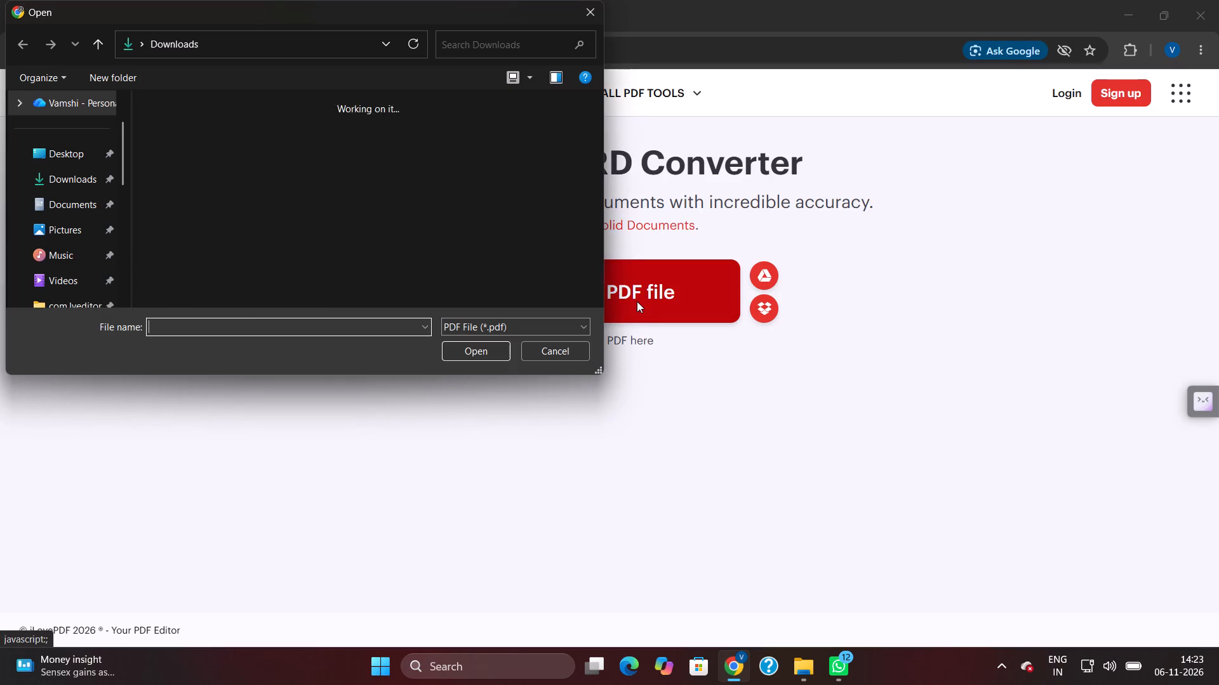
{"action": "left_click", "coordinate": [163, 166]}
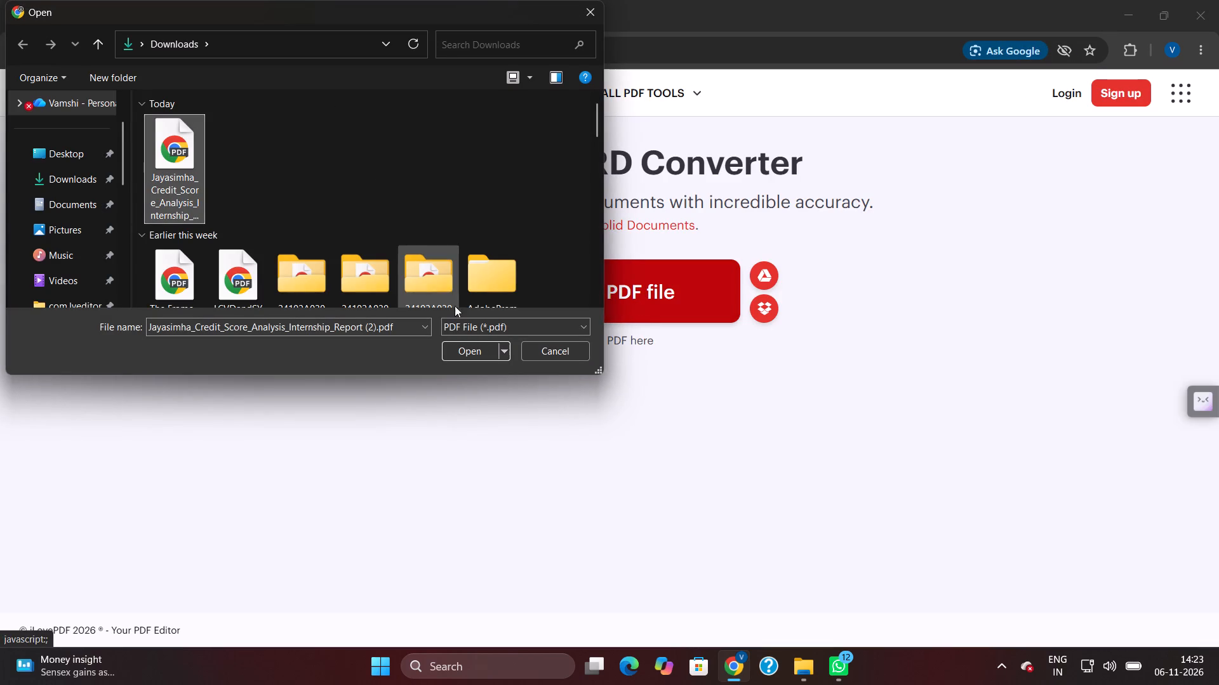
{"action": "left_click", "coordinate": [456, 355]}
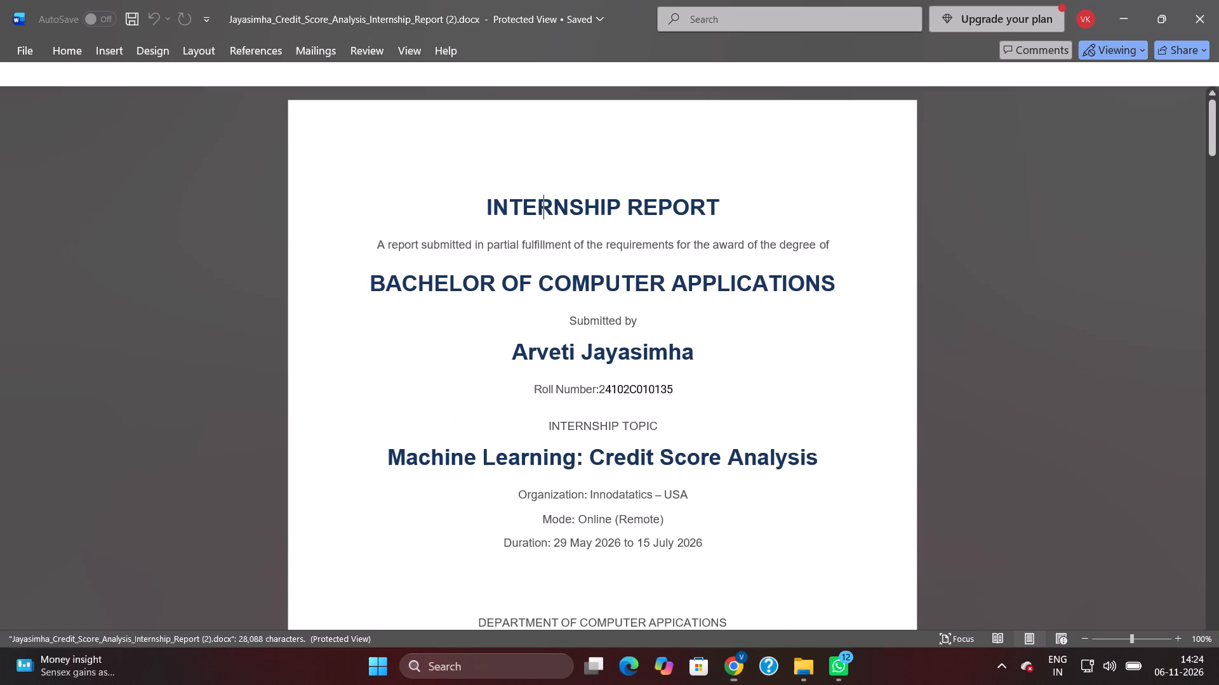
{"action": "scroll", "coordinate": [782, 336], "scroll_direction": "down", "scroll_amount": 5}
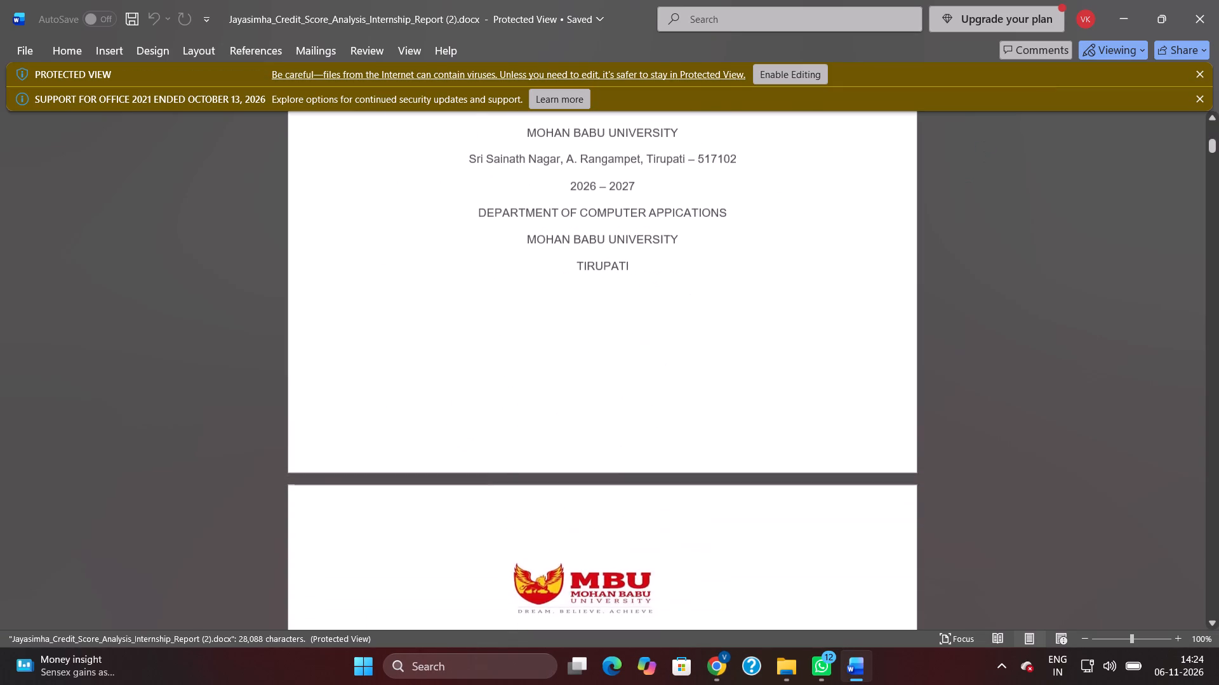
{"action": "scroll", "coordinate": [782, 336], "scroll_direction": "down", "scroll_amount": 2}
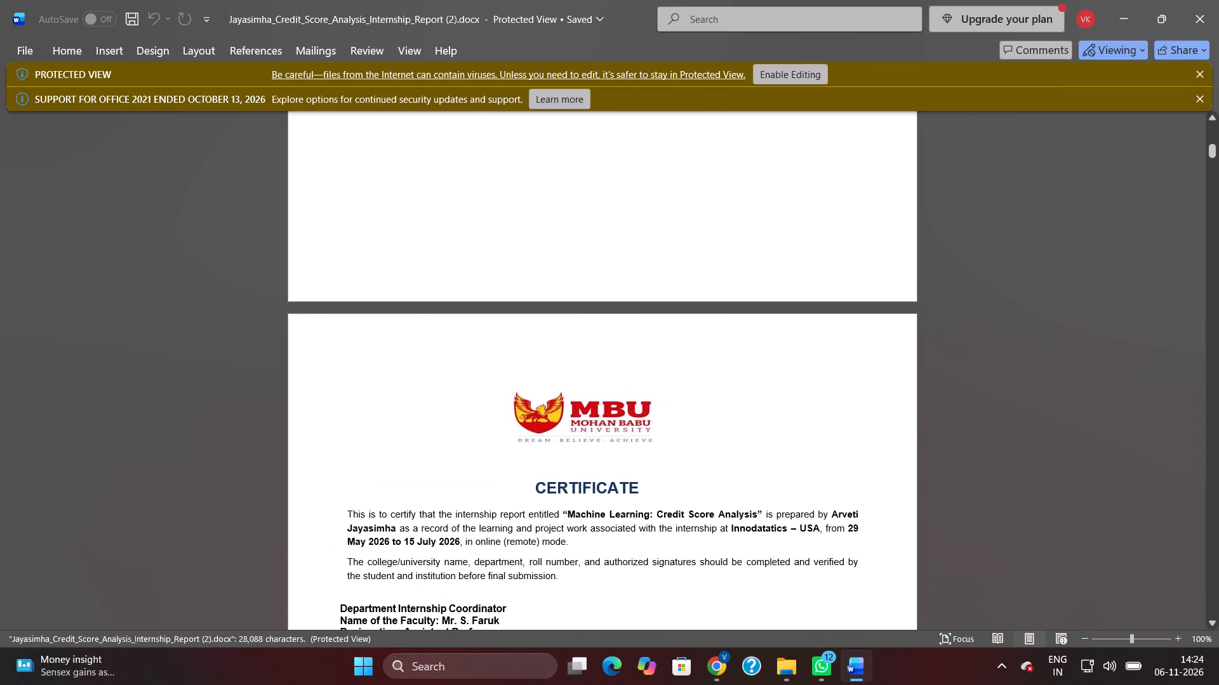
{"action": "left_click", "coordinate": [496, 400]}
{"action": "left_click", "coordinate": [519, 443]}
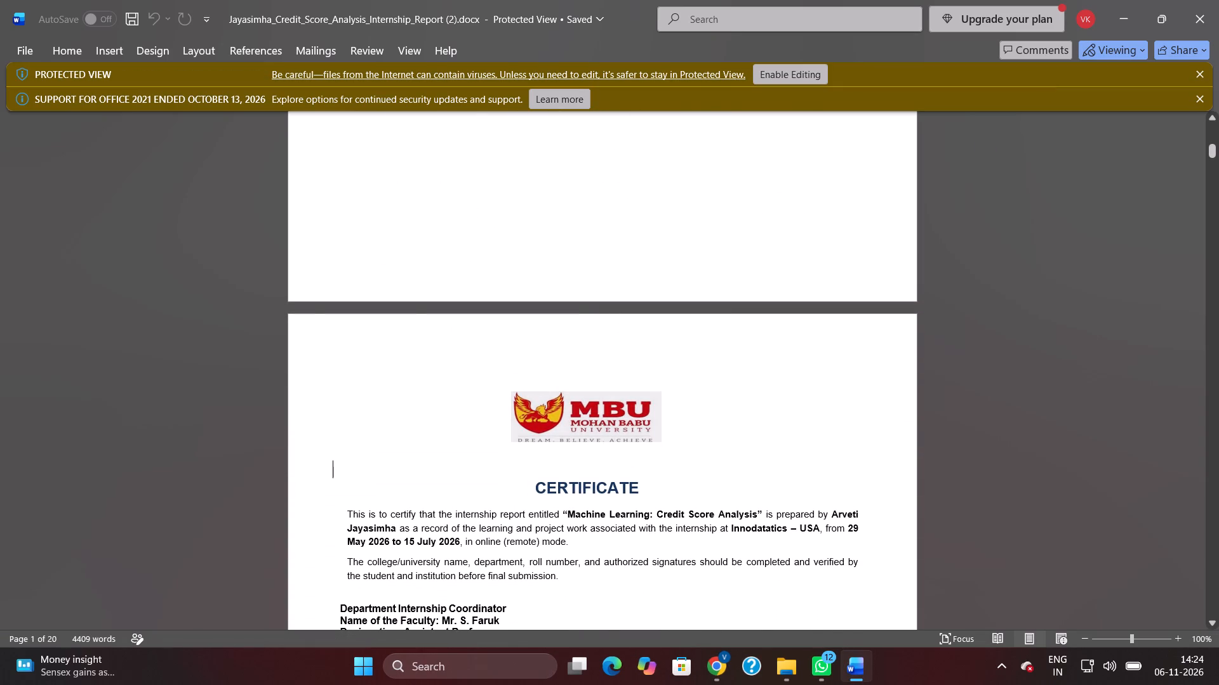
{"action": "left_click", "coordinate": [814, 71]}
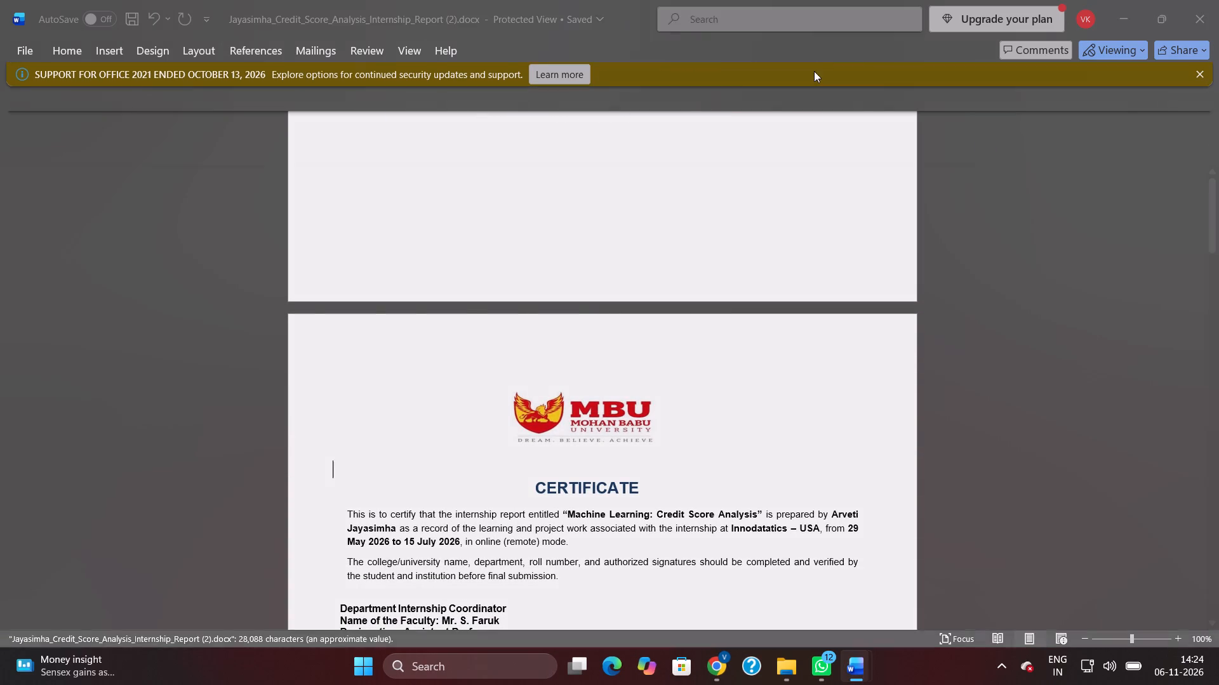
Delete one blank line between the Duration line and the department name on the cover page.
{"action": "scroll", "coordinate": [600, 433], "scroll_direction": "down", "scroll_amount": 5}
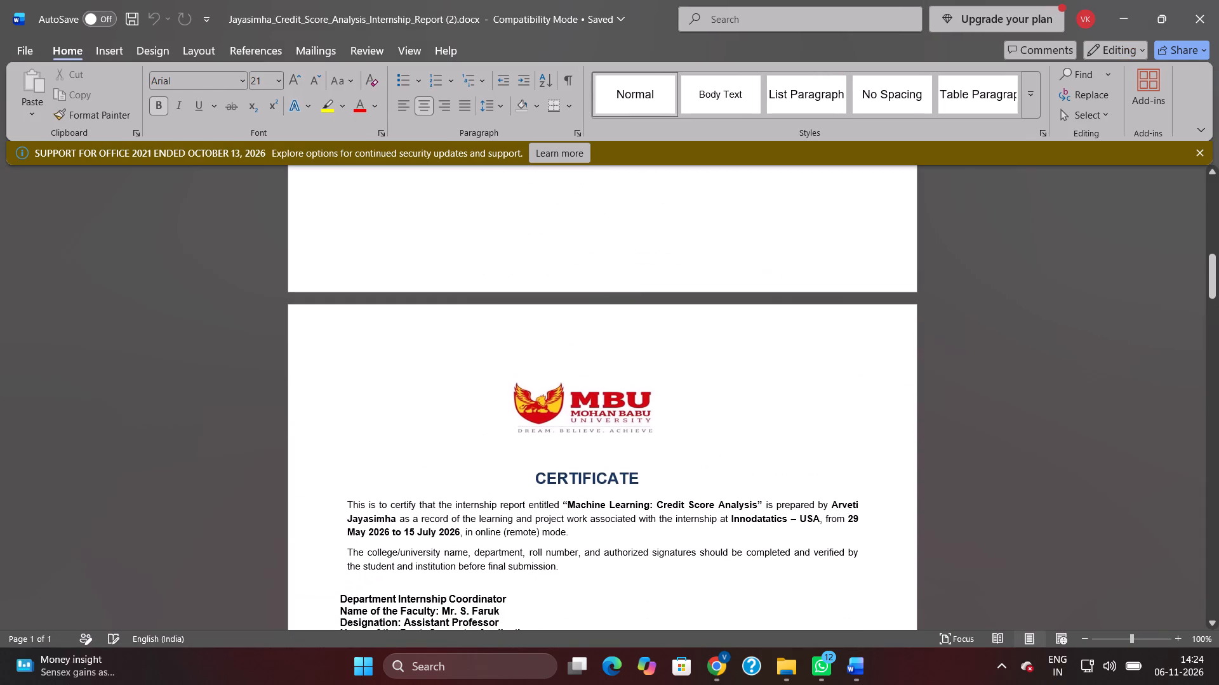
{"action": "scroll", "coordinate": [496, 375], "scroll_direction": "up", "scroll_amount": 3}
{"action": "left_click", "coordinate": [488, 379]}
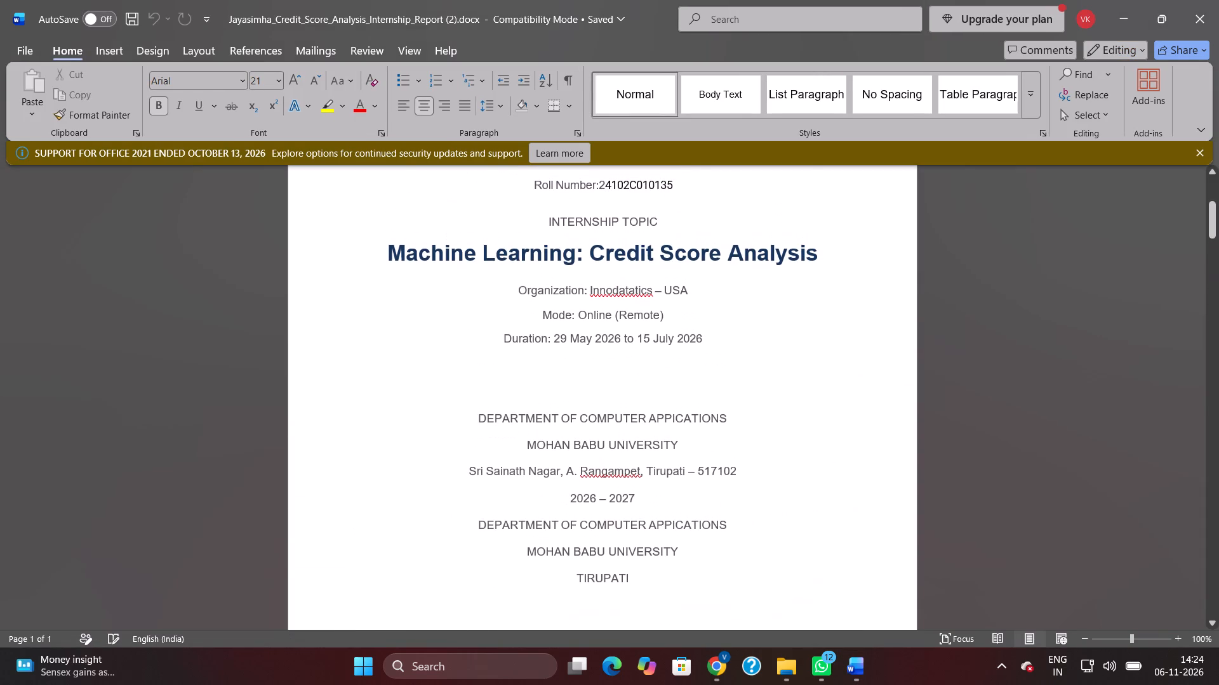
{"action": "key", "text": "BackSpace"}
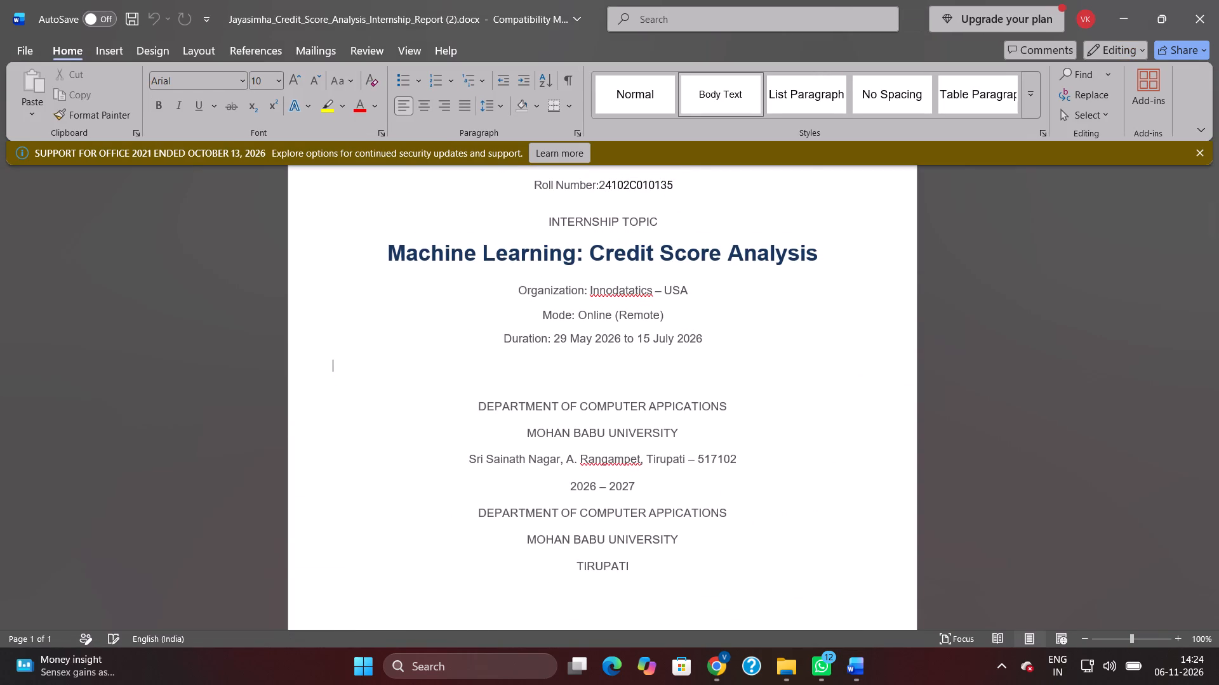
Remove the indent before the MBU logo above the CERTIFICATE heading, undoing the extra deletions that reach the cover page.
{"action": "scroll", "coordinate": [488, 379], "scroll_direction": "down", "scroll_amount": 5}
{"action": "scroll", "coordinate": [494, 396], "scroll_direction": "up", "scroll_amount": 2}
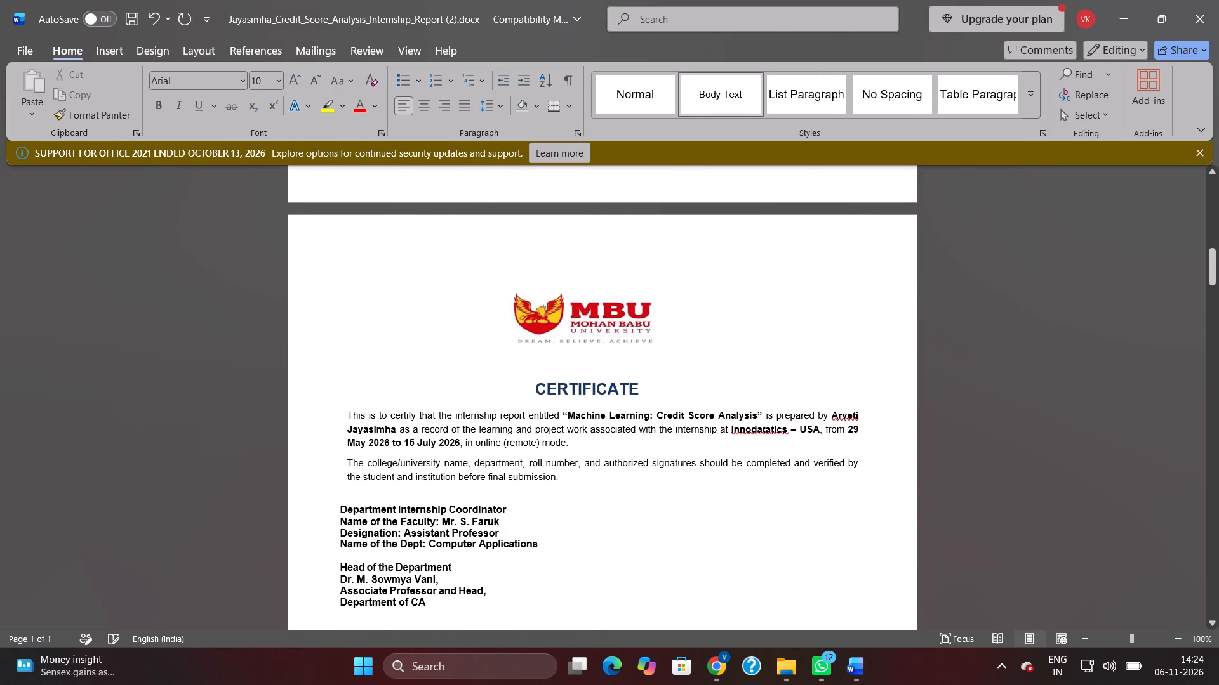
{"action": "left_click", "coordinate": [491, 284]}
{"action": "scroll", "coordinate": [491, 284], "scroll_direction": "up", "scroll_amount": 3}
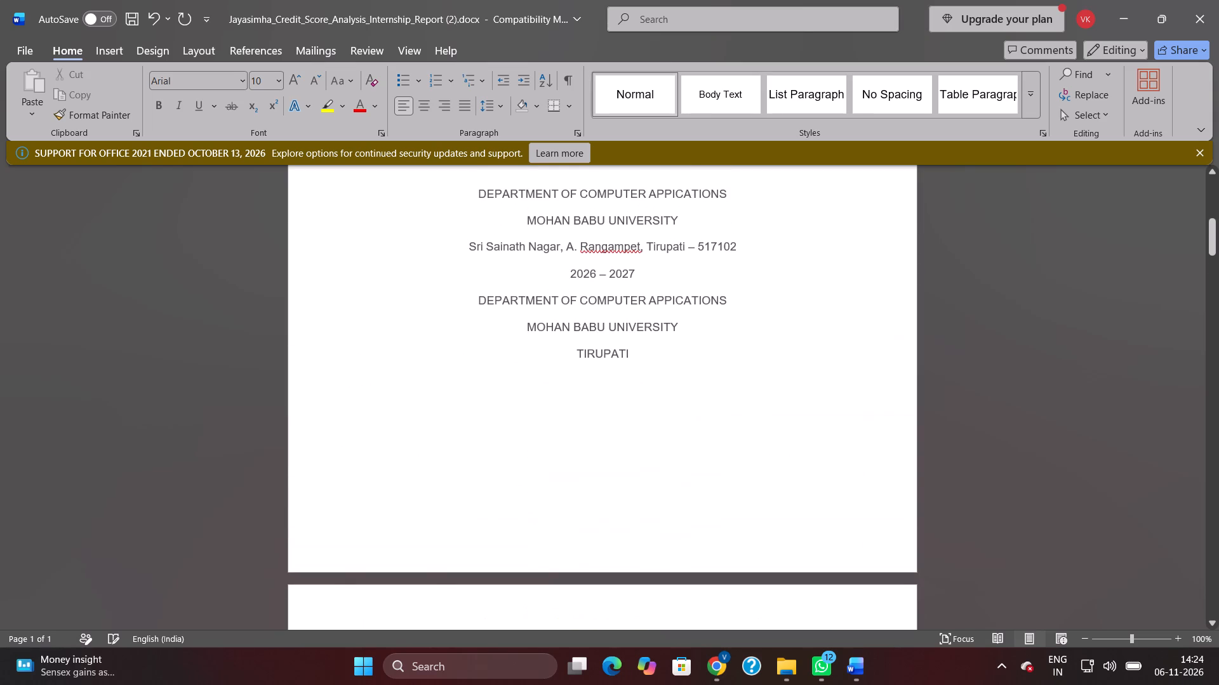
{"action": "scroll", "coordinate": [580, 292], "scroll_direction": "down", "scroll_amount": 1}
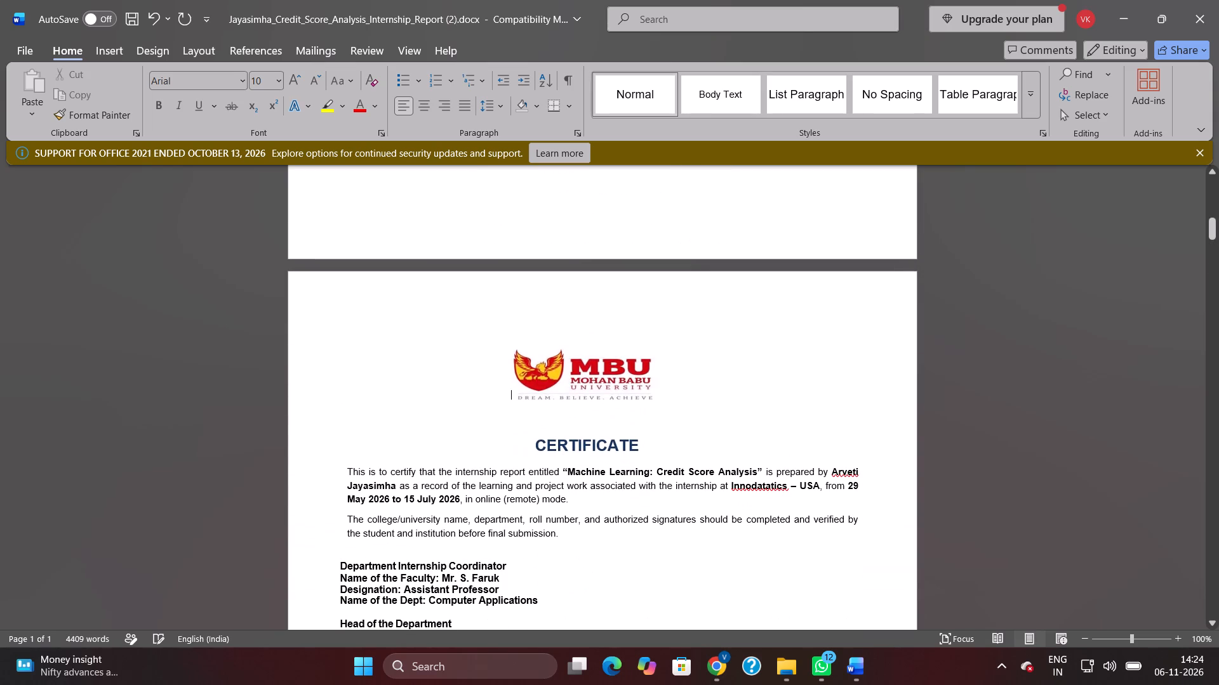
{"action": "key", "text": "BackSpace"}
{"action": "key", "text": "BackSpace"}
{"action": "key", "text": "BackSpace"}
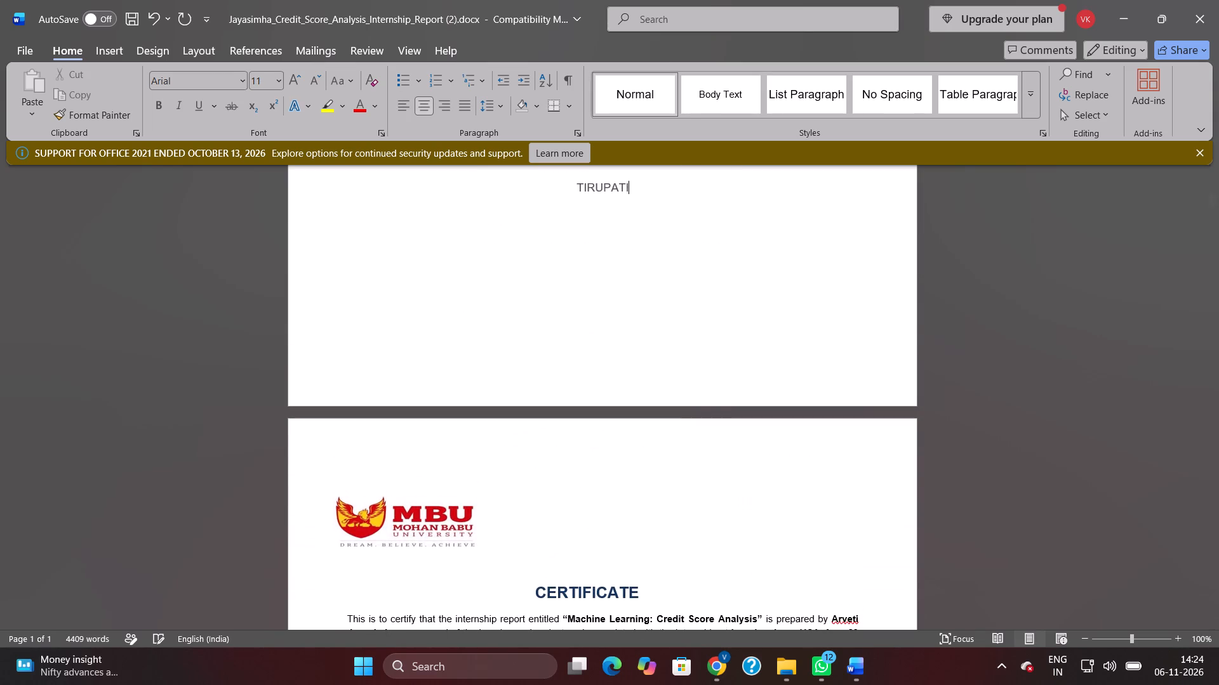
{"action": "key", "text": "ctrl+z"}
{"action": "key", "text": "ctrl+z"}
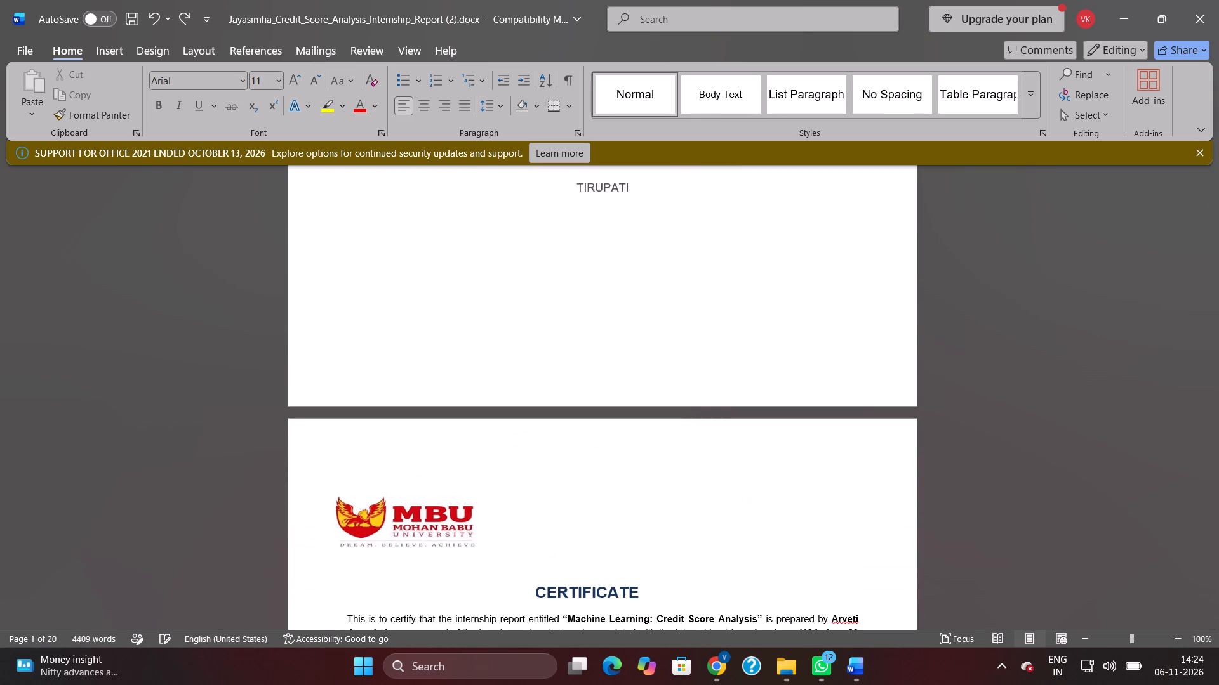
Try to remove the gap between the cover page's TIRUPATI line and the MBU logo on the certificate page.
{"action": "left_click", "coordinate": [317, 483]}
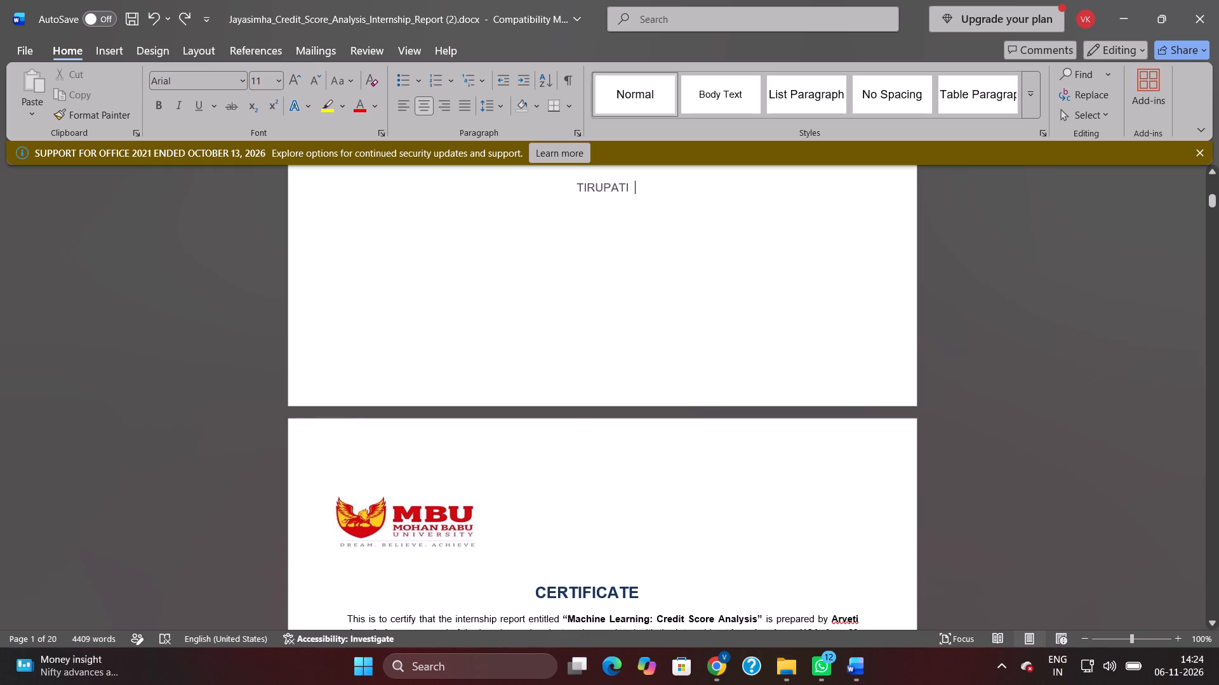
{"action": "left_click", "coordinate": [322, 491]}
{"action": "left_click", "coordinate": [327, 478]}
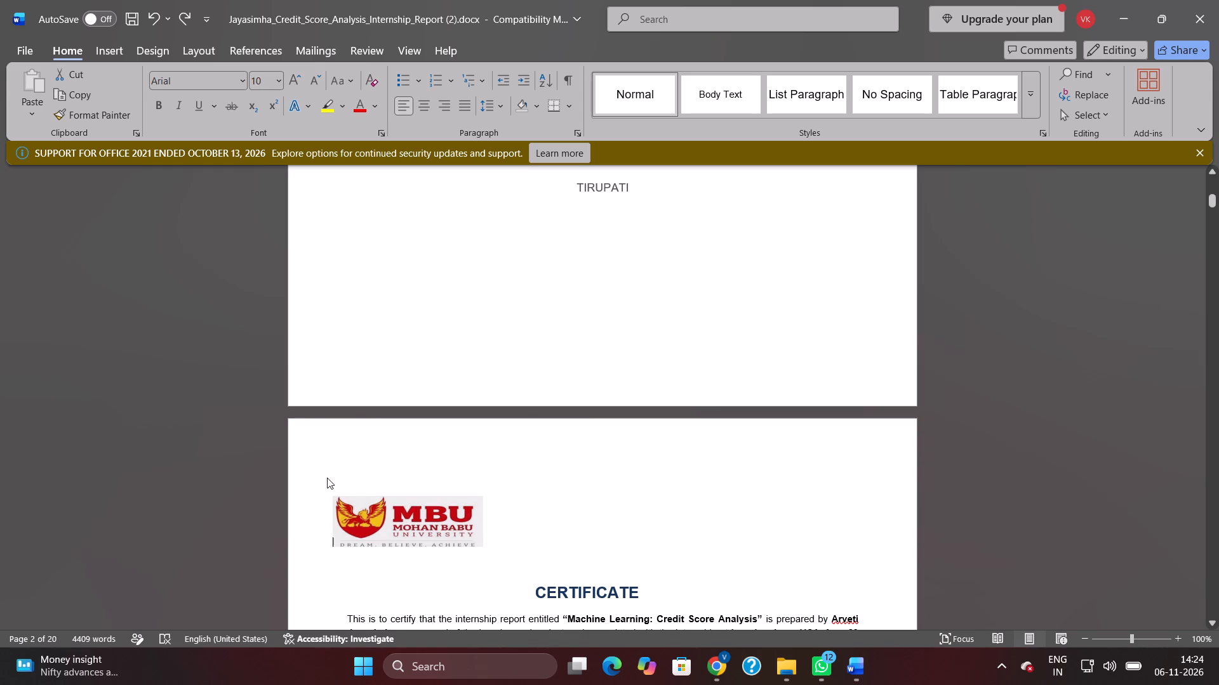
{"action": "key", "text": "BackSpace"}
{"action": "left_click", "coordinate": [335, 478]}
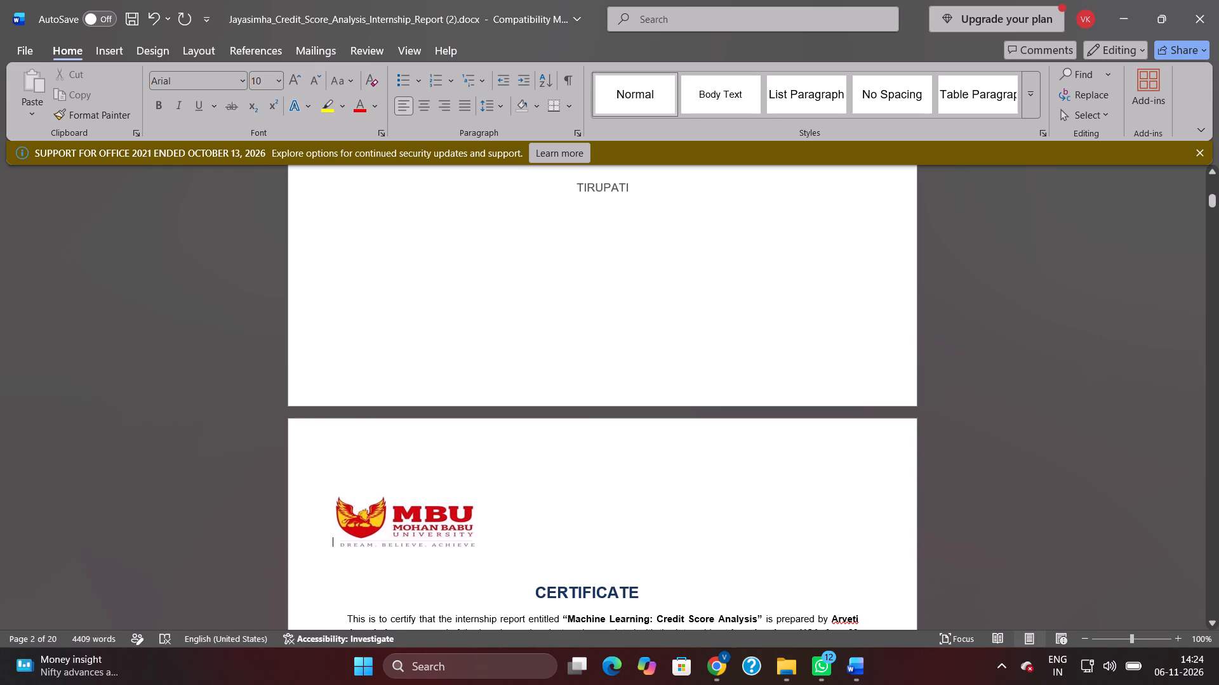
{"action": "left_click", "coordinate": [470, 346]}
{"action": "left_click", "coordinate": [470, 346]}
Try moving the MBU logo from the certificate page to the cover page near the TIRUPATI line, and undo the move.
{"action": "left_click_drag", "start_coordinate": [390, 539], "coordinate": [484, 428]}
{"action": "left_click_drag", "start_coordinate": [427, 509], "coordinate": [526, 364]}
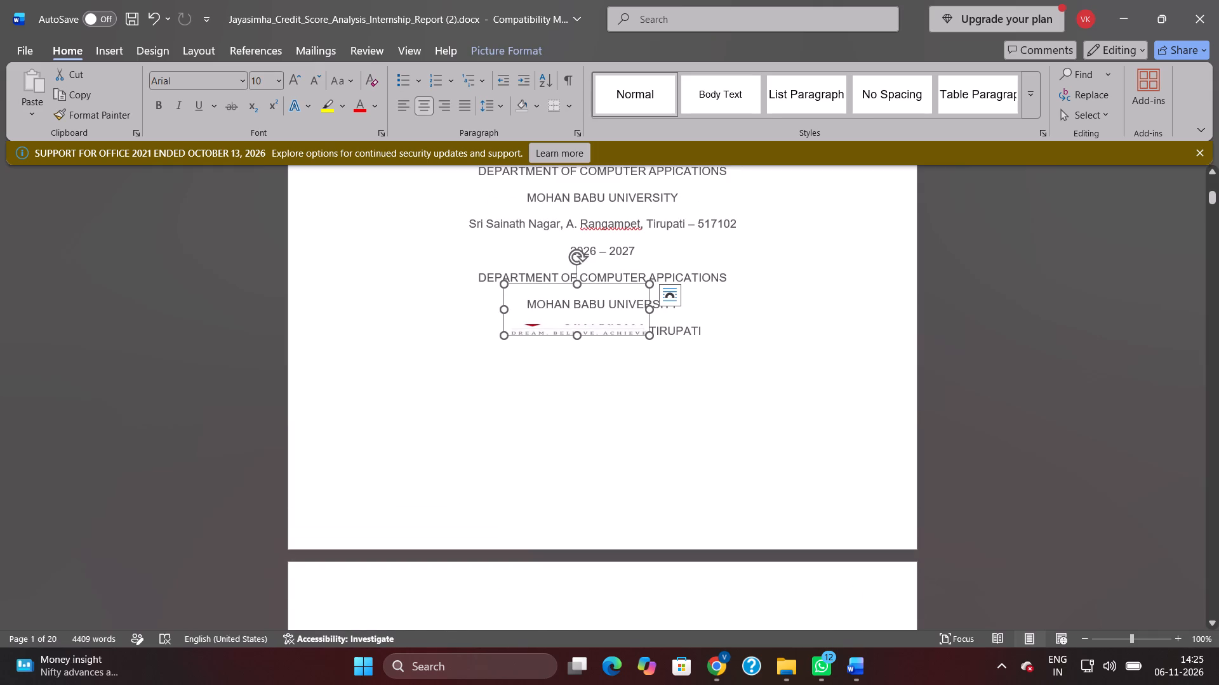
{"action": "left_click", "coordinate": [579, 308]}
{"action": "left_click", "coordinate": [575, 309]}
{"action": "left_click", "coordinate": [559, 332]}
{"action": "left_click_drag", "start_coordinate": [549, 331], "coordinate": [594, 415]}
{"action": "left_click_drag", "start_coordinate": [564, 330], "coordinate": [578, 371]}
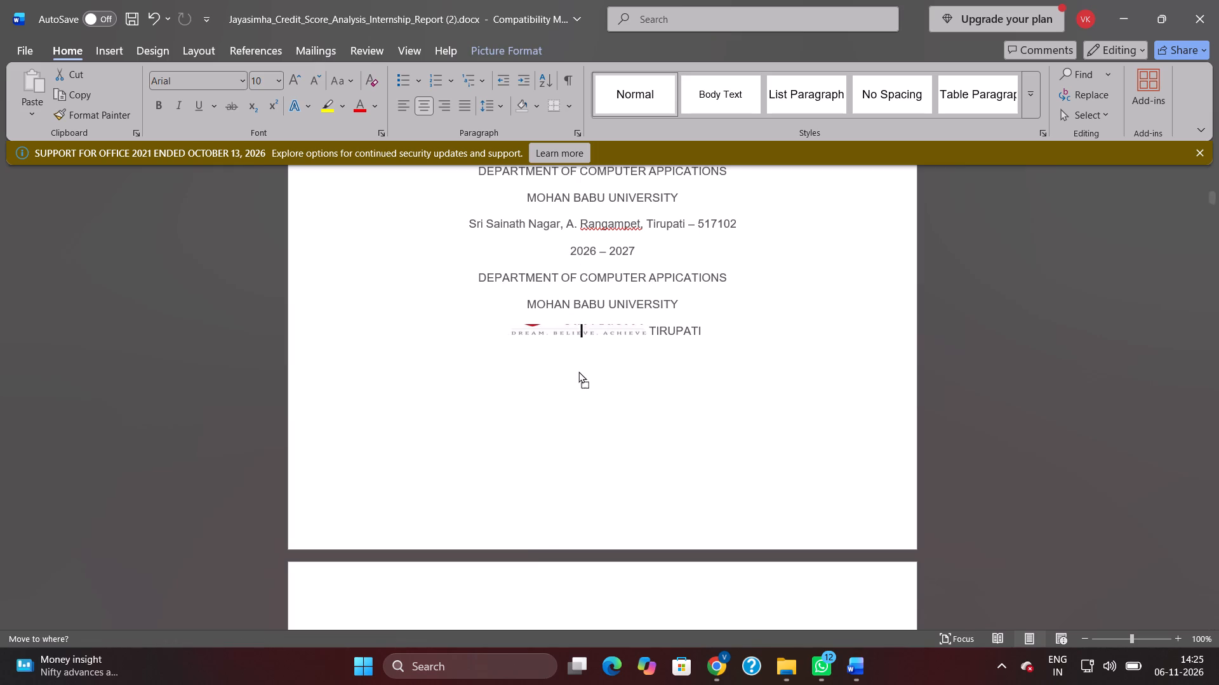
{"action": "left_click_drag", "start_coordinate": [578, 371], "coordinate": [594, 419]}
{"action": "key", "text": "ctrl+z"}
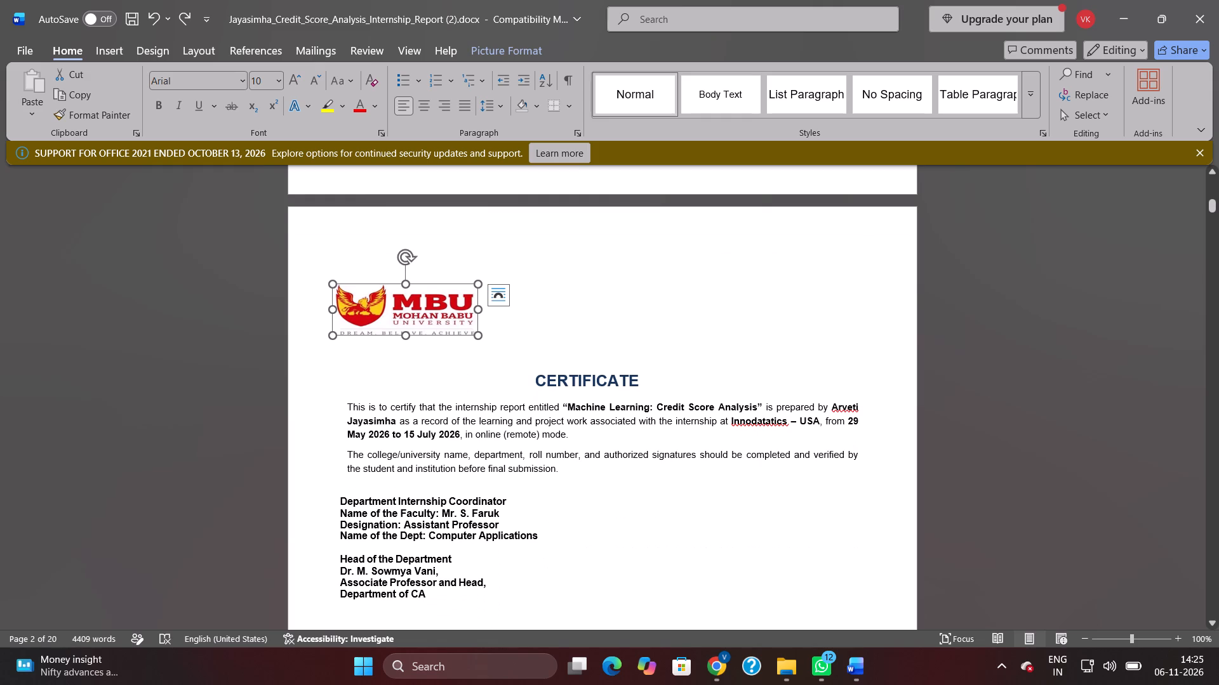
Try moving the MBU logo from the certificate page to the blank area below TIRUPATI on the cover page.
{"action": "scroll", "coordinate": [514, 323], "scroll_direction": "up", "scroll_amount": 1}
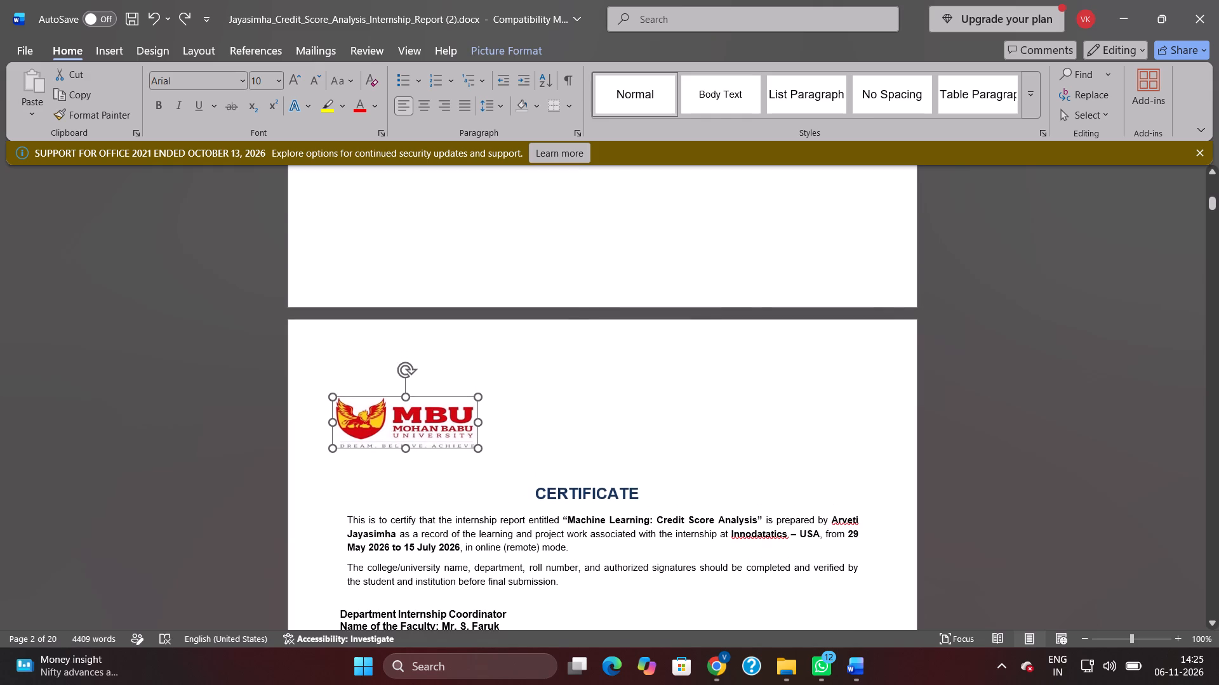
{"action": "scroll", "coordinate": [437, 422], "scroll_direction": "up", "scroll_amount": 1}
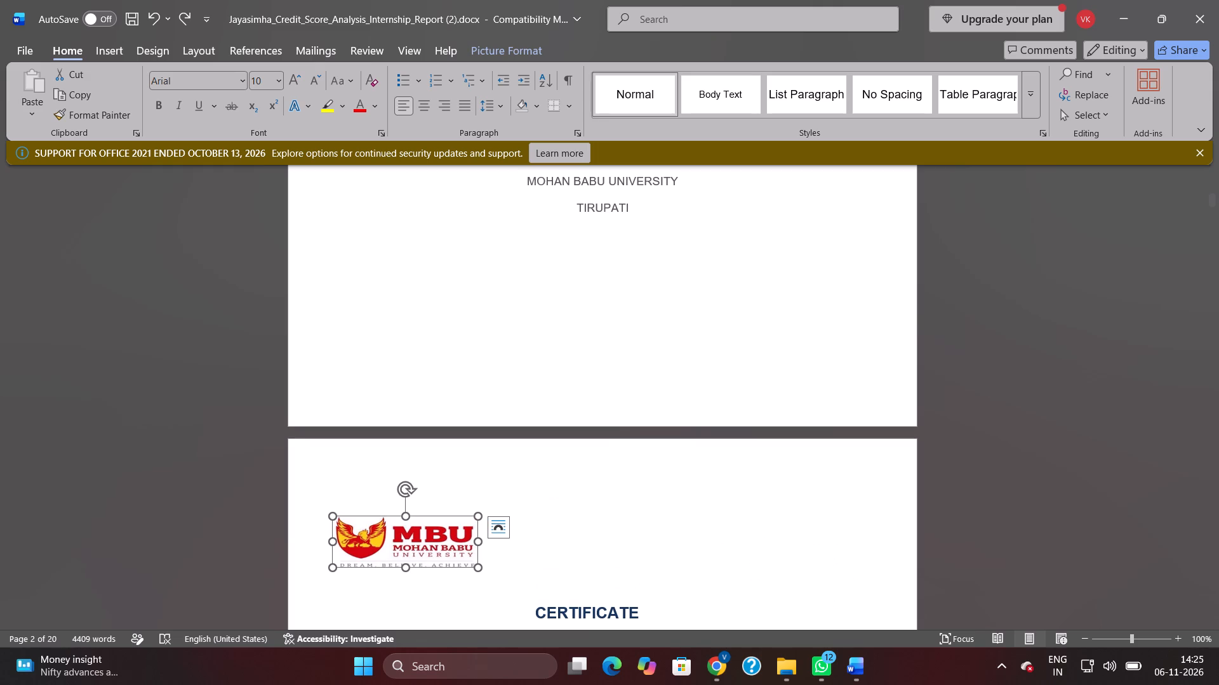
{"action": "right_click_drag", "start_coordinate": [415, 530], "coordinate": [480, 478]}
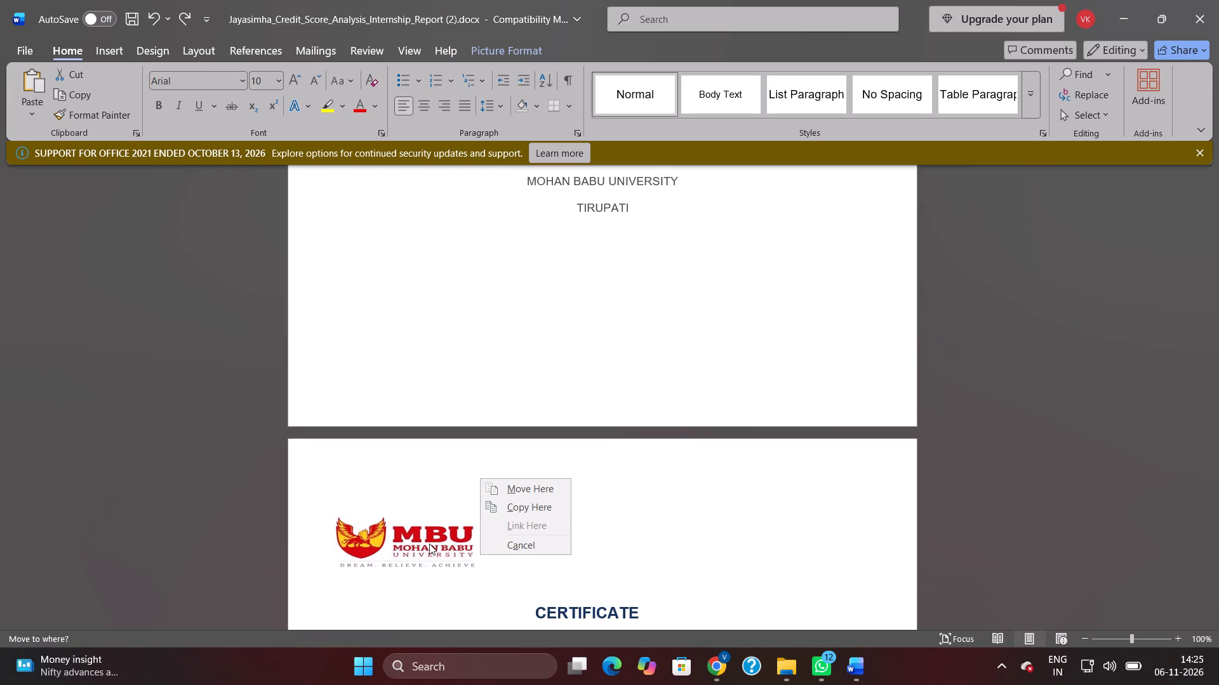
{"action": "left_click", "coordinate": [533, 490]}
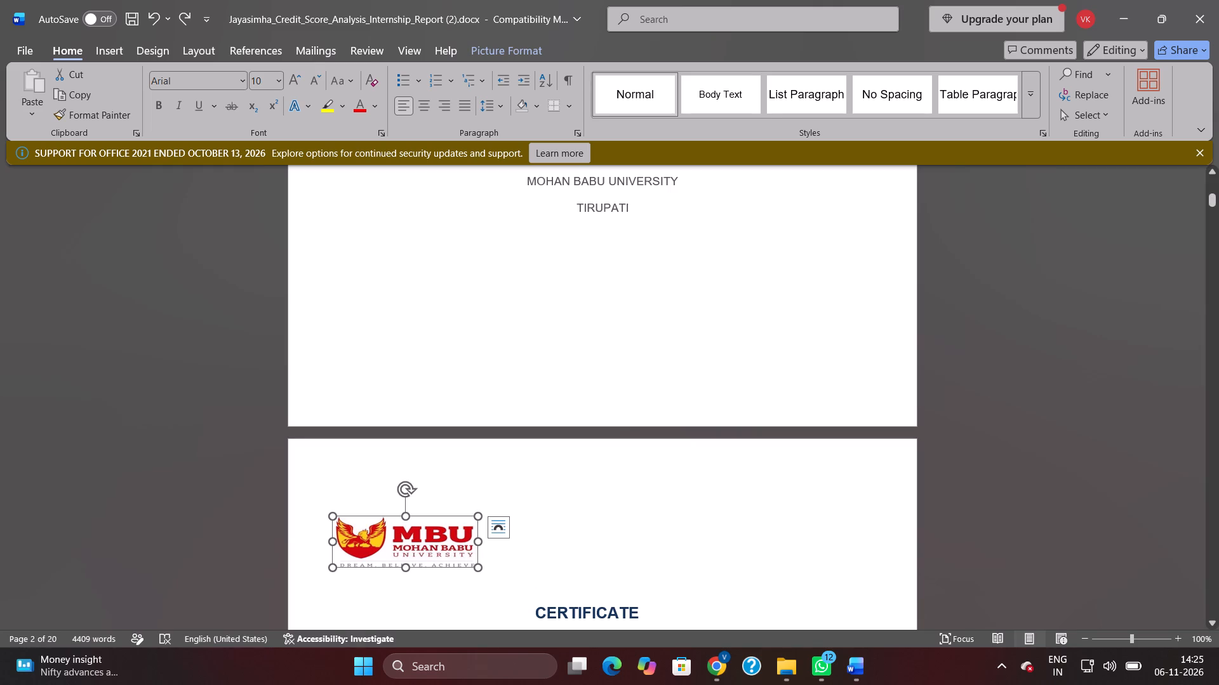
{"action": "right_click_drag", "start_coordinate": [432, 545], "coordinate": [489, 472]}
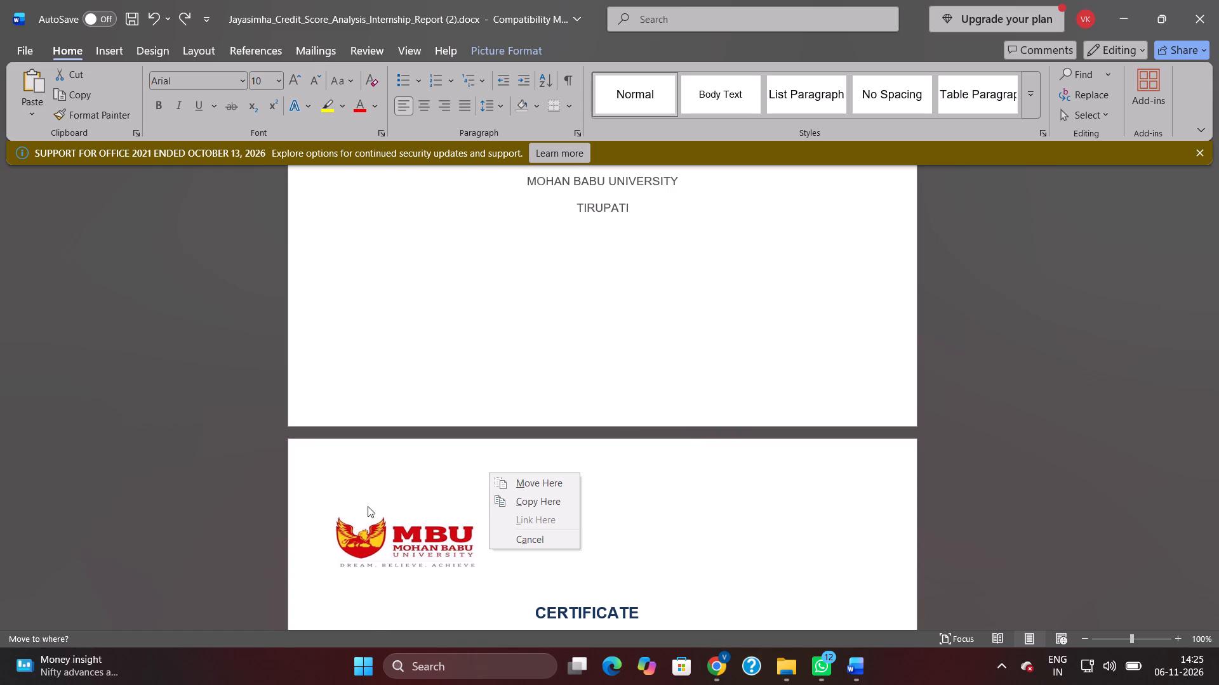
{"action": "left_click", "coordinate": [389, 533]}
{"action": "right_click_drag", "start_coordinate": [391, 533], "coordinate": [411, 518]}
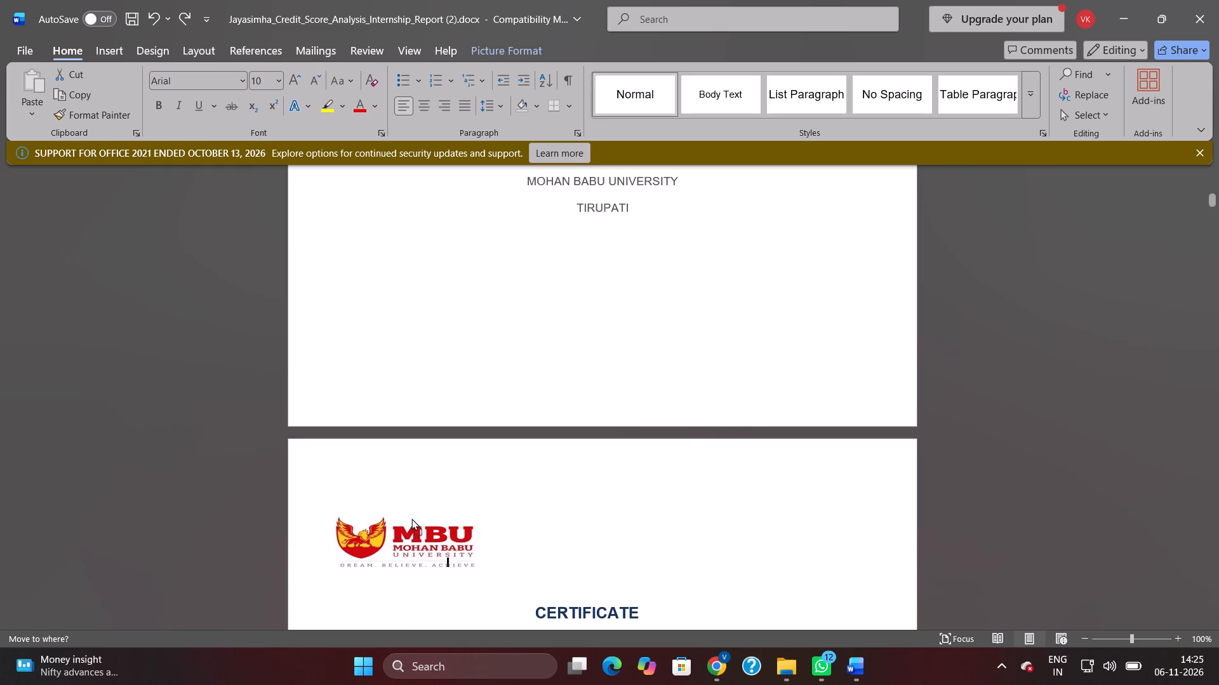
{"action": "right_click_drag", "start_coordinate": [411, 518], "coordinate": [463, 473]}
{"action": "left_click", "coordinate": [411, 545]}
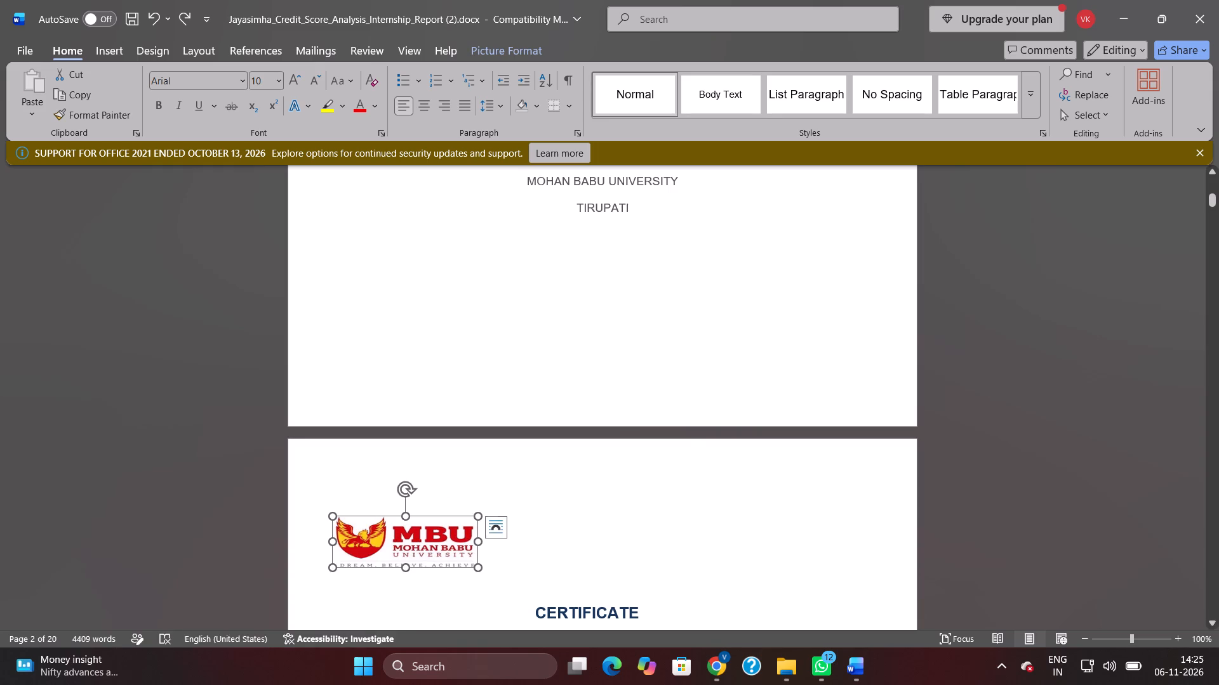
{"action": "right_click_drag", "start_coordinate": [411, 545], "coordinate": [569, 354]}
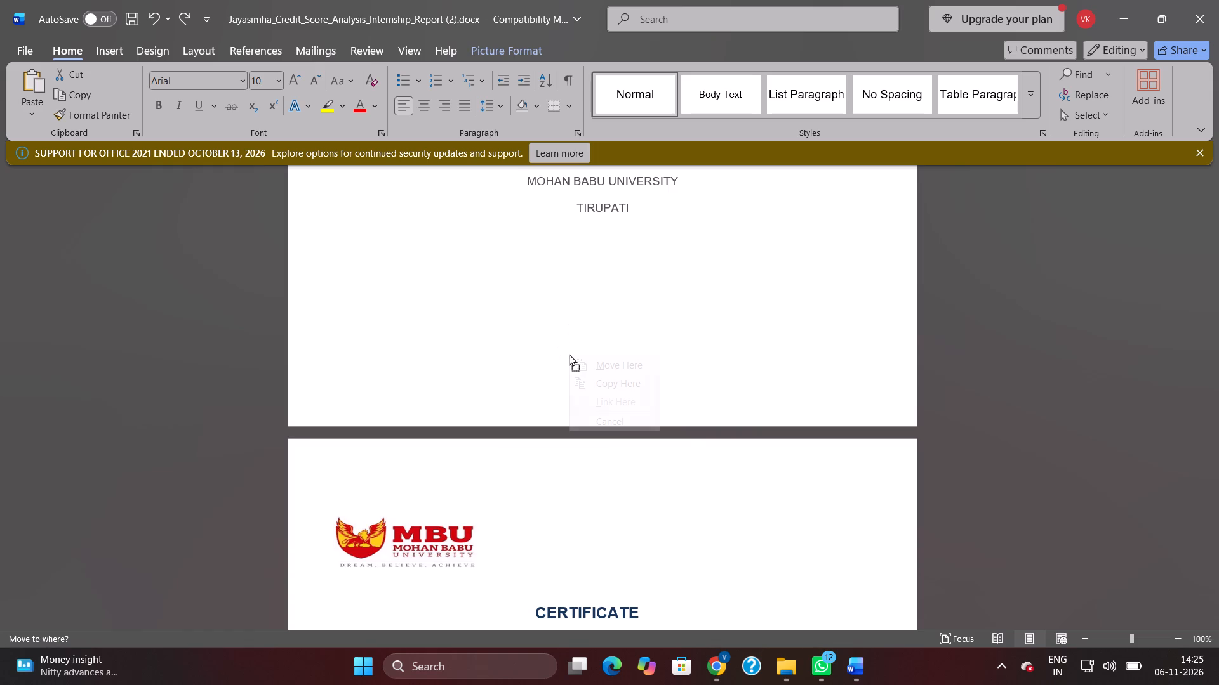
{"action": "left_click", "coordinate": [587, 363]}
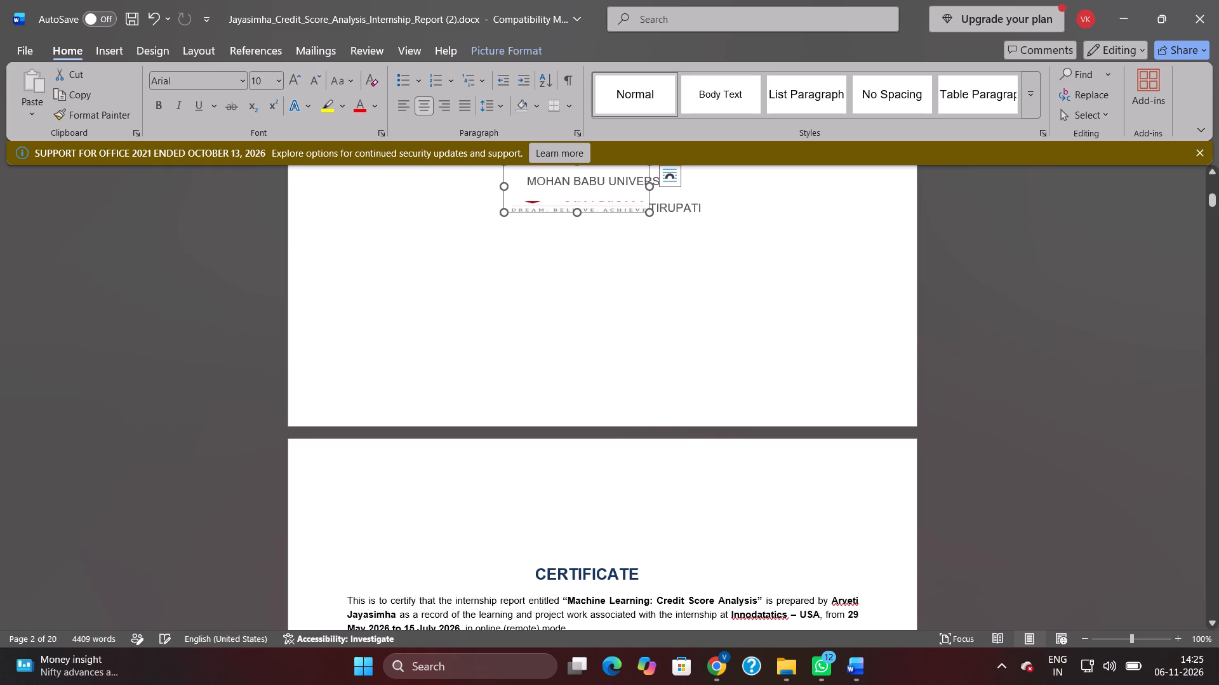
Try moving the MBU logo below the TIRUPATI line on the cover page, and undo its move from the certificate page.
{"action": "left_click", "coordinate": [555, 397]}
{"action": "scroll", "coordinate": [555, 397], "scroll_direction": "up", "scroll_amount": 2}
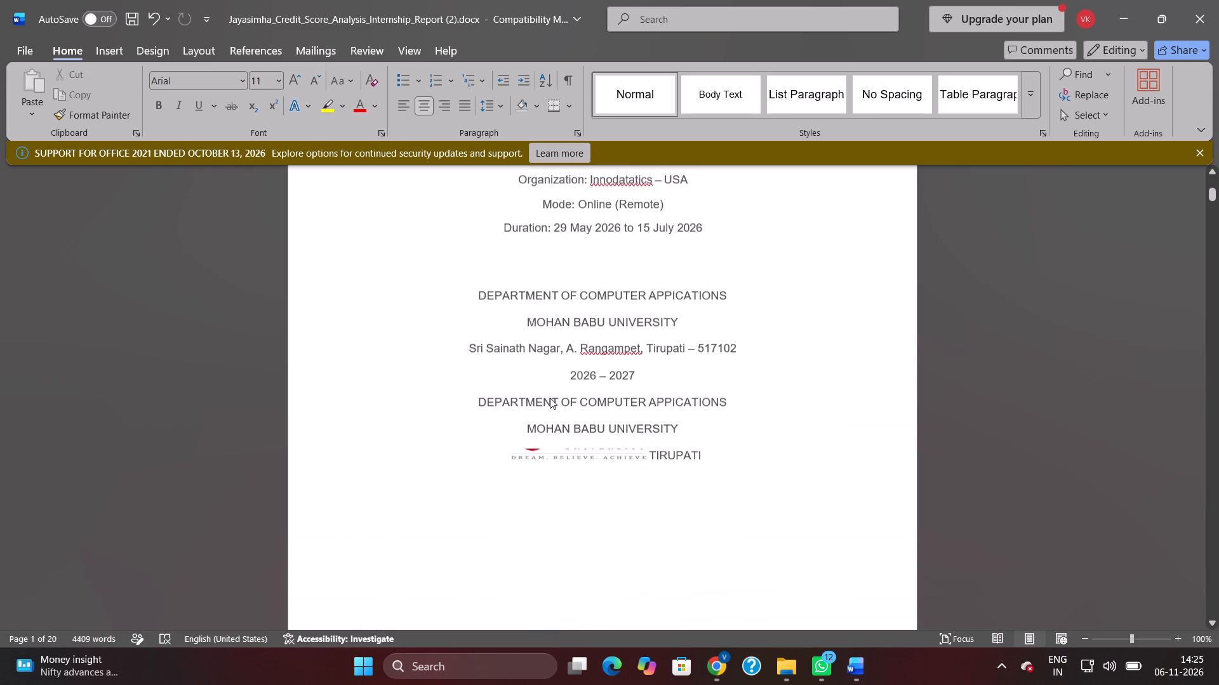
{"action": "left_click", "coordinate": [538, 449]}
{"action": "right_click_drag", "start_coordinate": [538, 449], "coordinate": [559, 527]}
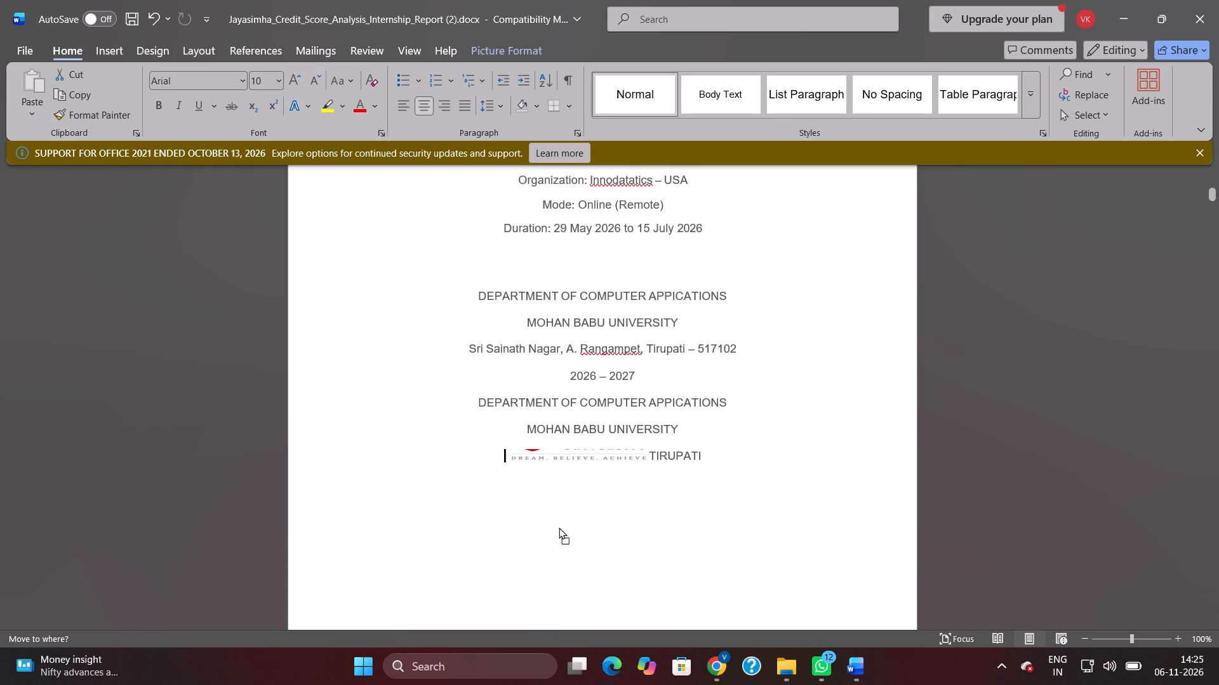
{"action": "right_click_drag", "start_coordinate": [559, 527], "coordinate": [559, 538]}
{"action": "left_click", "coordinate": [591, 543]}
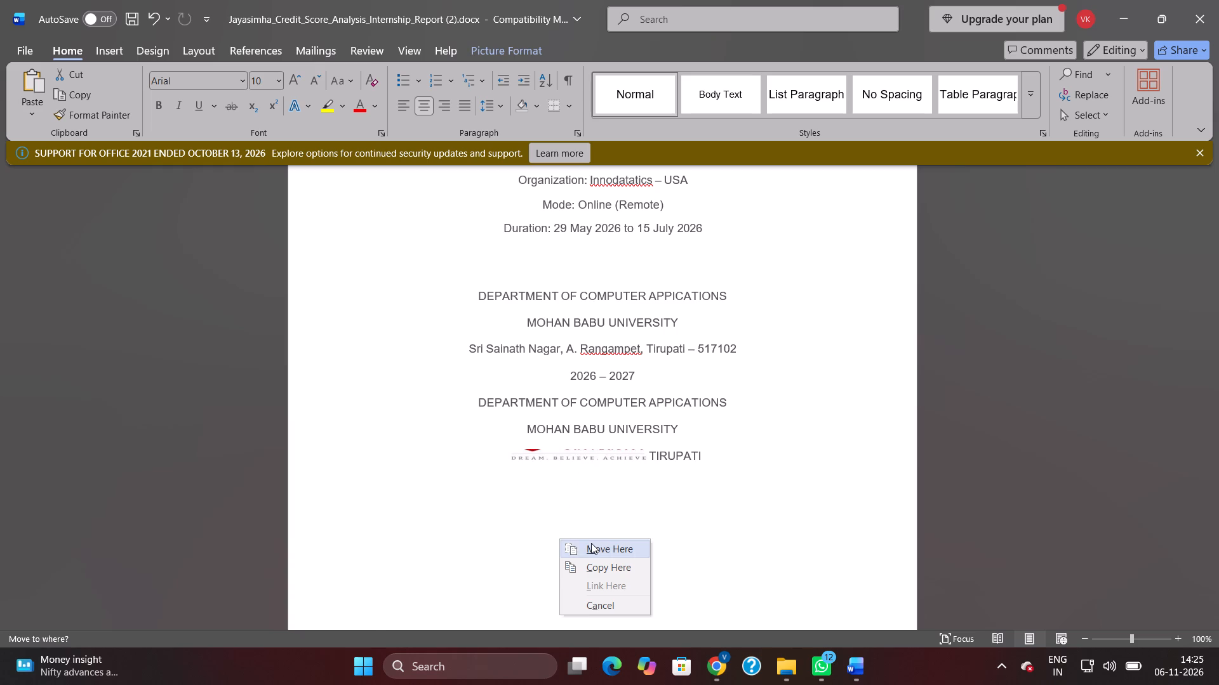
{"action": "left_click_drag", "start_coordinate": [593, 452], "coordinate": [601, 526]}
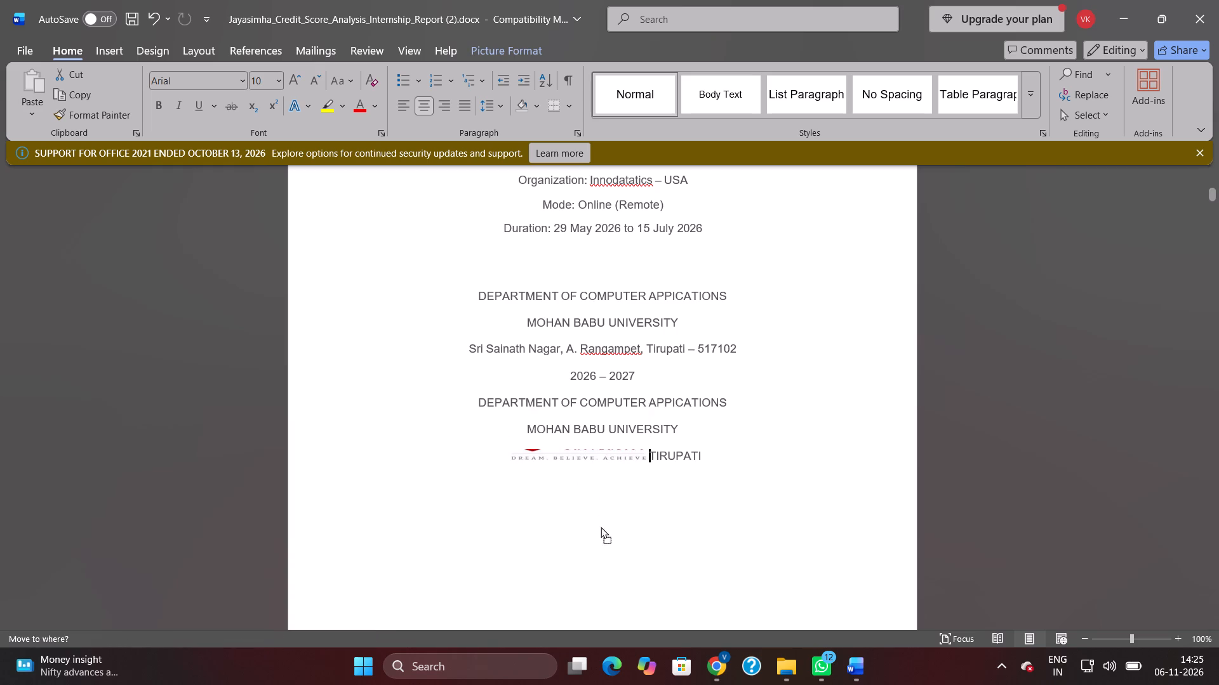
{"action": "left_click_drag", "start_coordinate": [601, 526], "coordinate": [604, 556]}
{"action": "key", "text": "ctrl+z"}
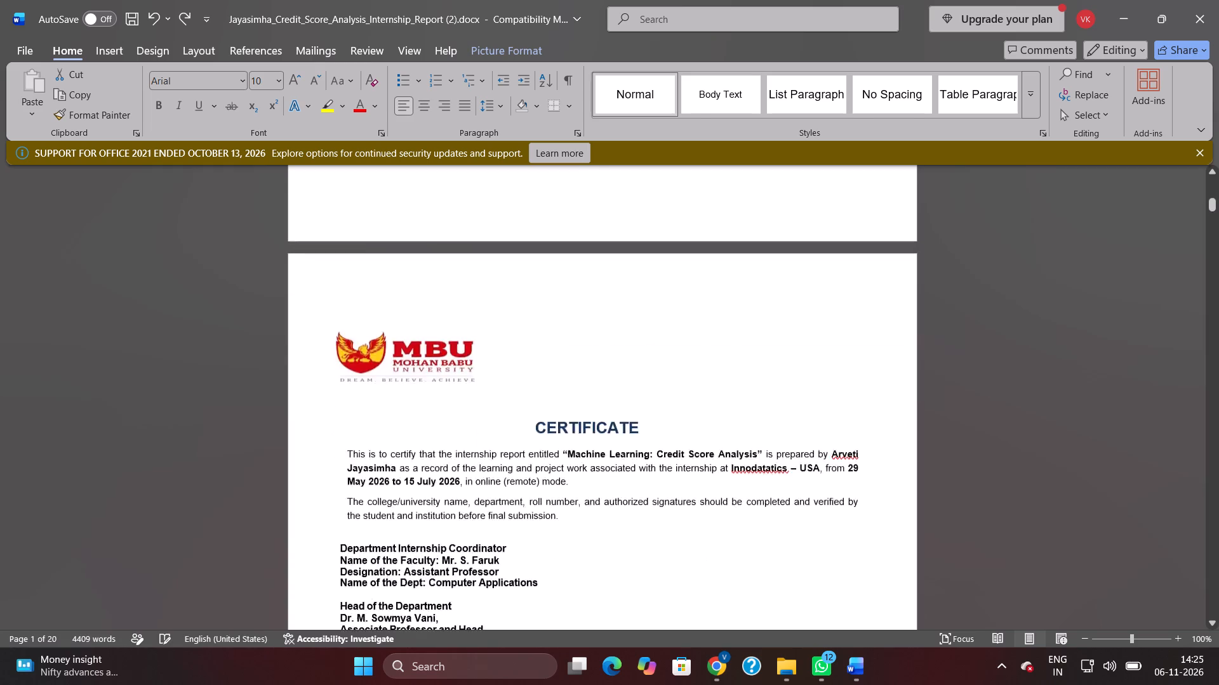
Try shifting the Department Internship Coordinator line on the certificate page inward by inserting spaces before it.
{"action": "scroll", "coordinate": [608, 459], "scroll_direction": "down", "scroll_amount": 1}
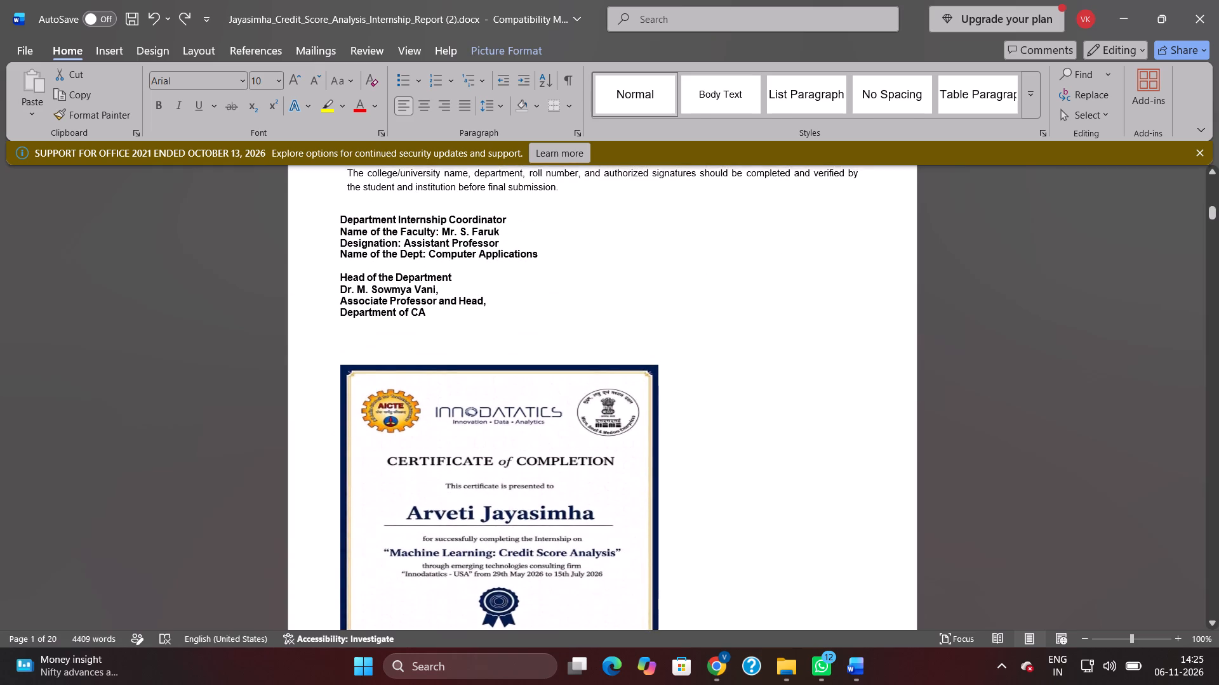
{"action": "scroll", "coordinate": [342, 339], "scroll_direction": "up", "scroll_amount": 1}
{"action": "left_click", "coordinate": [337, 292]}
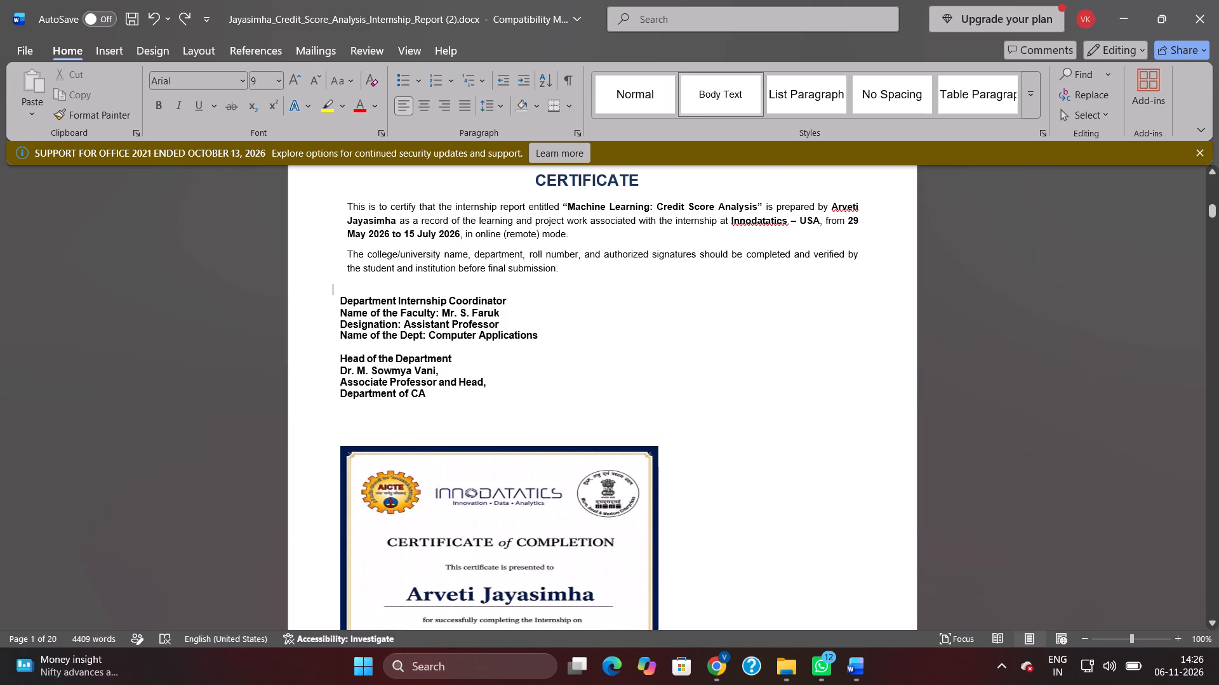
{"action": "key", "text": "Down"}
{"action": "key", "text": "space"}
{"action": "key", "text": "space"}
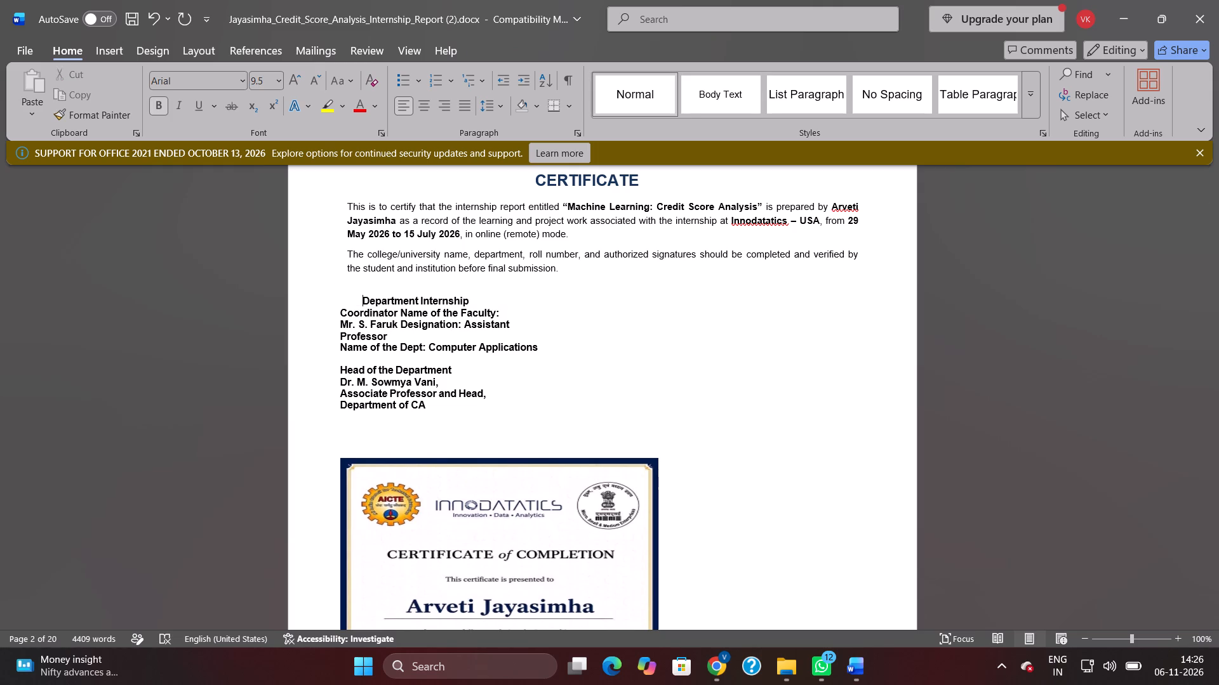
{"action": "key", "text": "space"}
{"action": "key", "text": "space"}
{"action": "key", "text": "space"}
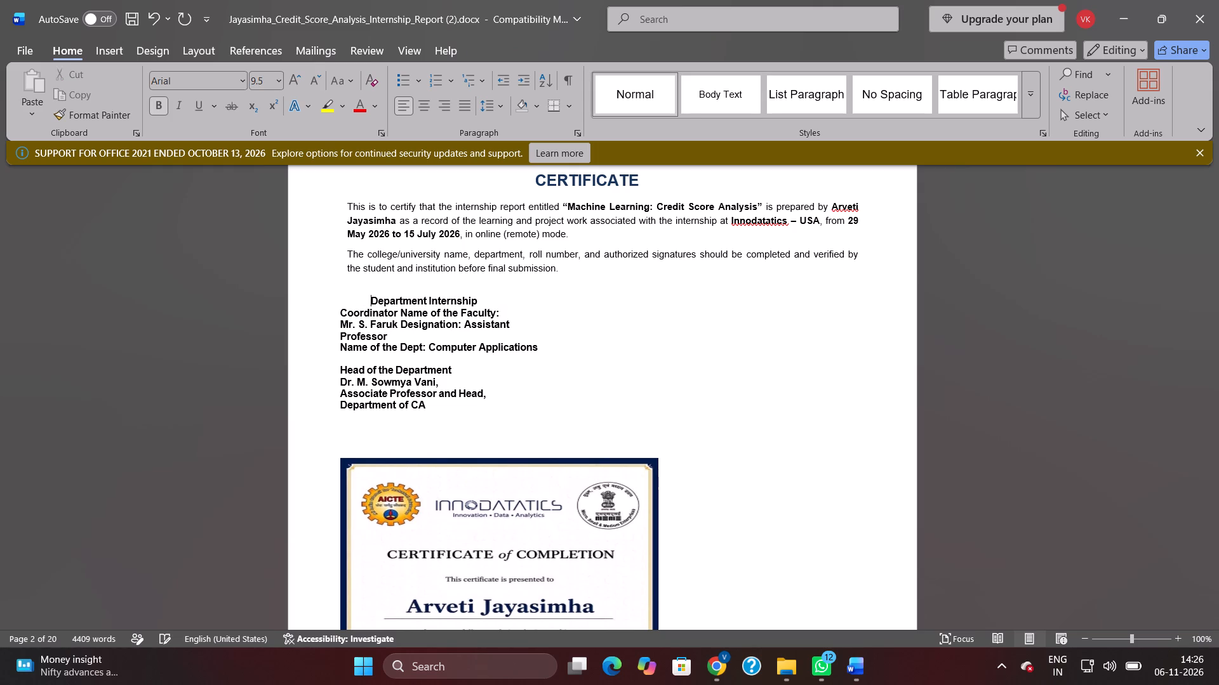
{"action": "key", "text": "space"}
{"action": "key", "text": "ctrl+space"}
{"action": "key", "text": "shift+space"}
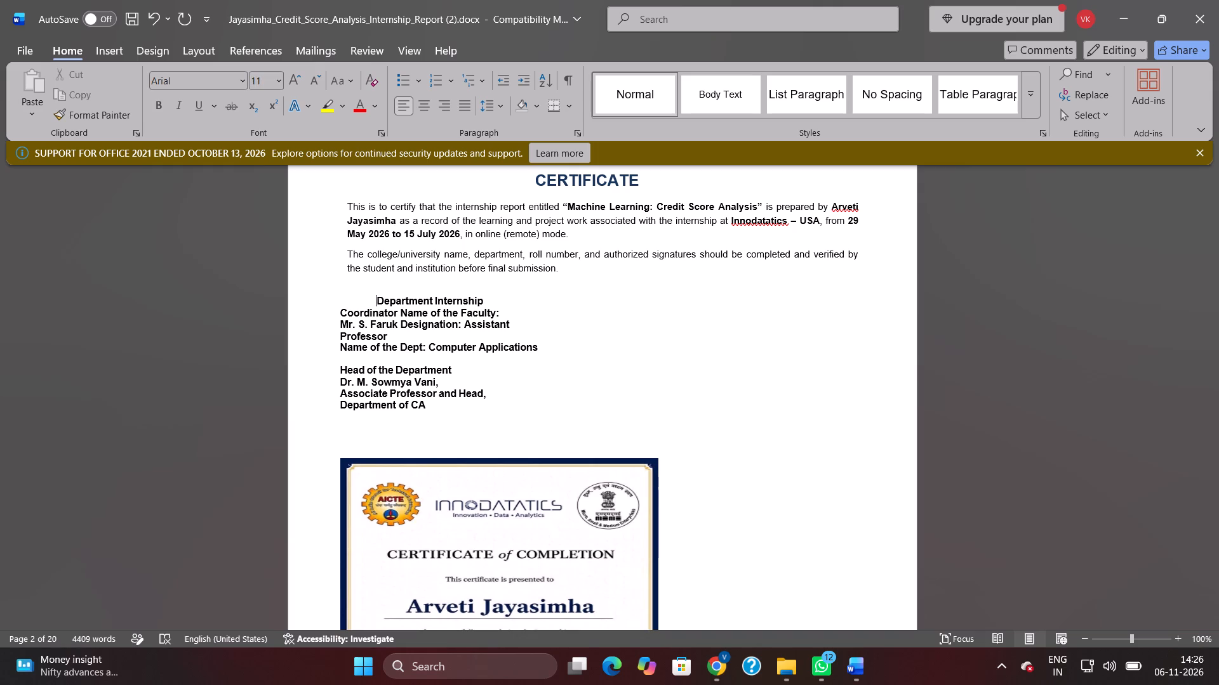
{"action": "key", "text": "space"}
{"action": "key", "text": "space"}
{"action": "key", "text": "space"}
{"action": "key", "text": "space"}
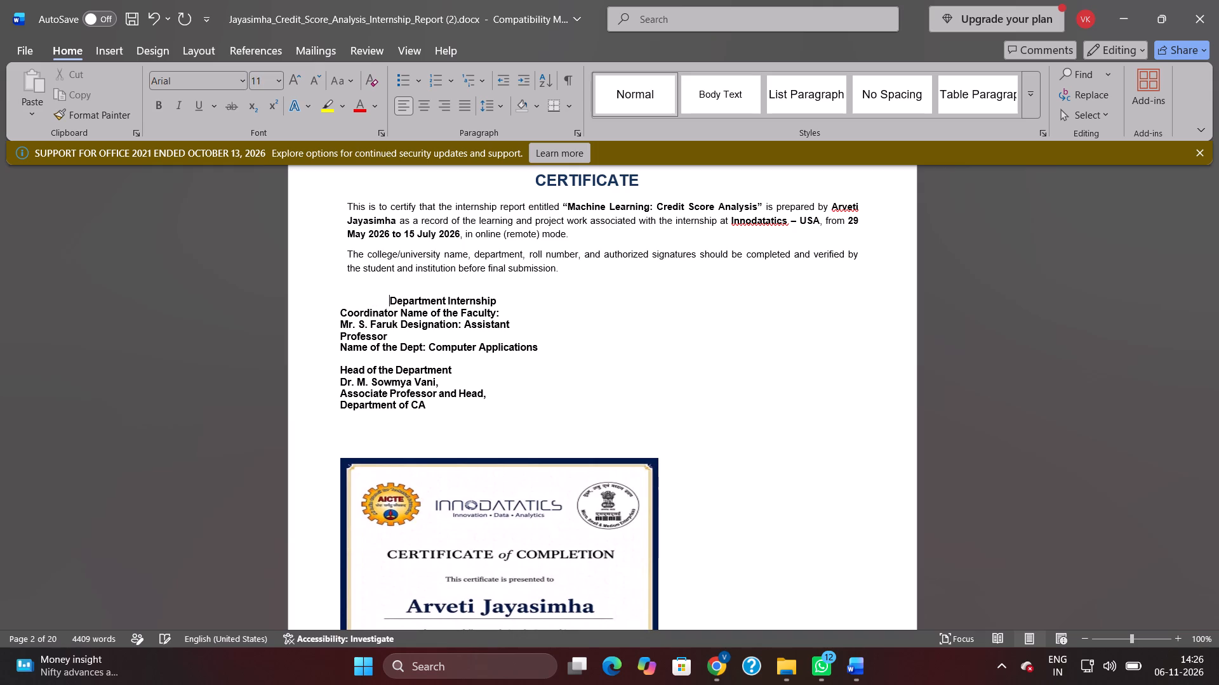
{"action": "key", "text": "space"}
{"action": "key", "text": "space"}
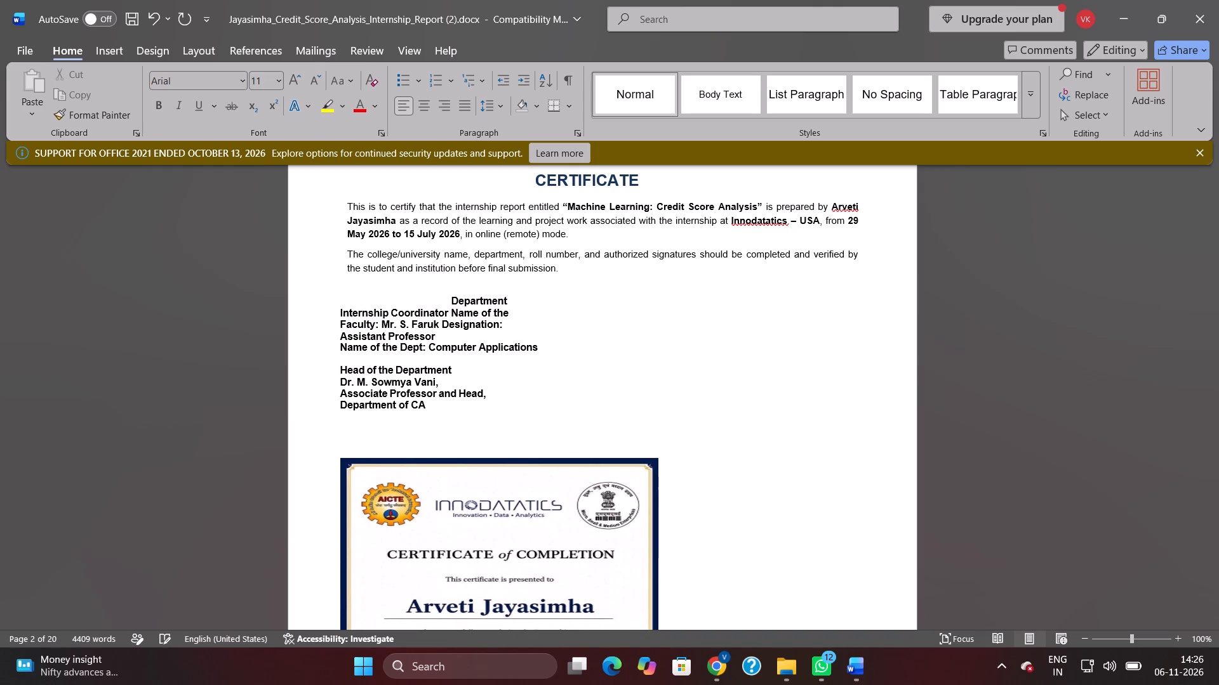
Undo the spaces before Department Internship Coordinator and the earlier removal of the indent before the MBU logo.
{"action": "key", "text": "ctrl+z"}
{"action": "key", "text": "ctrl+z"}
{"action": "key", "text": "ctrl+z"}
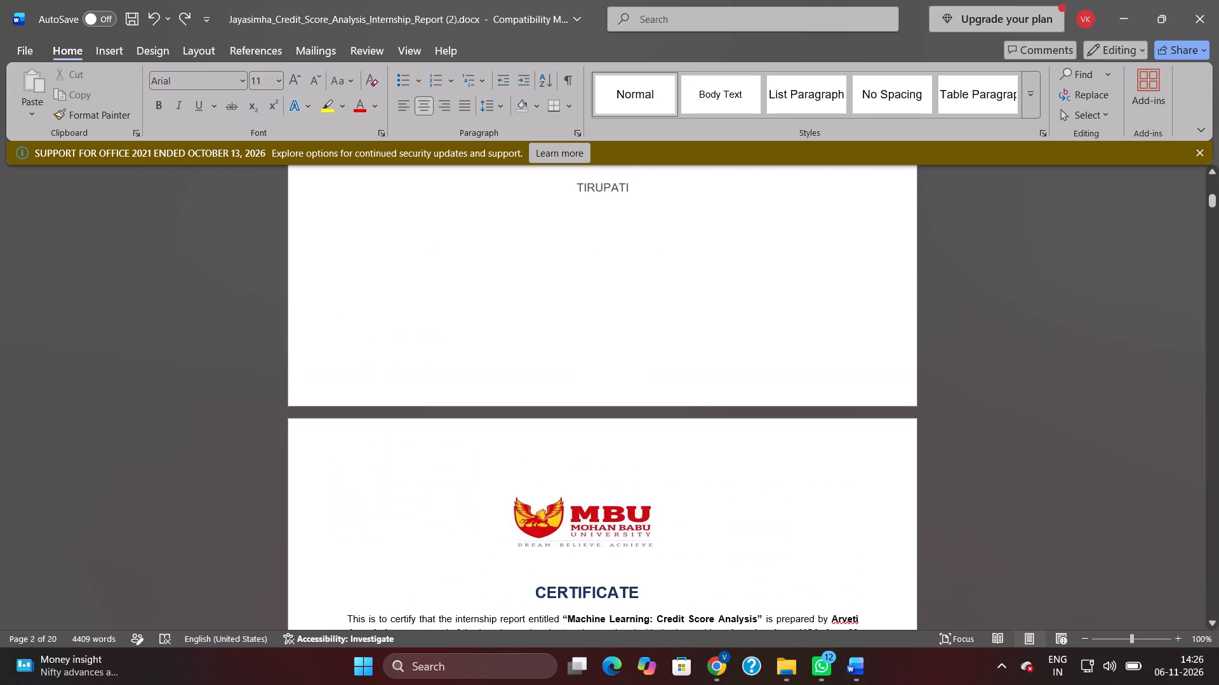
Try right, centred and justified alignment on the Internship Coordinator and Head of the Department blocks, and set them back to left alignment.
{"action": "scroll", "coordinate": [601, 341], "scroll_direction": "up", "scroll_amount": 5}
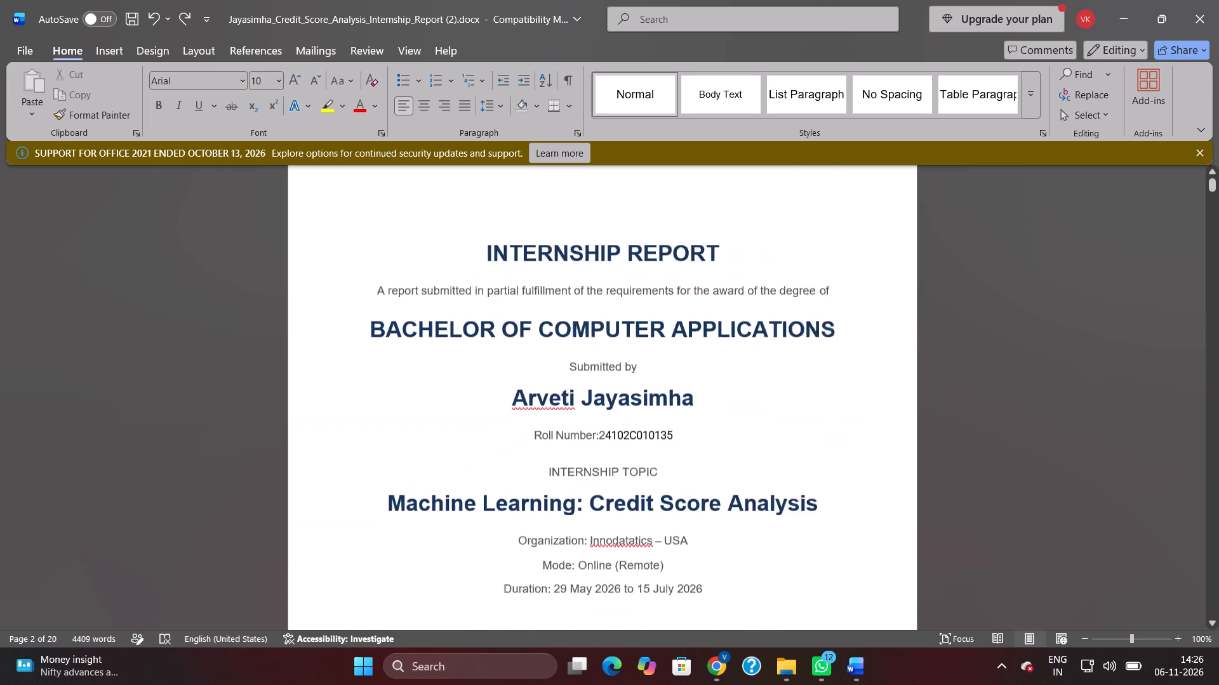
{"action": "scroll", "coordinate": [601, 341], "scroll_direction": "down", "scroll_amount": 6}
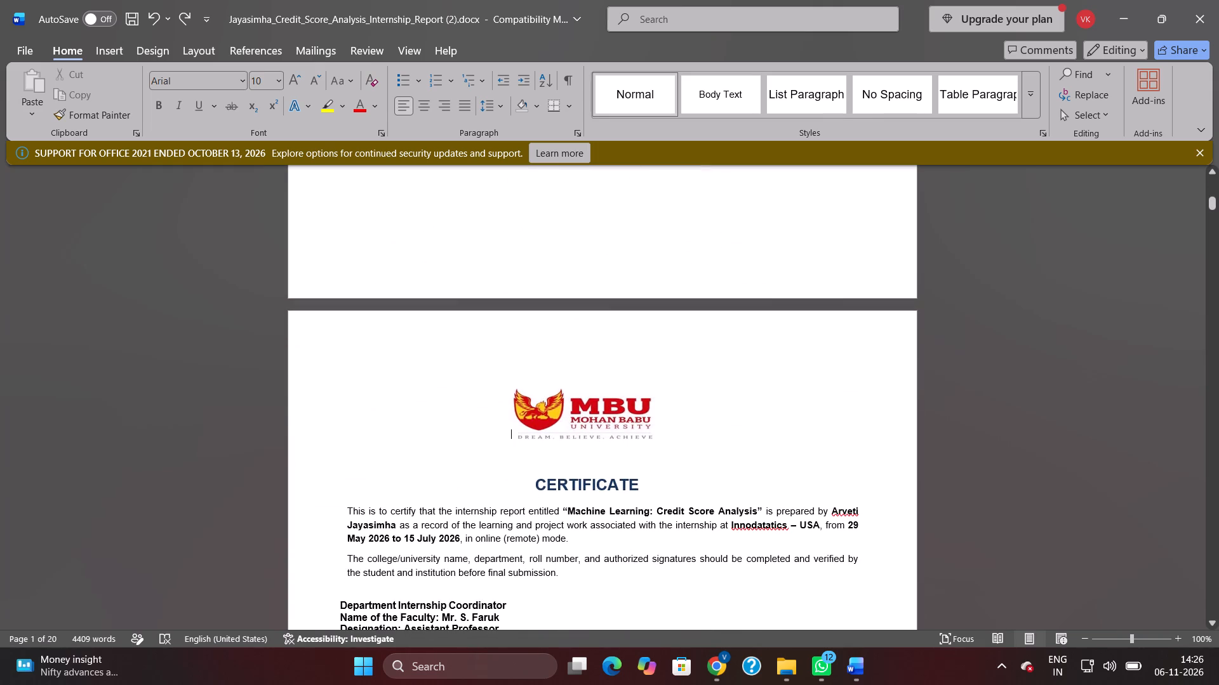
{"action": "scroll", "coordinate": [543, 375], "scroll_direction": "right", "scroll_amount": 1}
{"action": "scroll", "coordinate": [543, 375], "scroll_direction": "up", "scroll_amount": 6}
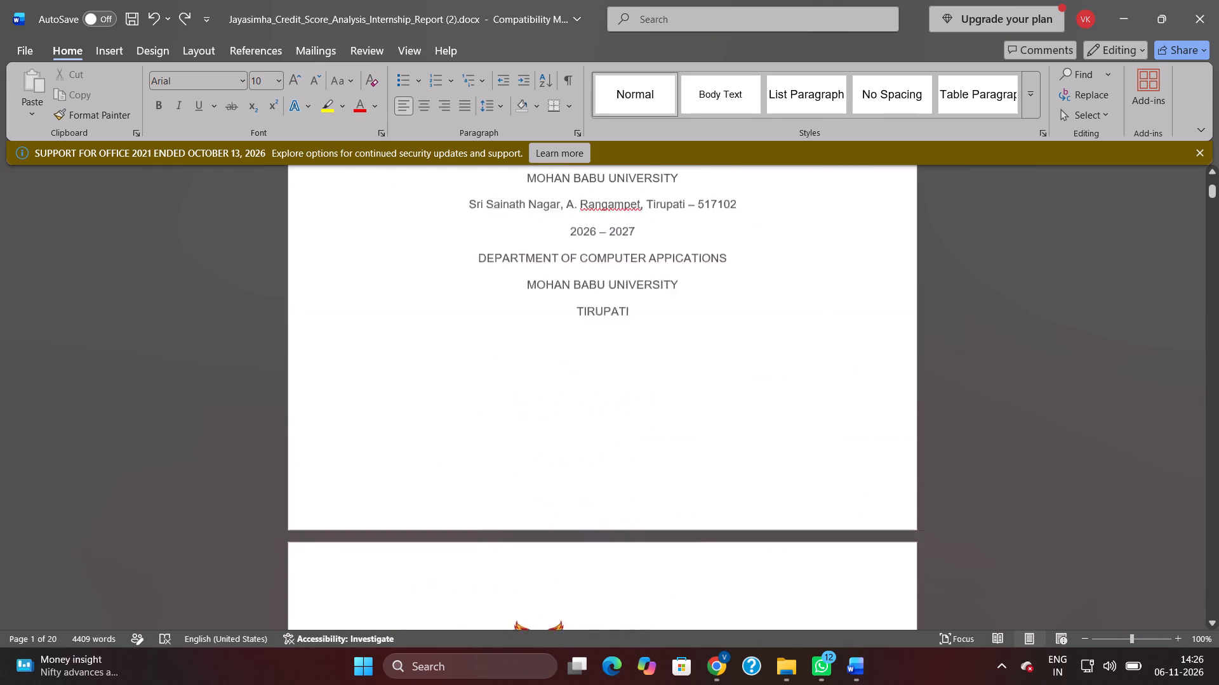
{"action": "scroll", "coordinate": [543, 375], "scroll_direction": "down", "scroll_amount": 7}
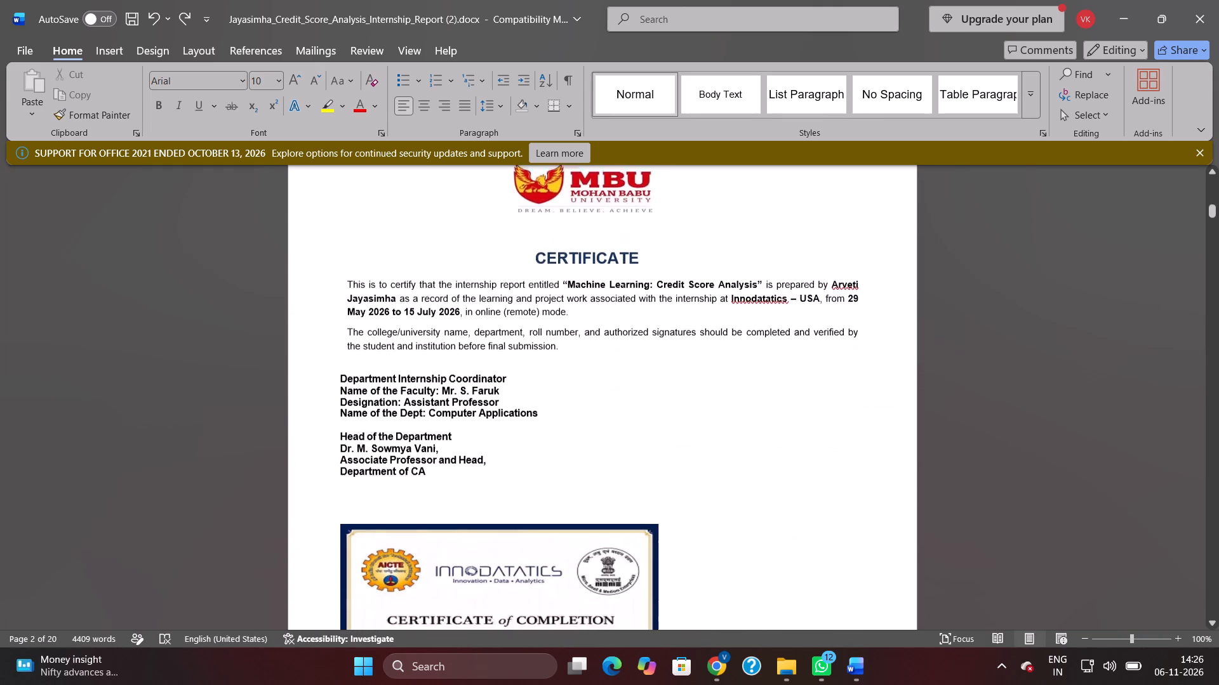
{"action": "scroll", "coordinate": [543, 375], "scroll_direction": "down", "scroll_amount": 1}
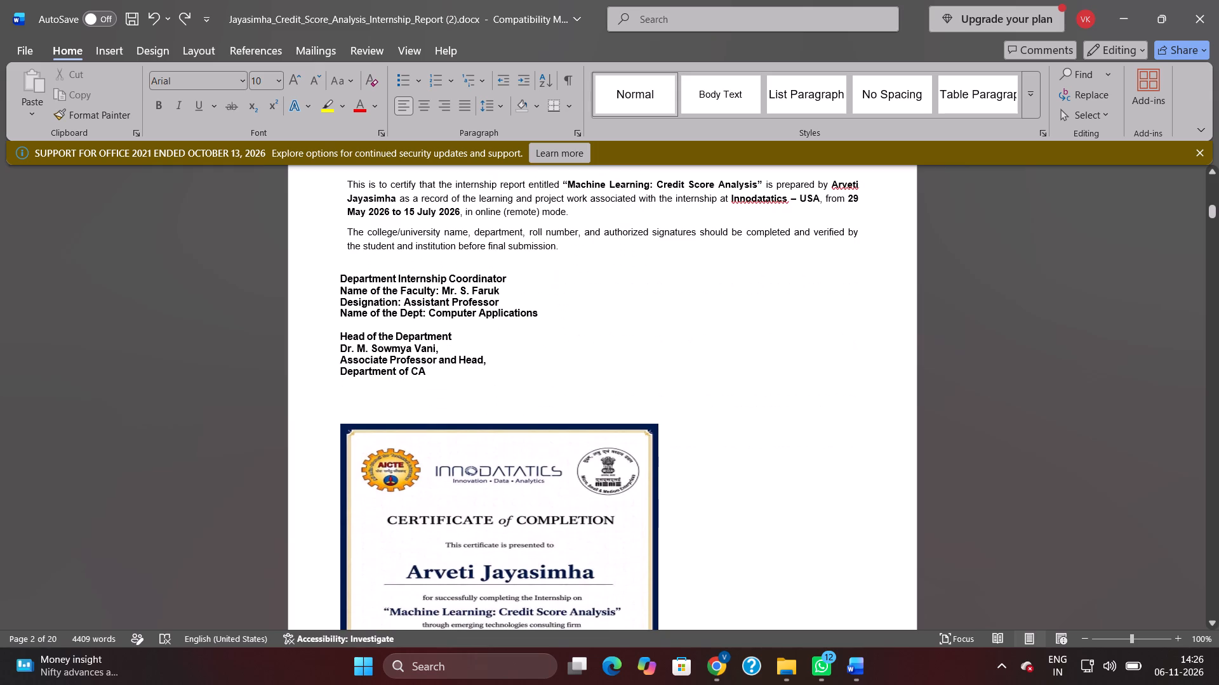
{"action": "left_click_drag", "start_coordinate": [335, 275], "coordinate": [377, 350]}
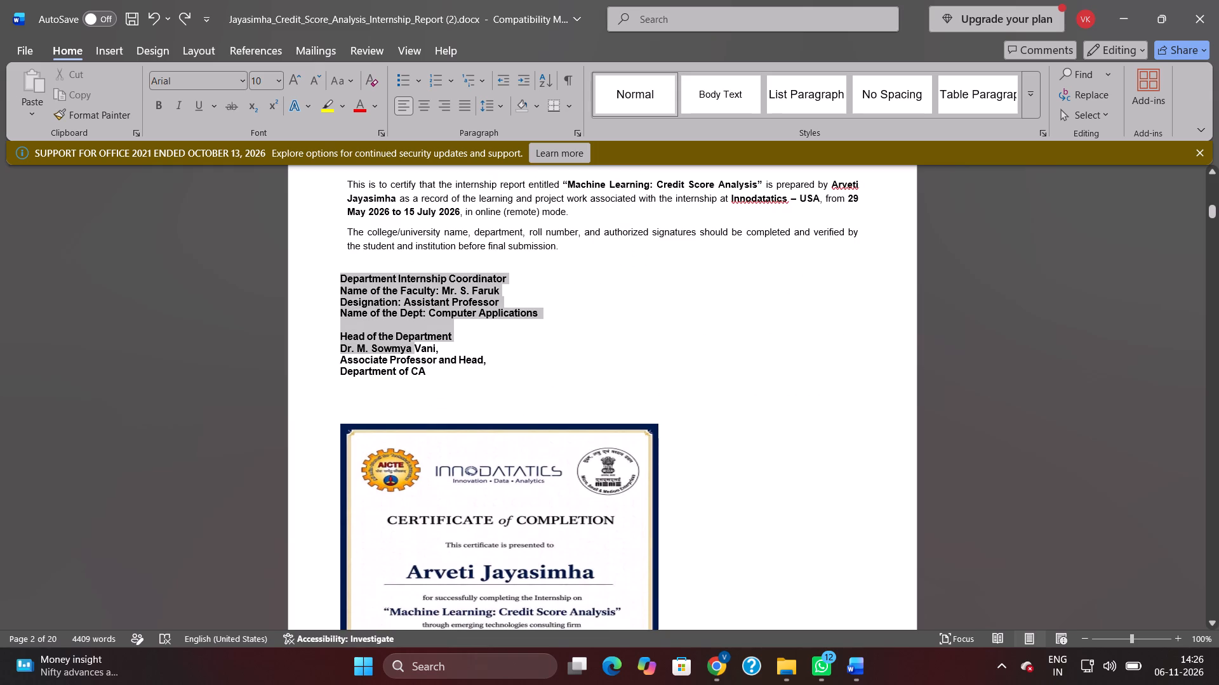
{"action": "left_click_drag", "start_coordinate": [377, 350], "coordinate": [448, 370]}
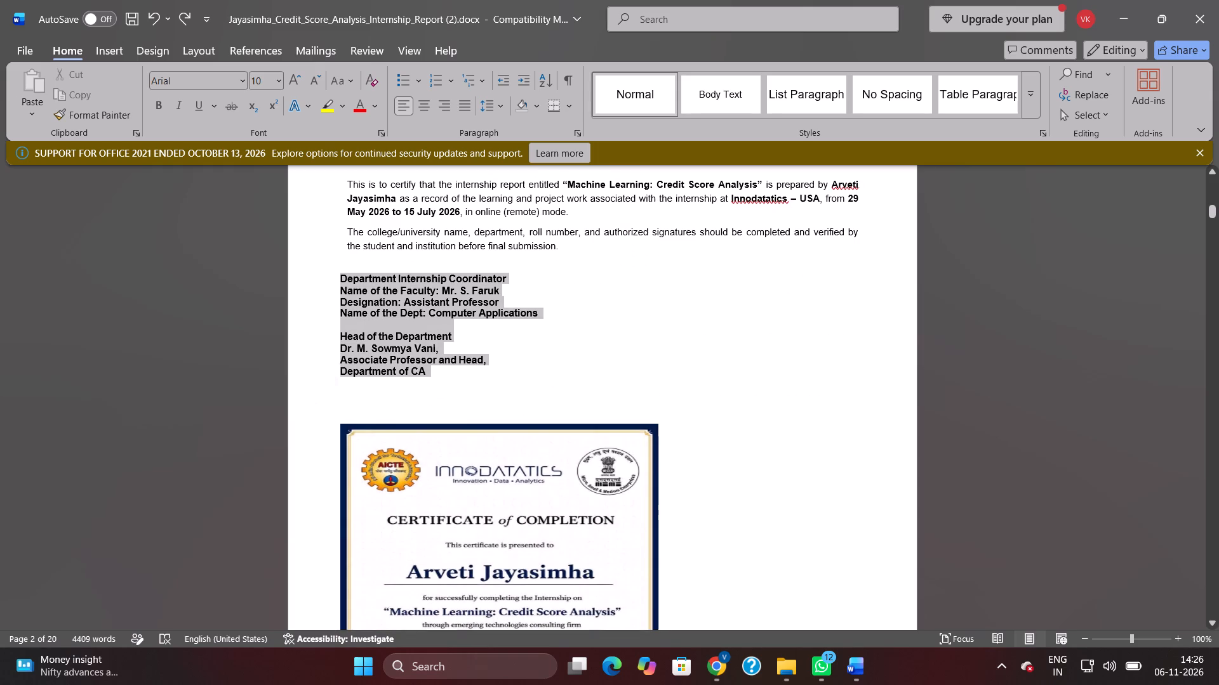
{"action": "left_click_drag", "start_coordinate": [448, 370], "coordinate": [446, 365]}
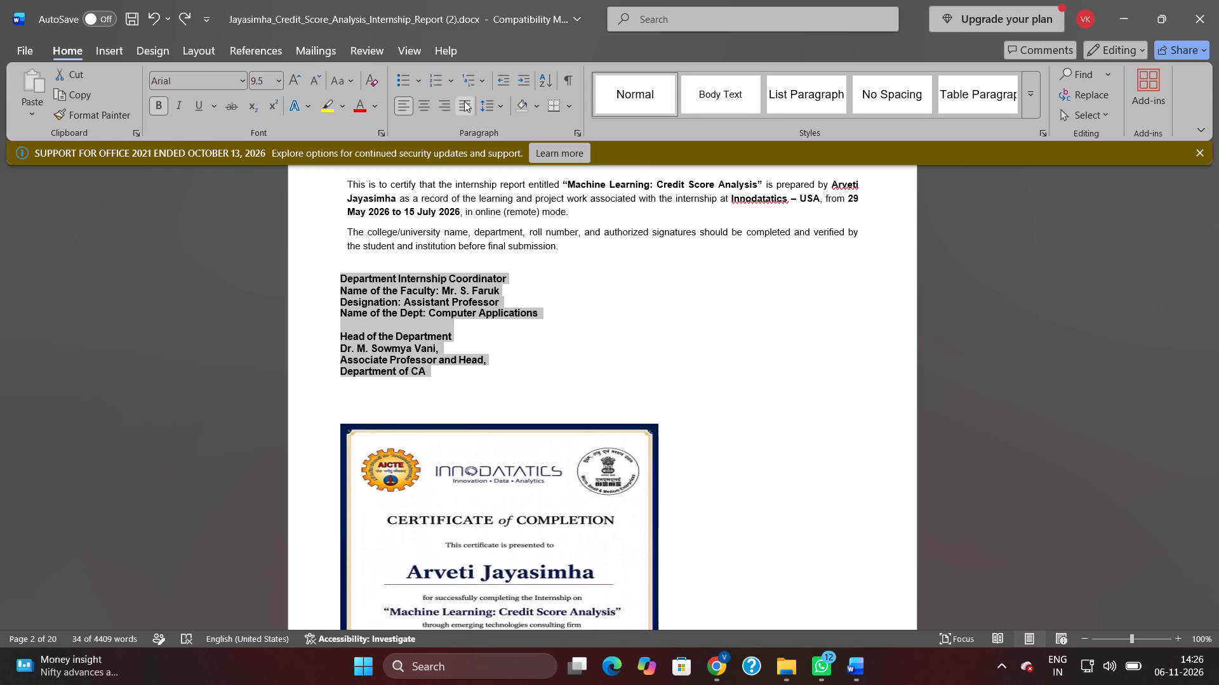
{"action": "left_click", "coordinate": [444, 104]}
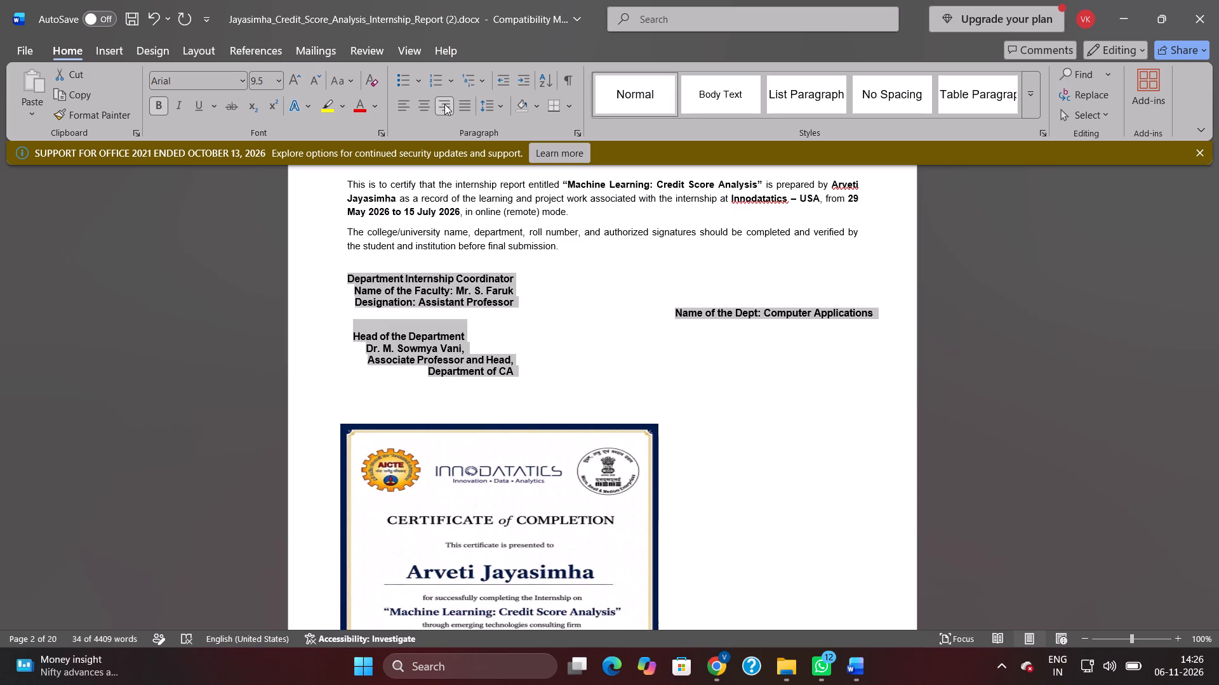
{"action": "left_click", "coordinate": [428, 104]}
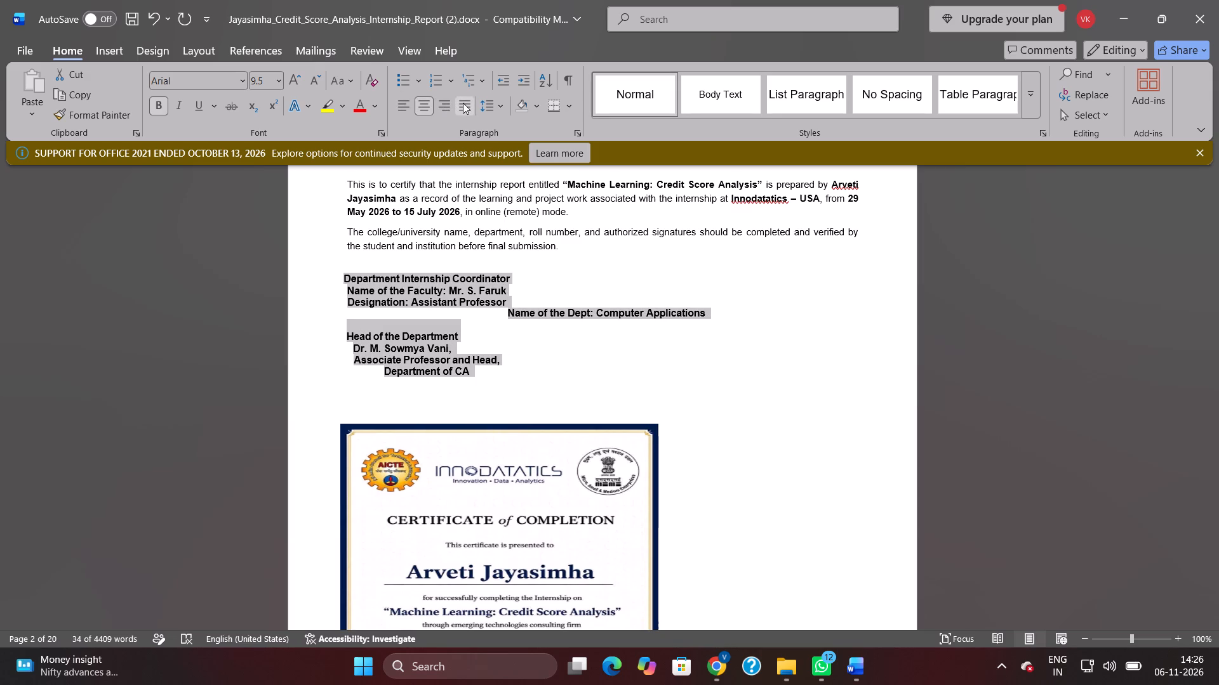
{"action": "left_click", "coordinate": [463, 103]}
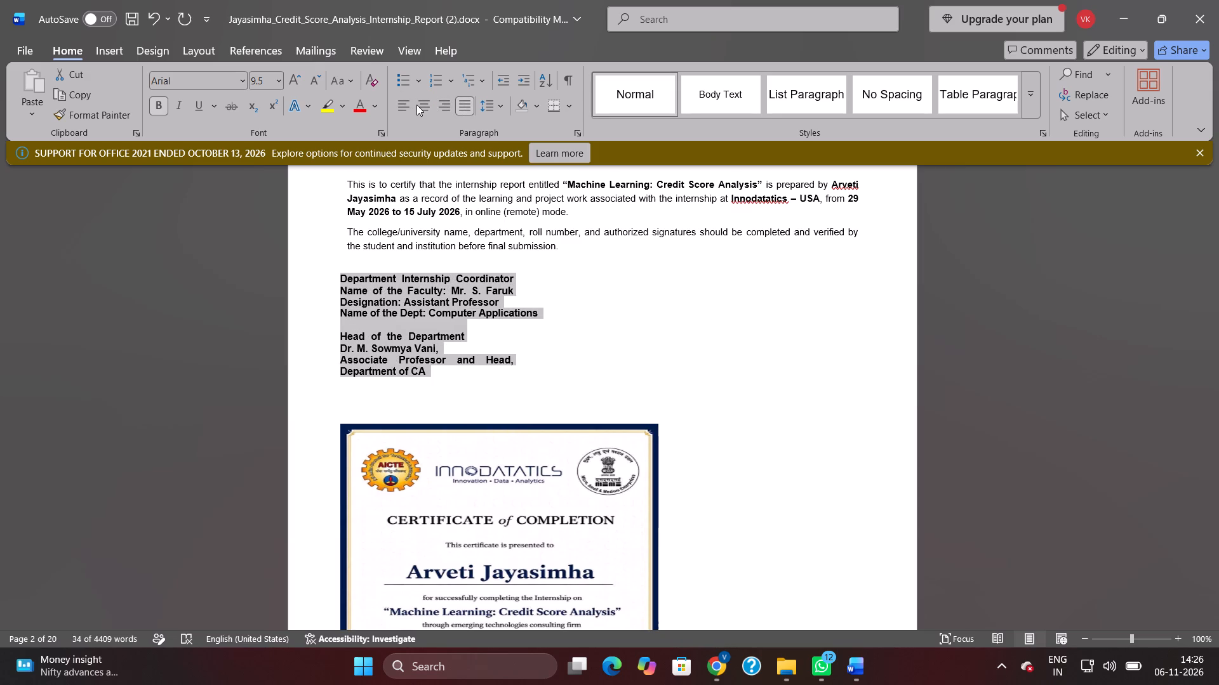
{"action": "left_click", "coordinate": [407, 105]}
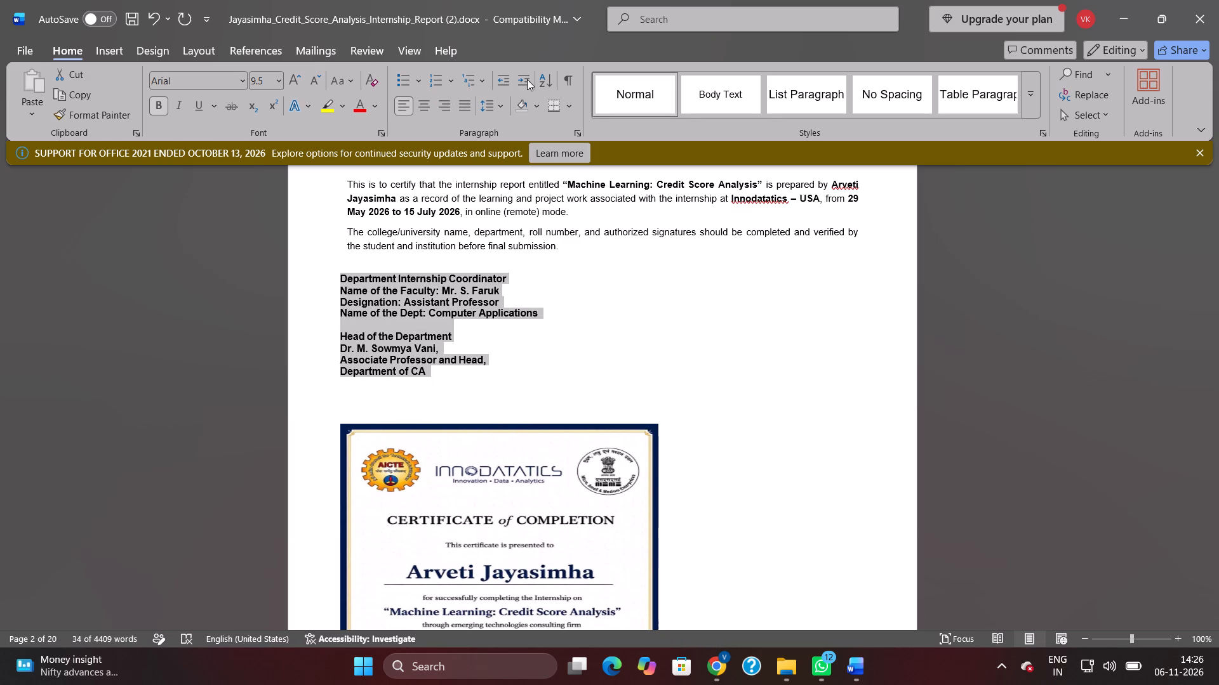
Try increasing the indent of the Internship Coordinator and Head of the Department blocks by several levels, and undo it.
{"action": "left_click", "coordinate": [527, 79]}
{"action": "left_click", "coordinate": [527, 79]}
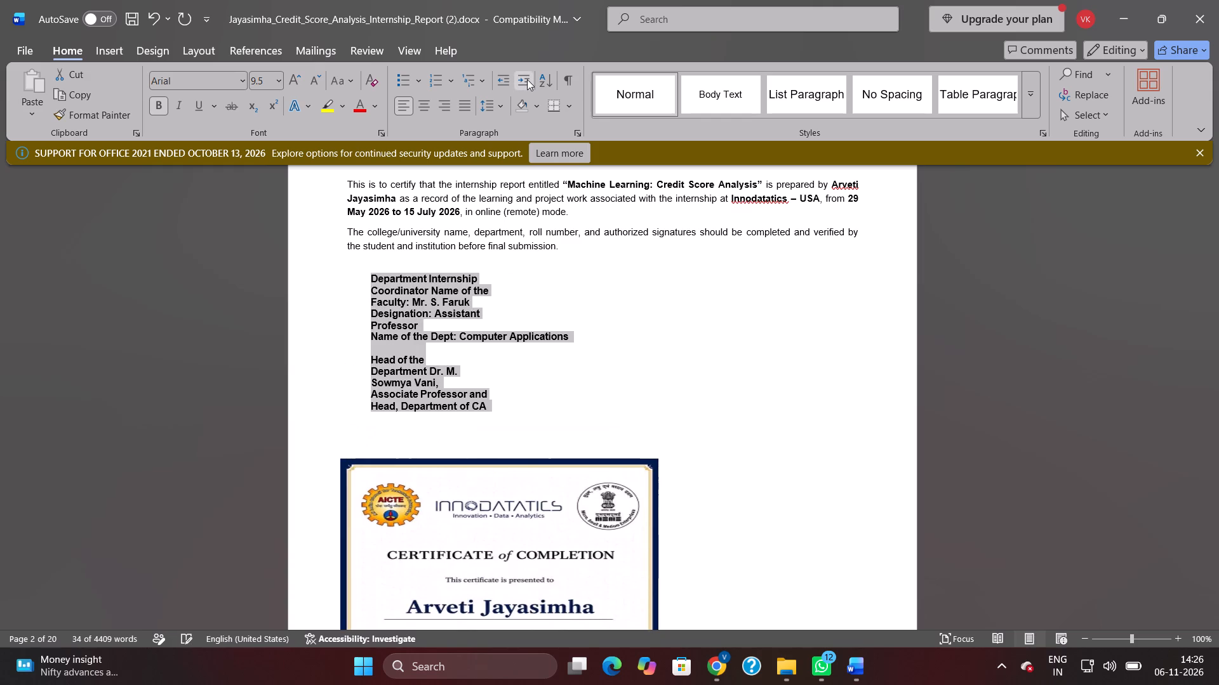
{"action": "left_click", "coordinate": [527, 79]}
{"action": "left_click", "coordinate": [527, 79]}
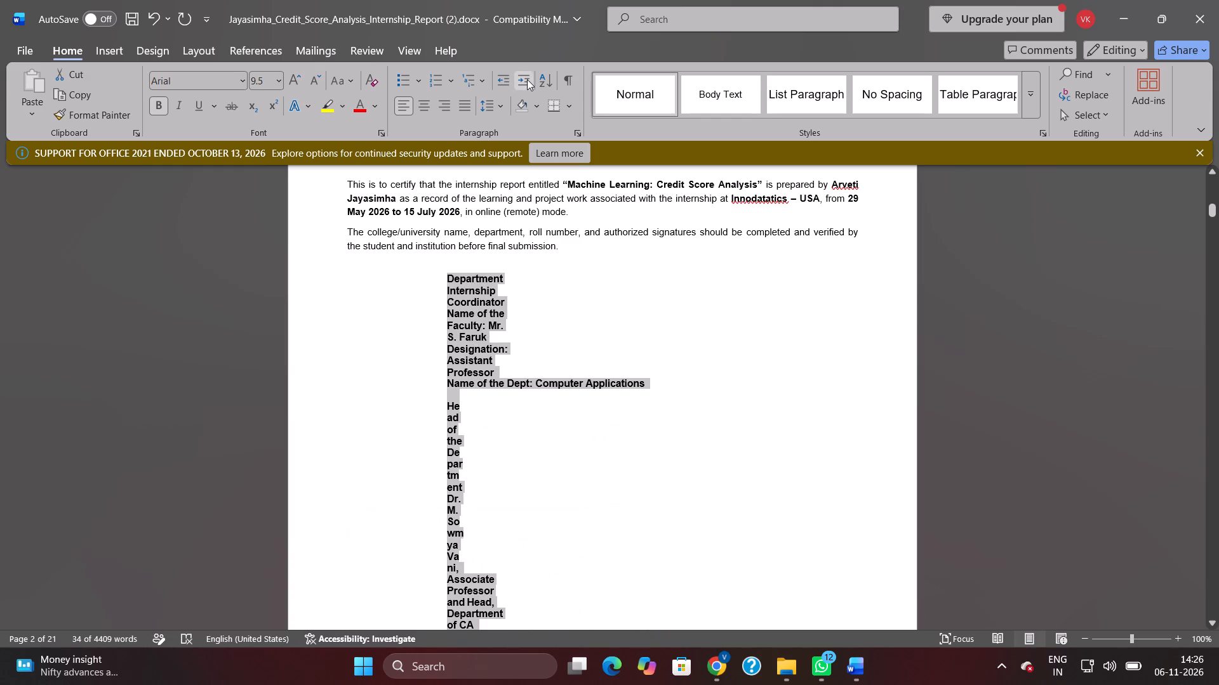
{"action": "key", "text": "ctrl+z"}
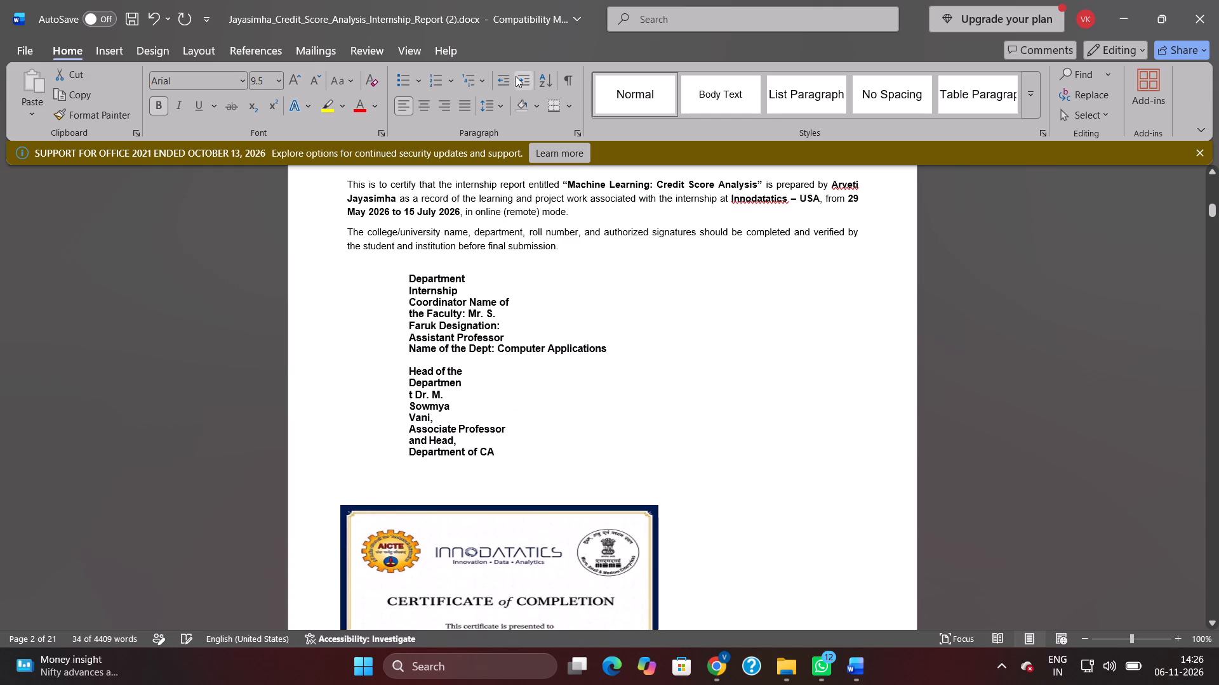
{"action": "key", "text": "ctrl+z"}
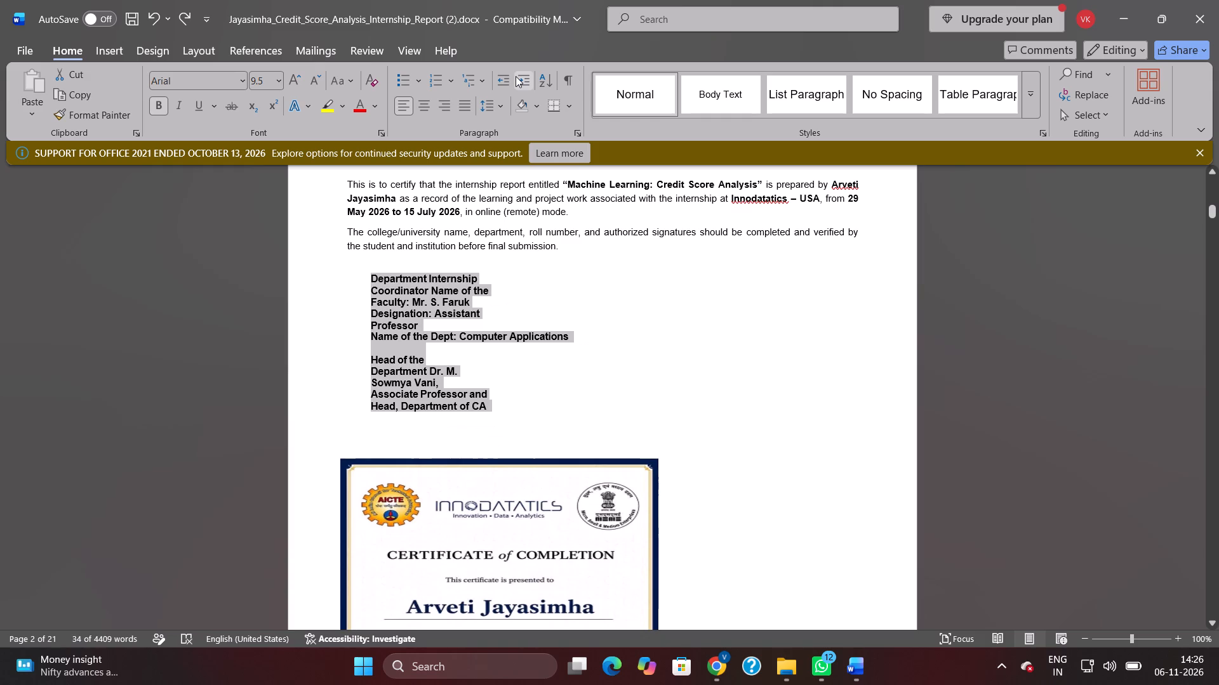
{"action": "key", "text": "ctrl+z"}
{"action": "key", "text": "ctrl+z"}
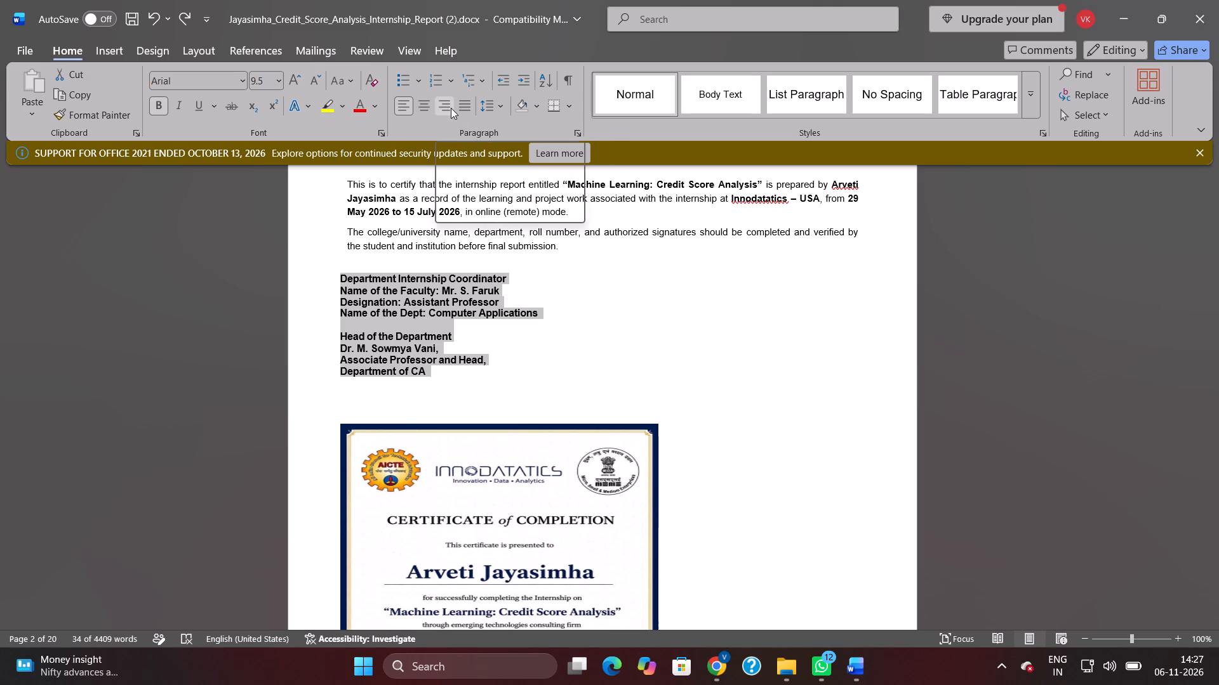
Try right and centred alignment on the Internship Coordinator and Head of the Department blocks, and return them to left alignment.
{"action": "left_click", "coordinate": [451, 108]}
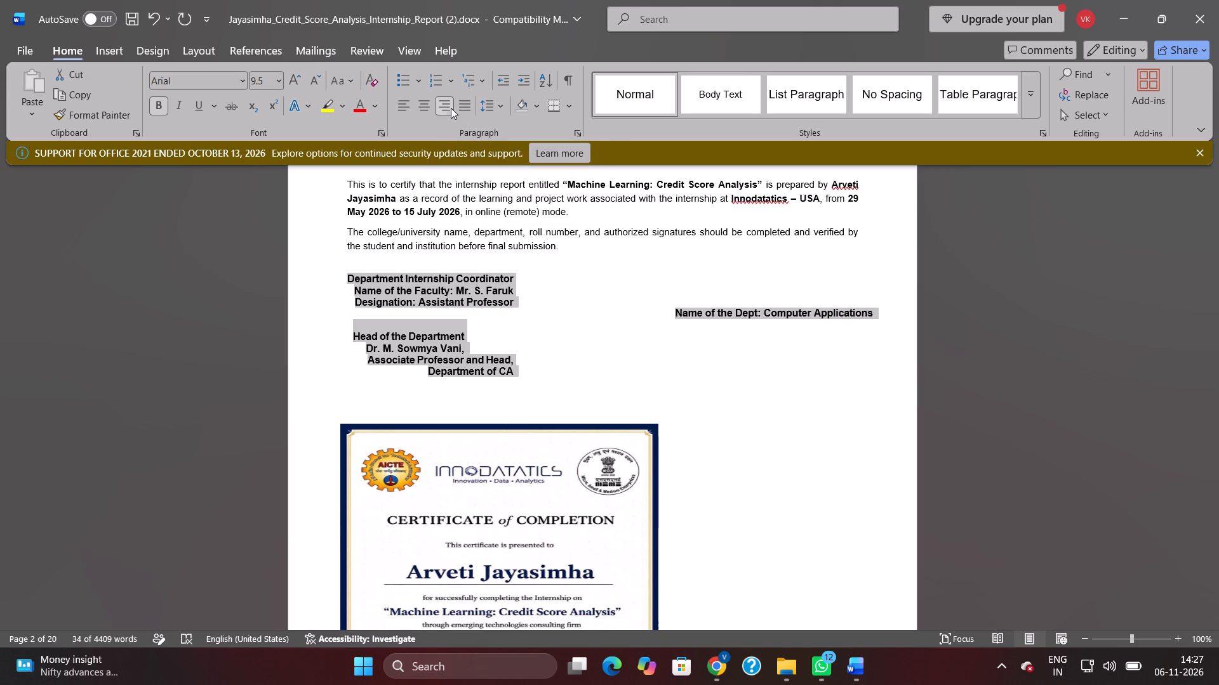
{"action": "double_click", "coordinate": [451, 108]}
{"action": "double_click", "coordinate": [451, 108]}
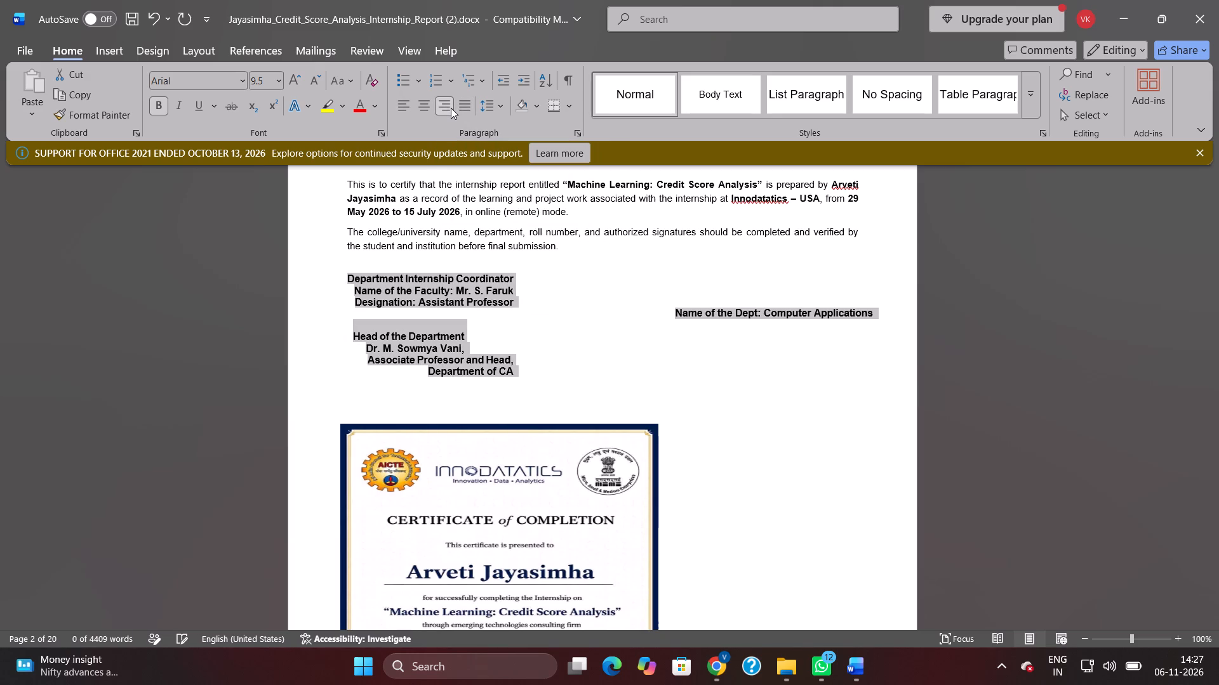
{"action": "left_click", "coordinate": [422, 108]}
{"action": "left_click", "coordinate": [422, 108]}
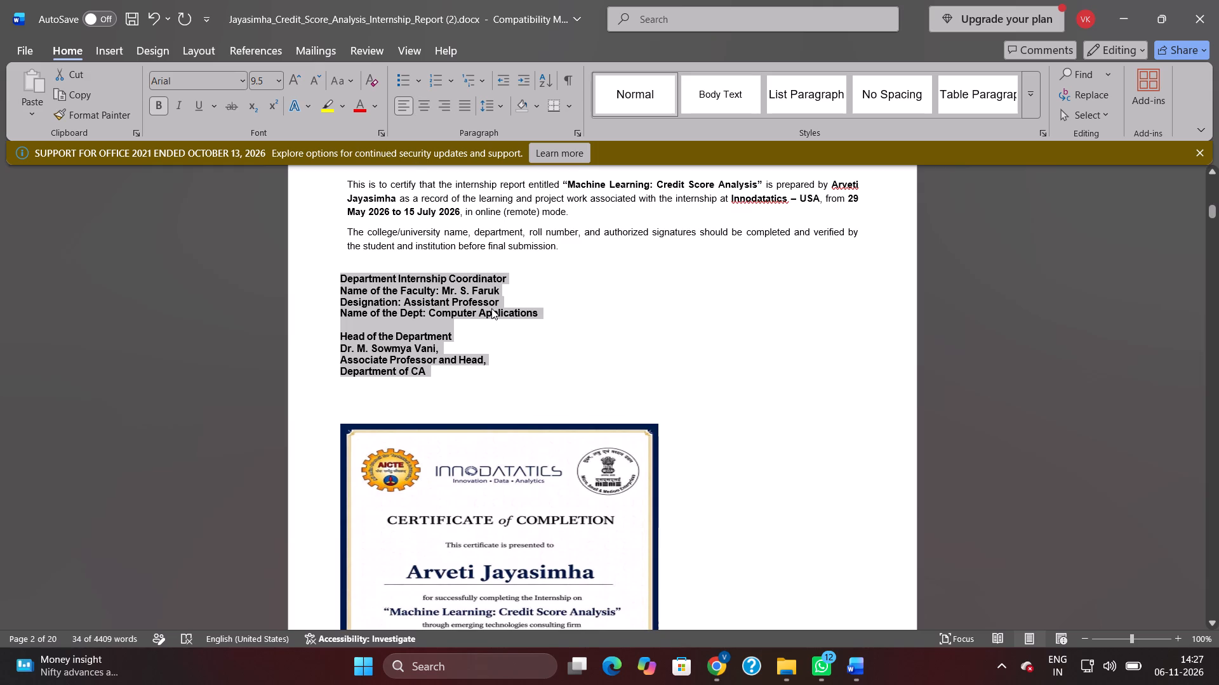
Increase the indent of the Internship Coordinator and Head of the Department blocks by one level.
{"action": "left_click", "coordinate": [533, 84]}
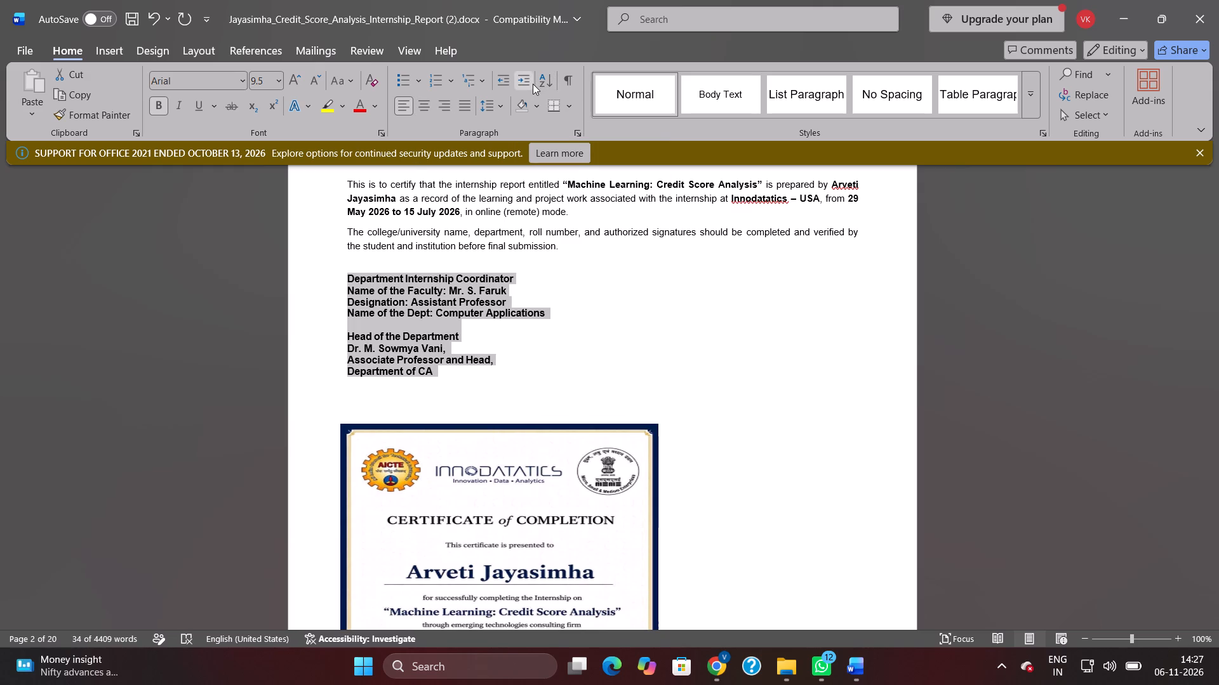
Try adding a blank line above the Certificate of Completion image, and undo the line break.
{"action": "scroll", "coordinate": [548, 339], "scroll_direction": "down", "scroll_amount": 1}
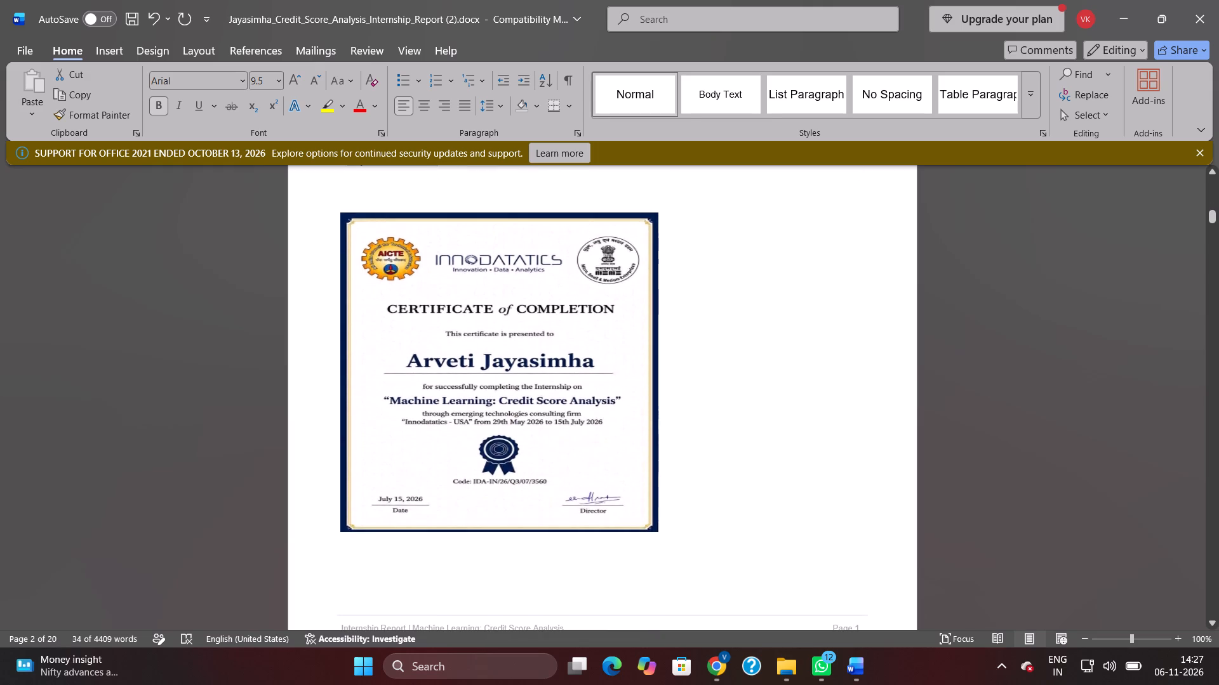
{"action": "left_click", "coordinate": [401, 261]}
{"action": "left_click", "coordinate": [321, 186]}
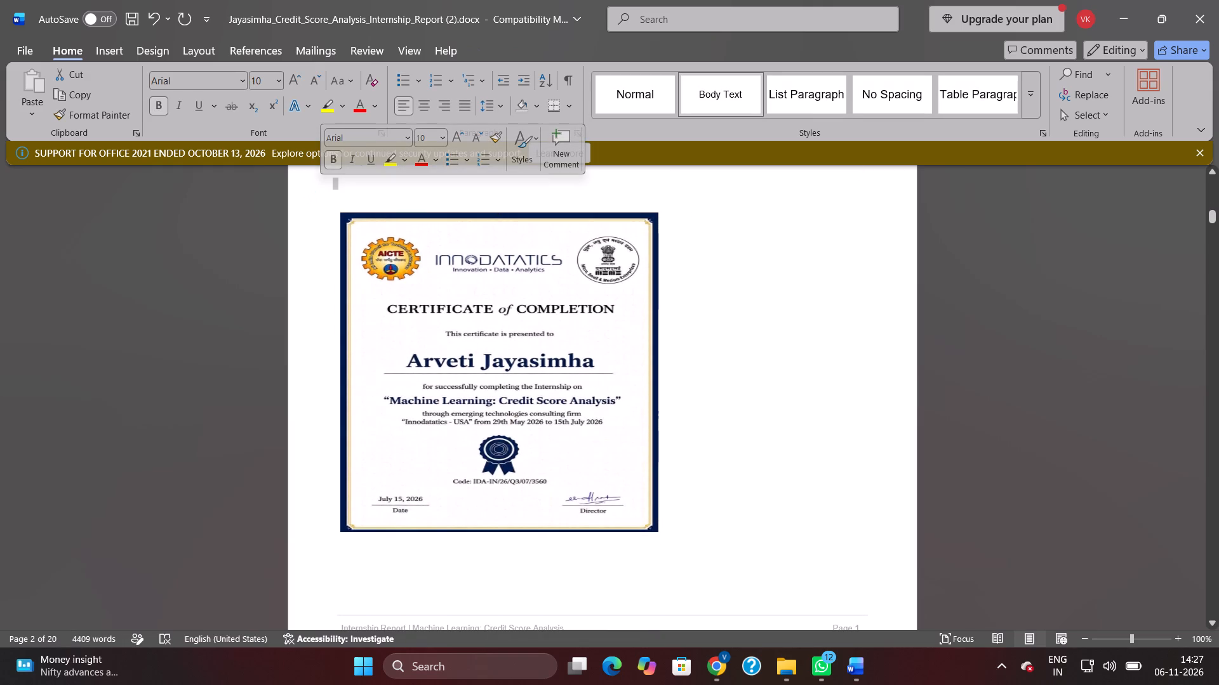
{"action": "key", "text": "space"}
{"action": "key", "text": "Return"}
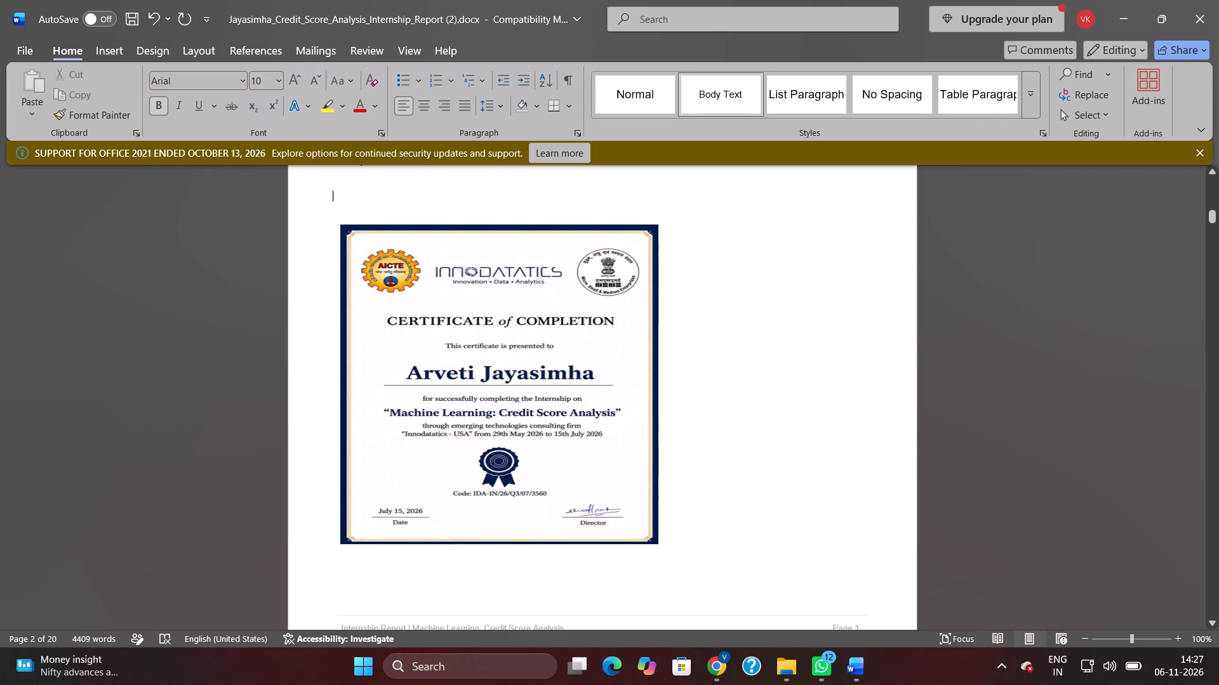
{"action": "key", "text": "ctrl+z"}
Move the Certificate of Completion image sideways to about the centre of the page.
{"action": "left_click", "coordinate": [423, 285]}
{"action": "left_click_drag", "start_coordinate": [423, 285], "coordinate": [516, 292]}
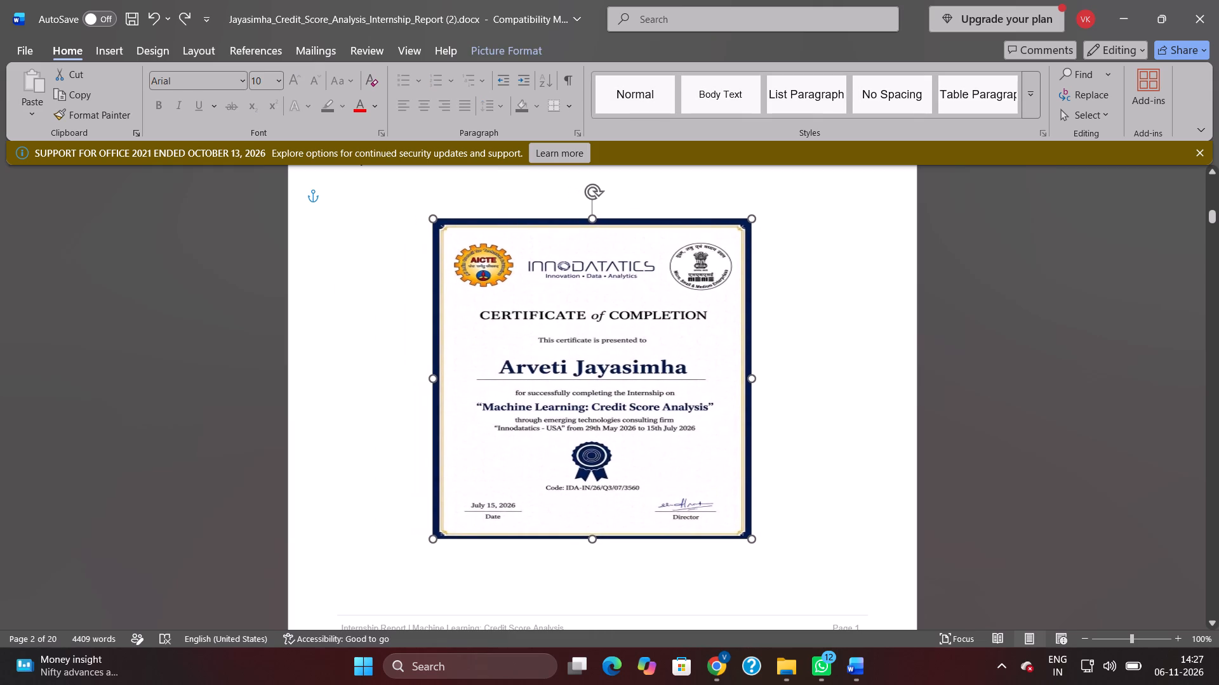
{"action": "left_click_drag", "start_coordinate": [516, 292], "coordinate": [518, 292]}
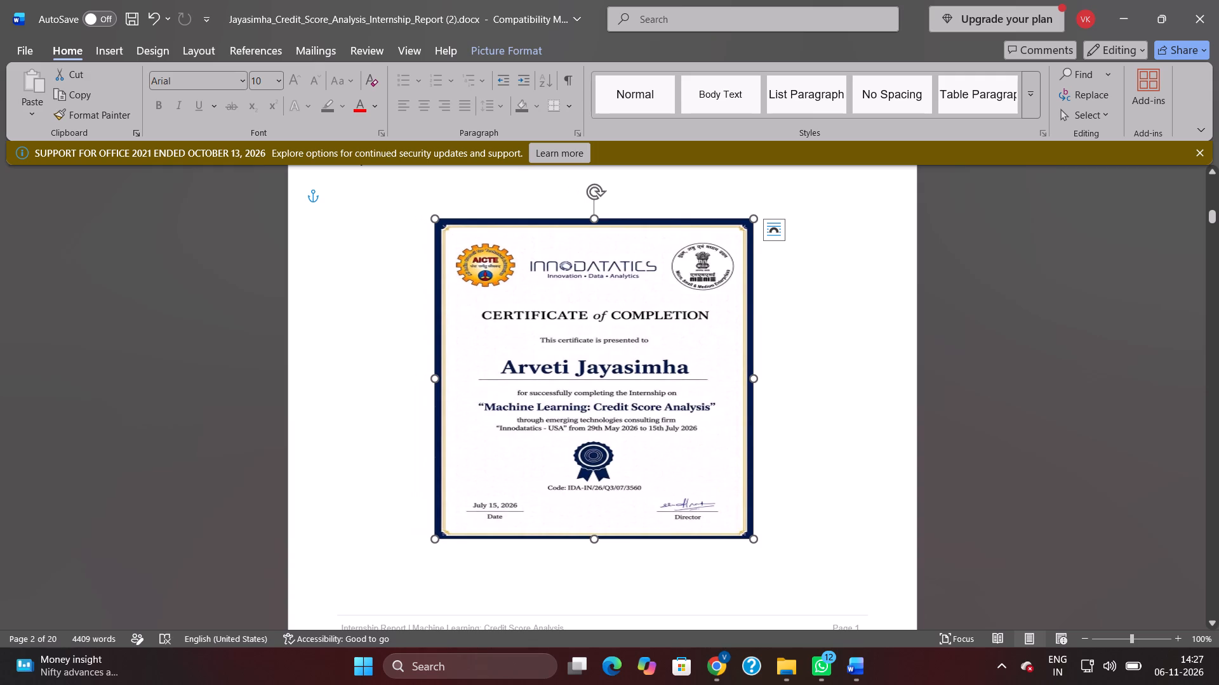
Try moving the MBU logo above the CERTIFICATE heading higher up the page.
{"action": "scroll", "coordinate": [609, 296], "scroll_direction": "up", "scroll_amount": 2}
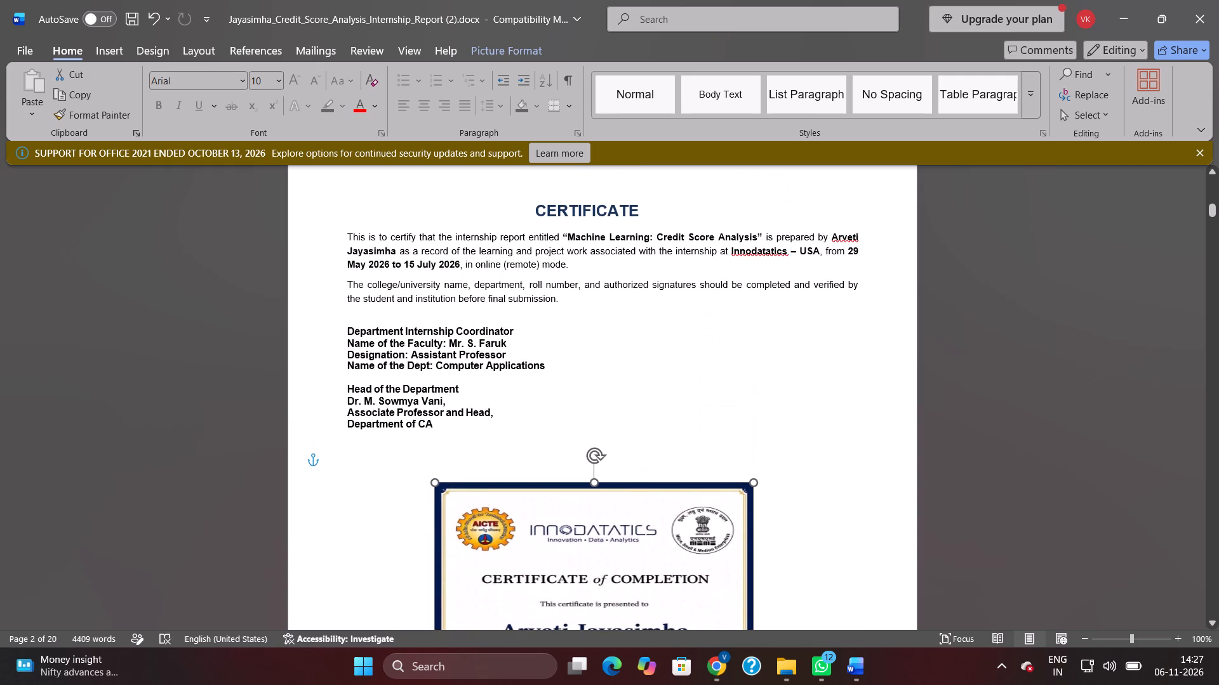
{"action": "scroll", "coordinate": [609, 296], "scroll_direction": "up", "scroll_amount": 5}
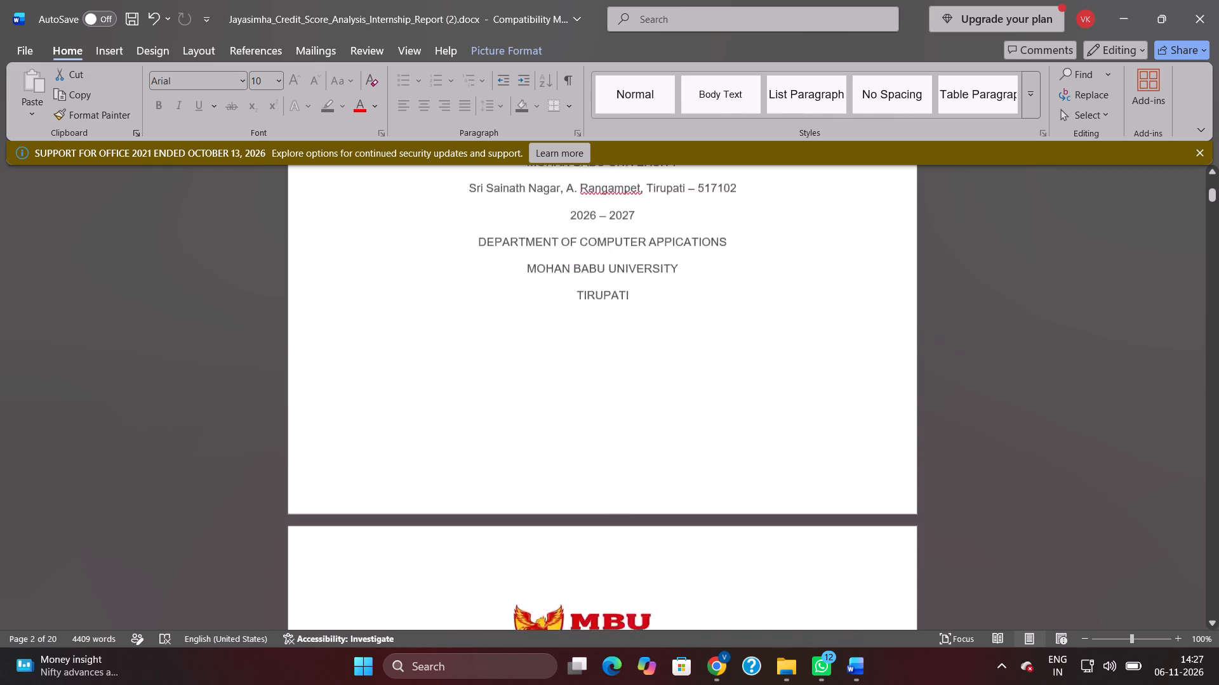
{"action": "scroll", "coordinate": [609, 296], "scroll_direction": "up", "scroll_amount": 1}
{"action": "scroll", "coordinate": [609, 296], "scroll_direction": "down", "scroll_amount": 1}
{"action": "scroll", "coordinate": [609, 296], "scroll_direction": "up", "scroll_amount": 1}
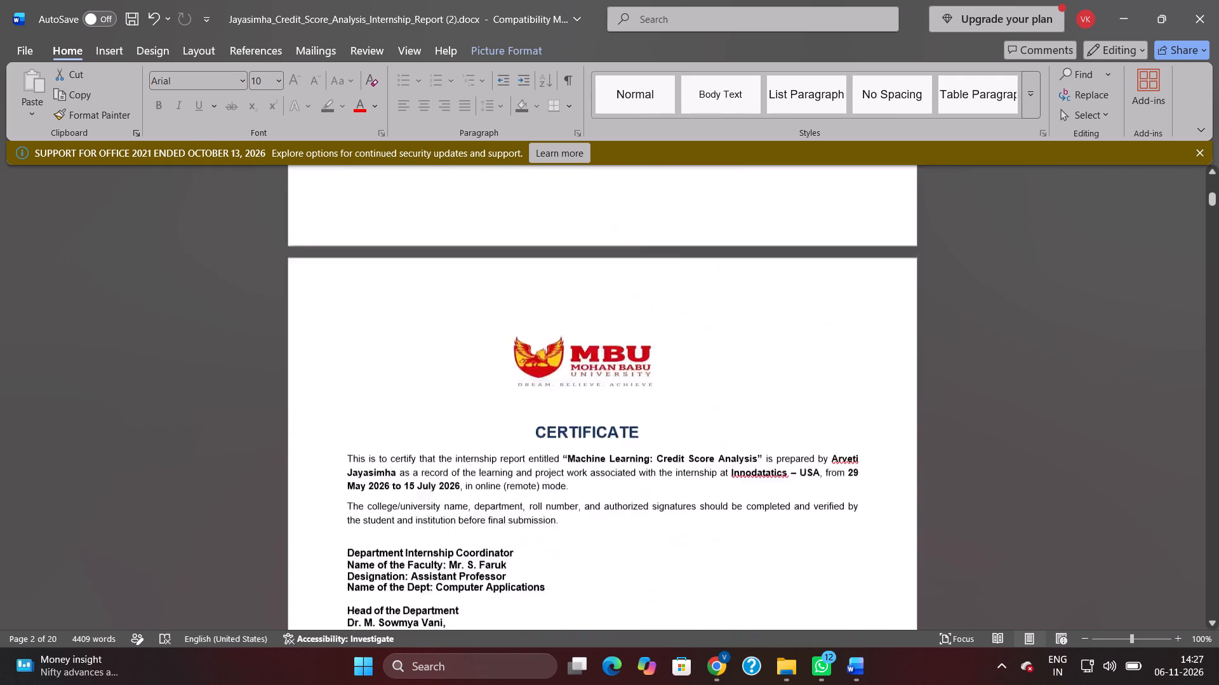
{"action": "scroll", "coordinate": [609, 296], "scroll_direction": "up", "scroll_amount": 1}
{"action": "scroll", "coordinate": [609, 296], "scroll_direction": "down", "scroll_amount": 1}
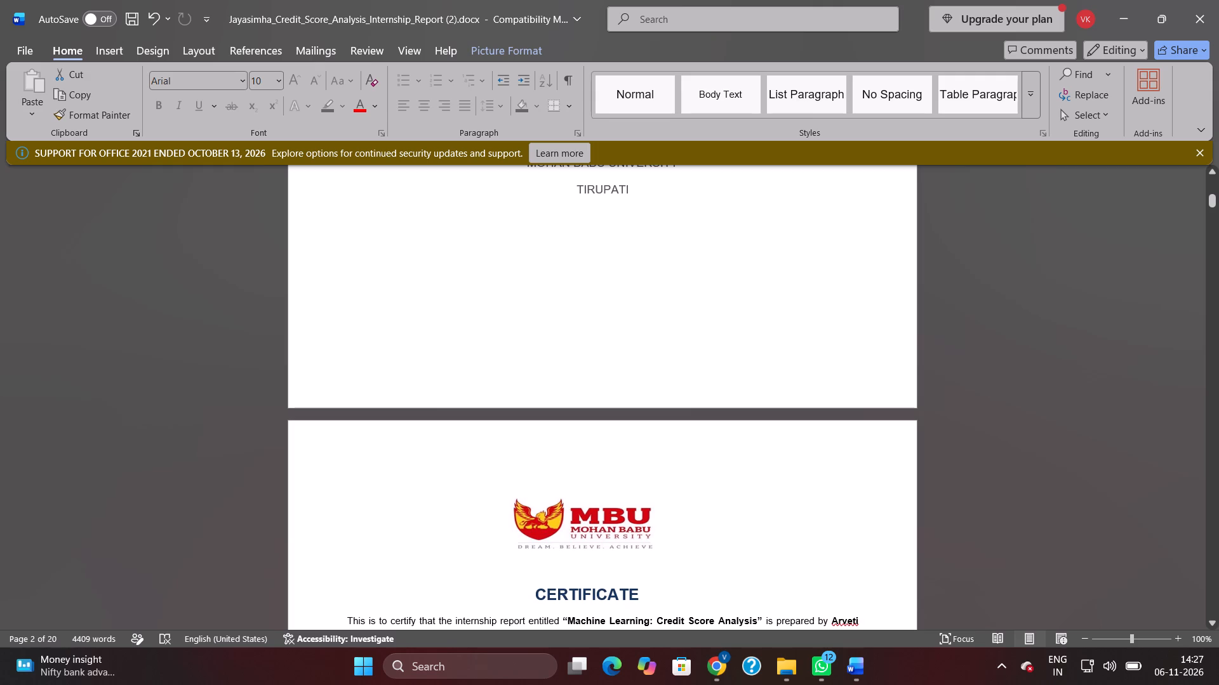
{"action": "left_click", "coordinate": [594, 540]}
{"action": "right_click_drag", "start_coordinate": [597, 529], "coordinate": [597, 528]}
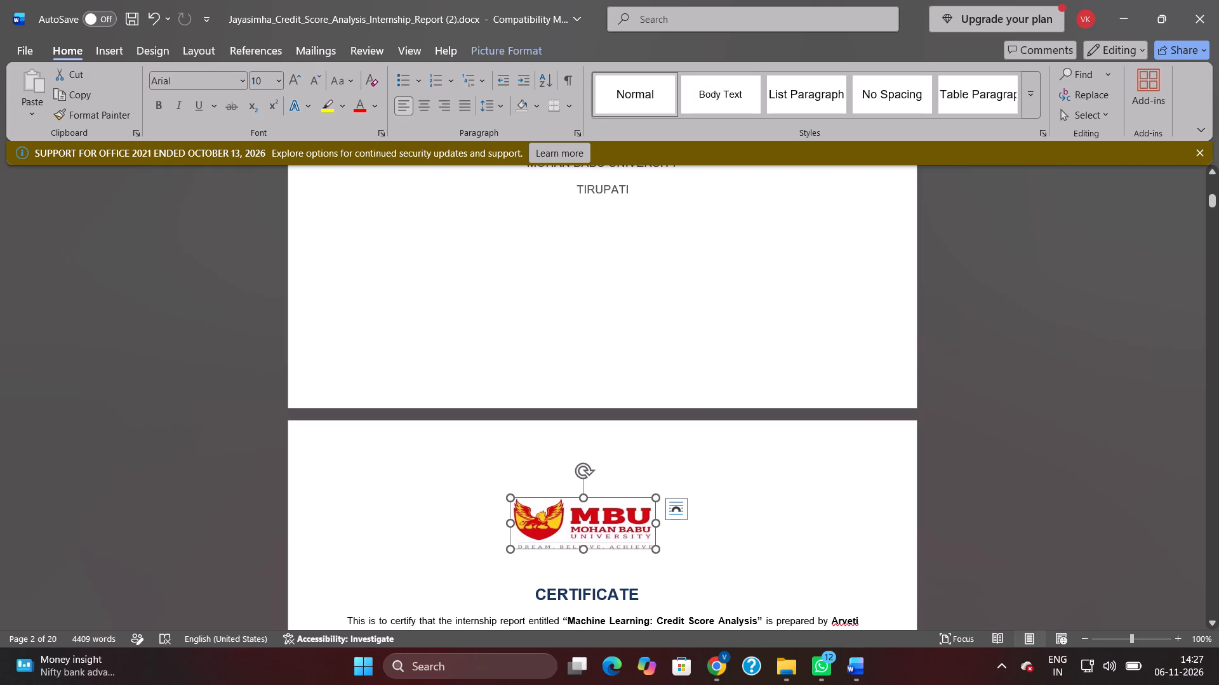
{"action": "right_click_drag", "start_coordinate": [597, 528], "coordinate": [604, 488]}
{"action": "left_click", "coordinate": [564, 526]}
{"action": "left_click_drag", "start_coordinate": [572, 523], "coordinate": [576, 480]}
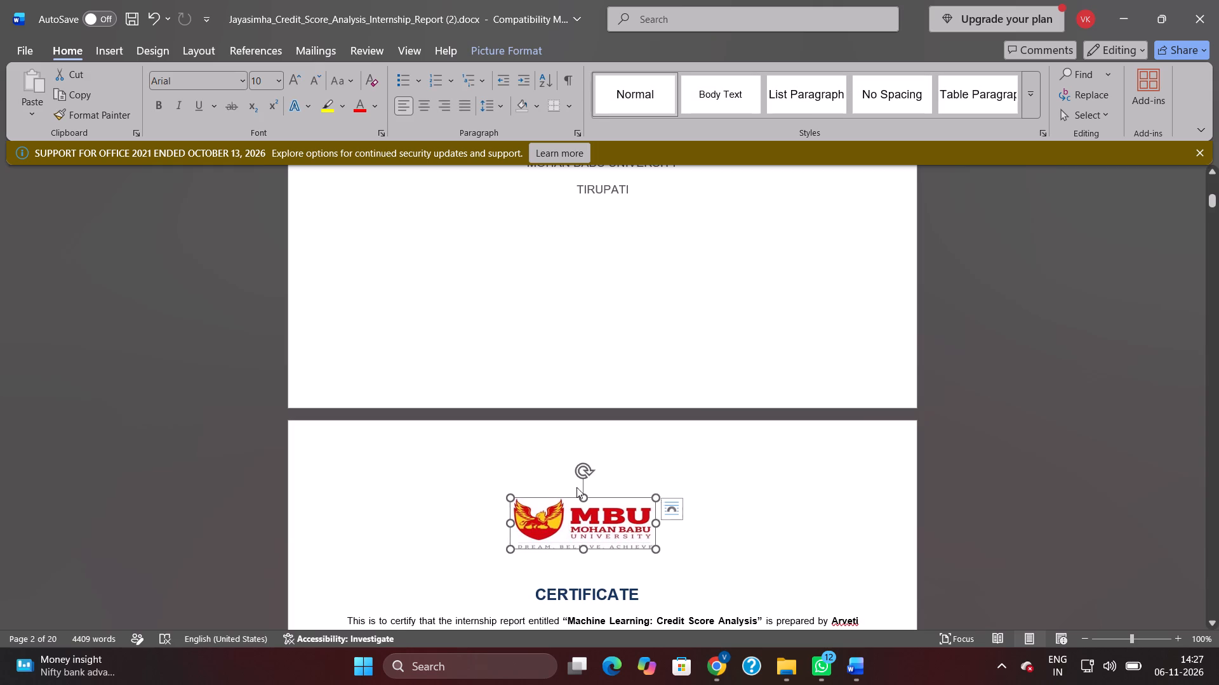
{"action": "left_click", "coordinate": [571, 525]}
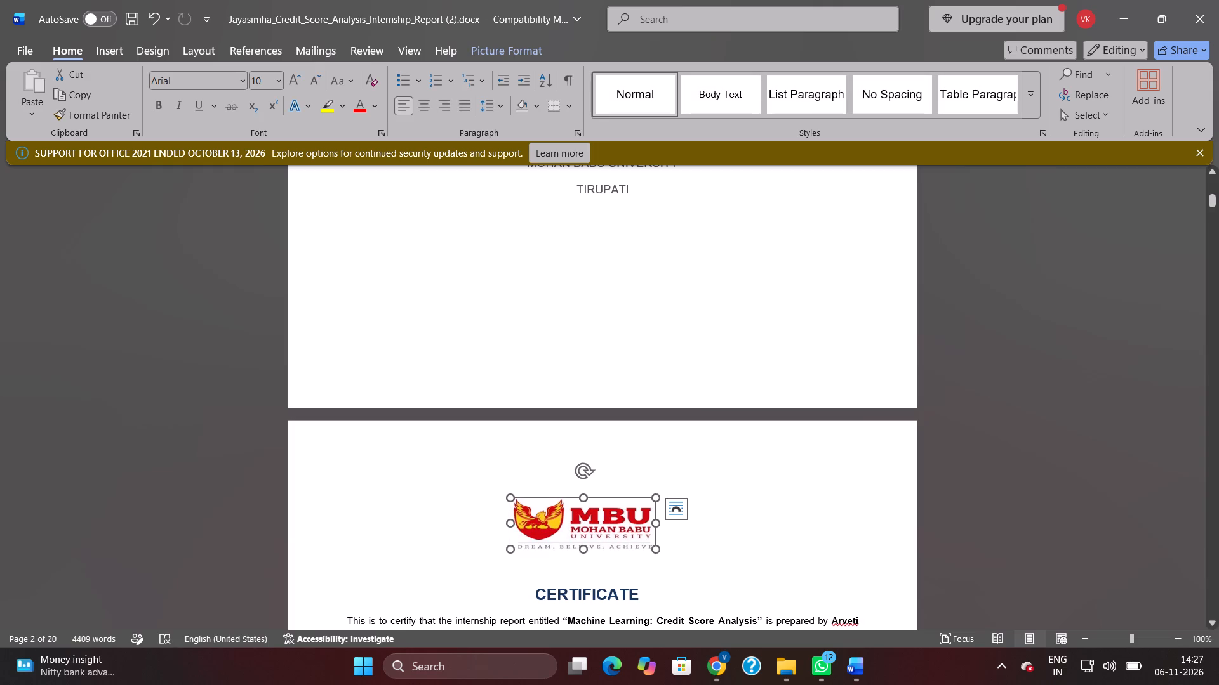
Copy the MBU logo from the certificate page and add five line breaks below TIRUPATI on the cover page.
{"action": "right_click", "coordinate": [571, 525]}
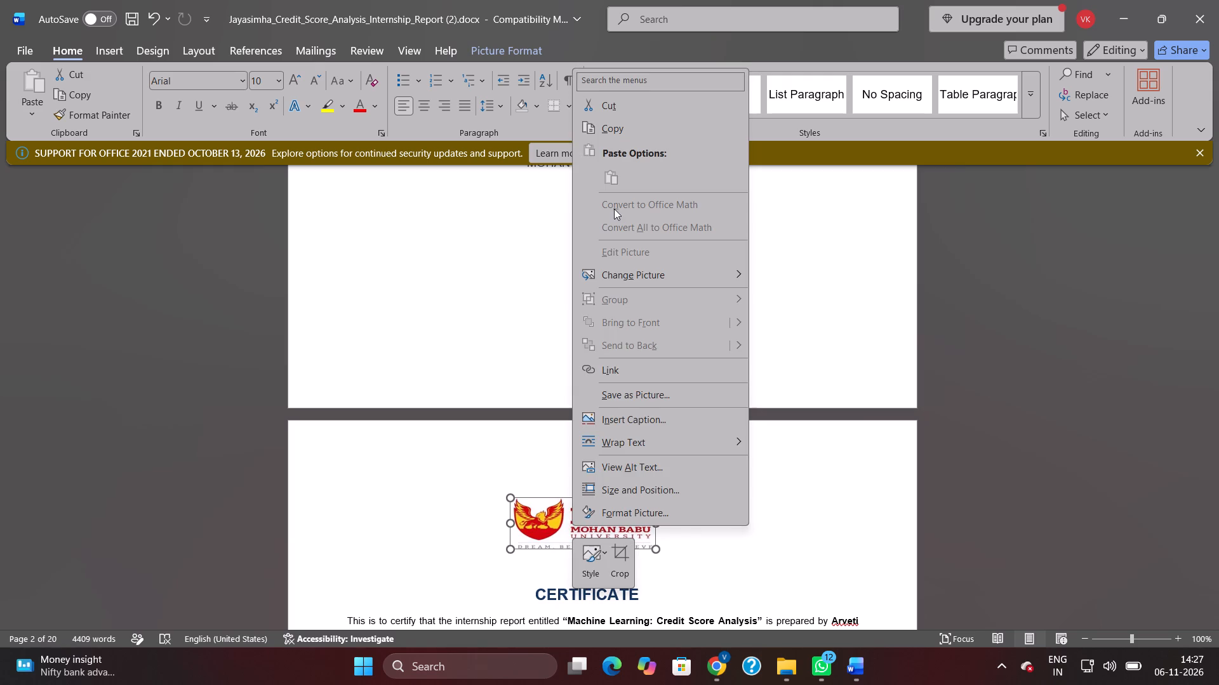
{"action": "left_click", "coordinate": [624, 130]}
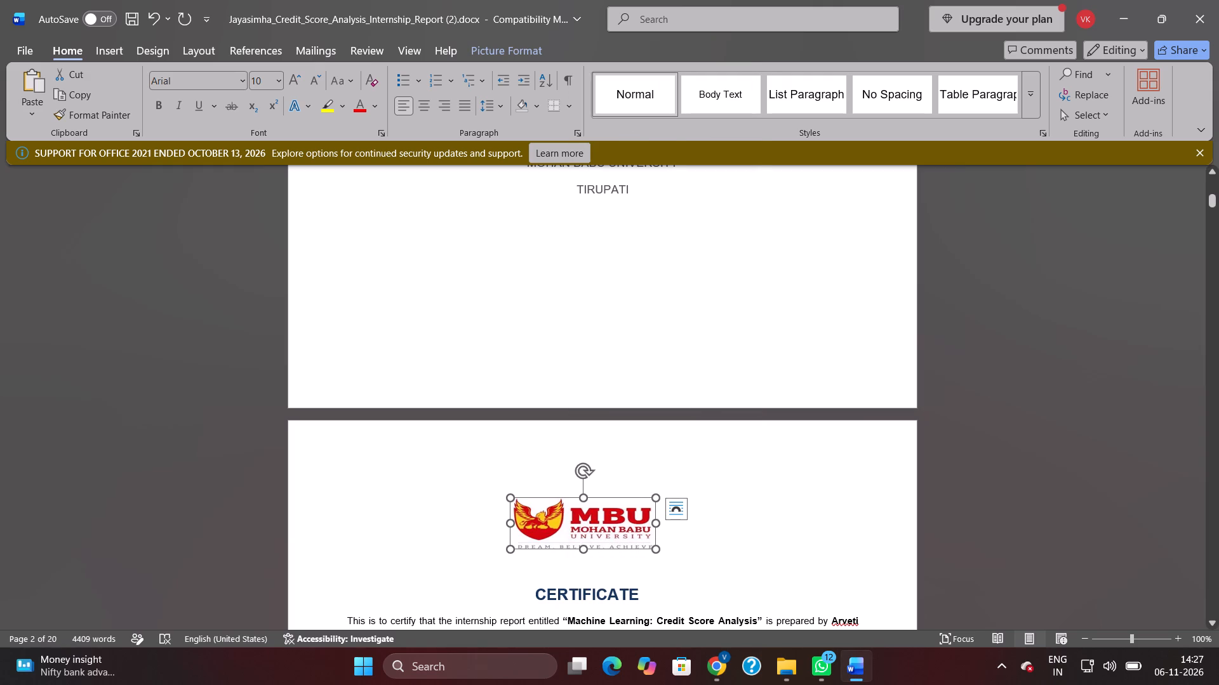
{"action": "left_click", "coordinate": [653, 193]}
{"action": "key", "text": "Return"}
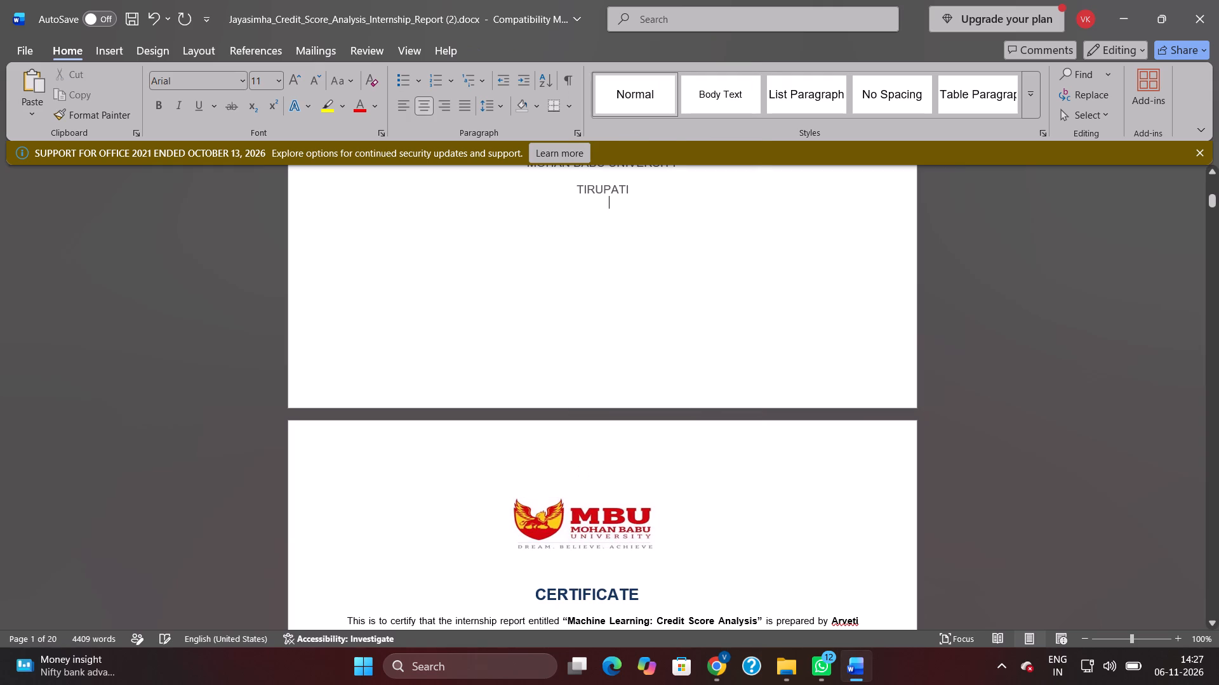
{"action": "key", "text": "Return"}
{"action": "key", "text": "Return"}
{"action": "key", "text": "Return"}
{"action": "key", "text": "Return"}
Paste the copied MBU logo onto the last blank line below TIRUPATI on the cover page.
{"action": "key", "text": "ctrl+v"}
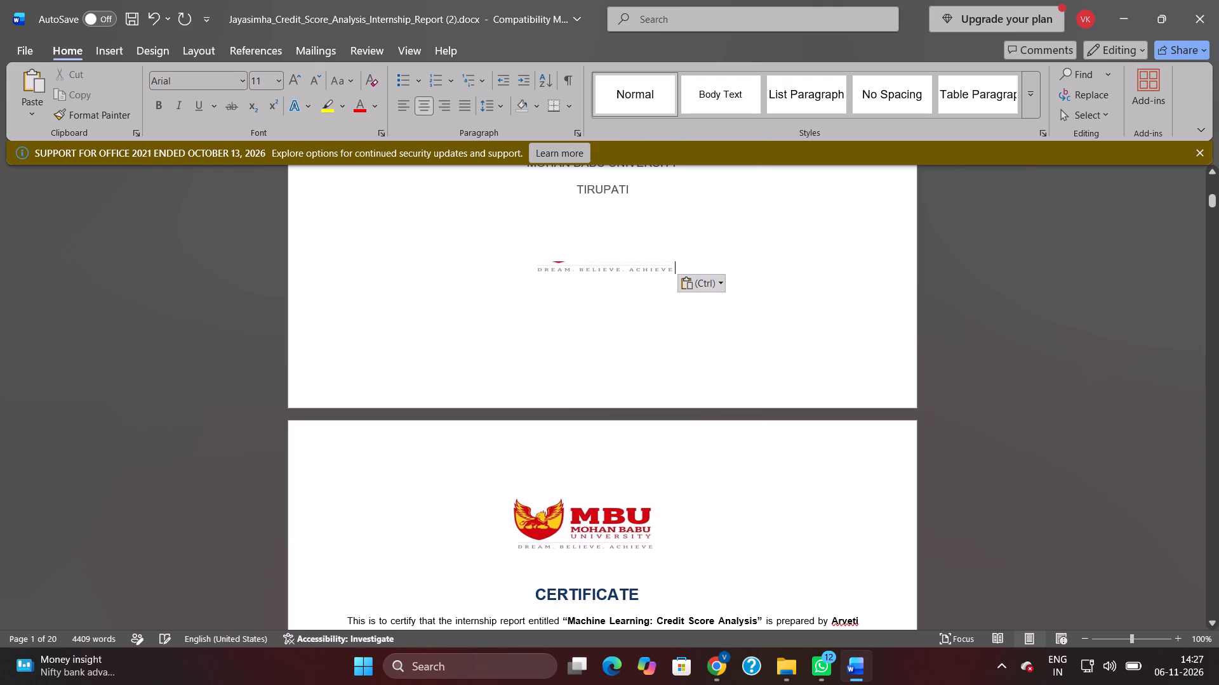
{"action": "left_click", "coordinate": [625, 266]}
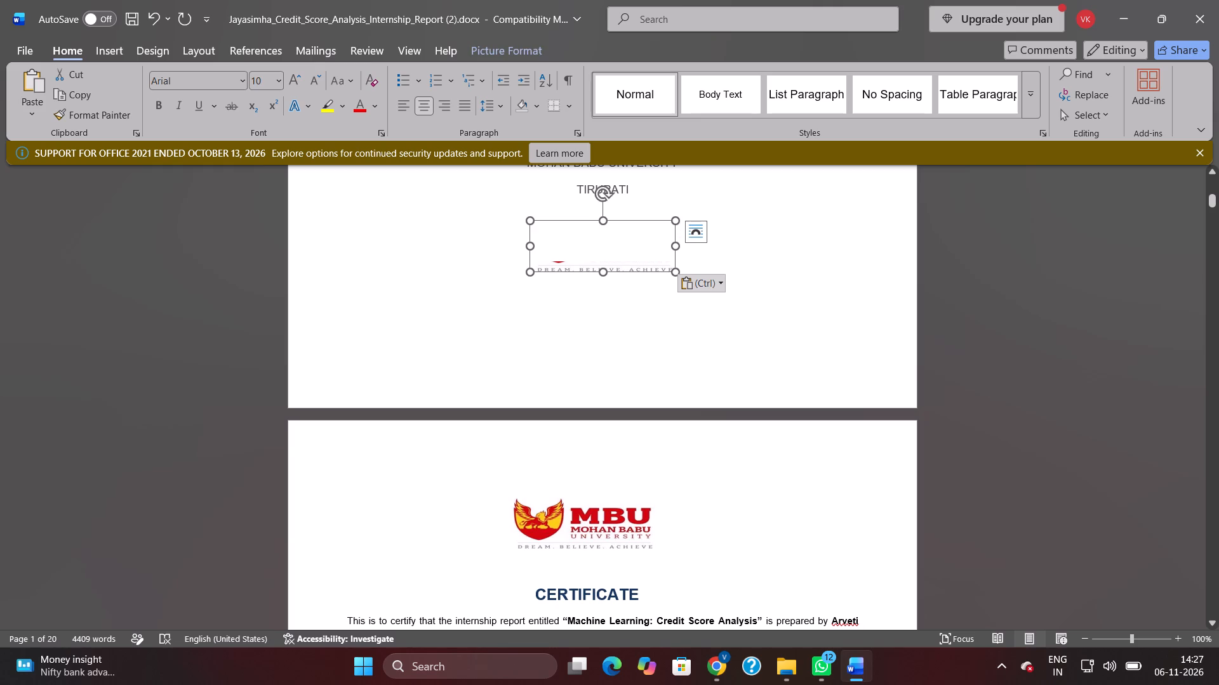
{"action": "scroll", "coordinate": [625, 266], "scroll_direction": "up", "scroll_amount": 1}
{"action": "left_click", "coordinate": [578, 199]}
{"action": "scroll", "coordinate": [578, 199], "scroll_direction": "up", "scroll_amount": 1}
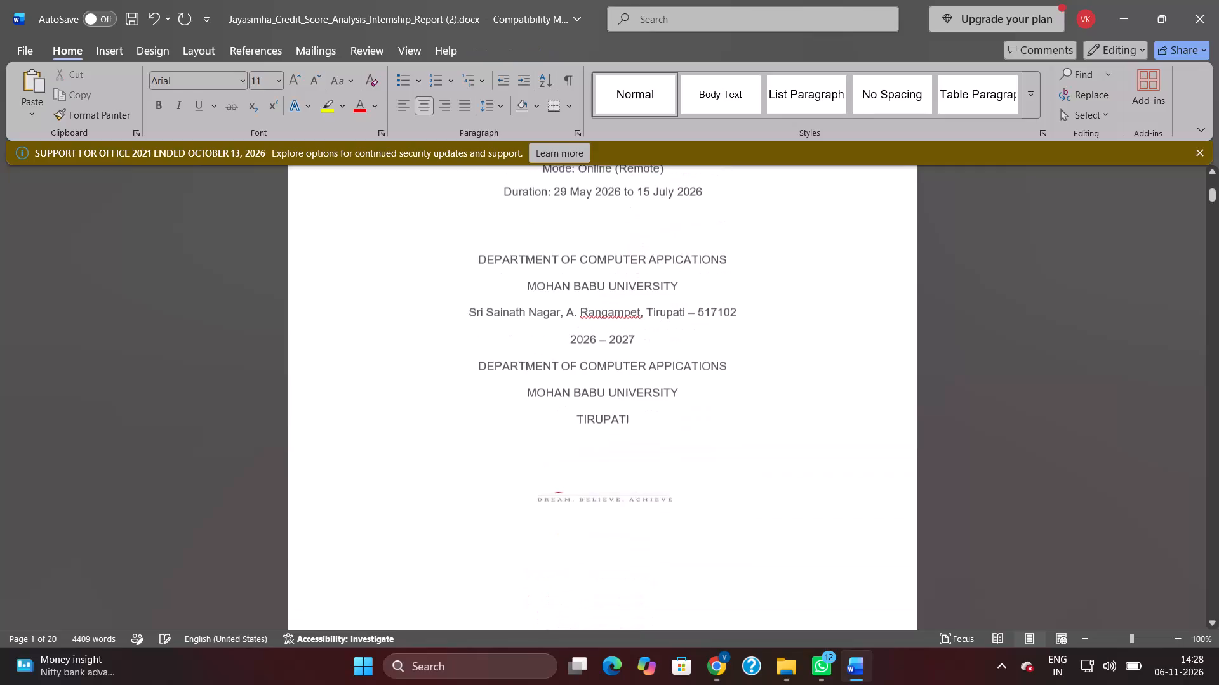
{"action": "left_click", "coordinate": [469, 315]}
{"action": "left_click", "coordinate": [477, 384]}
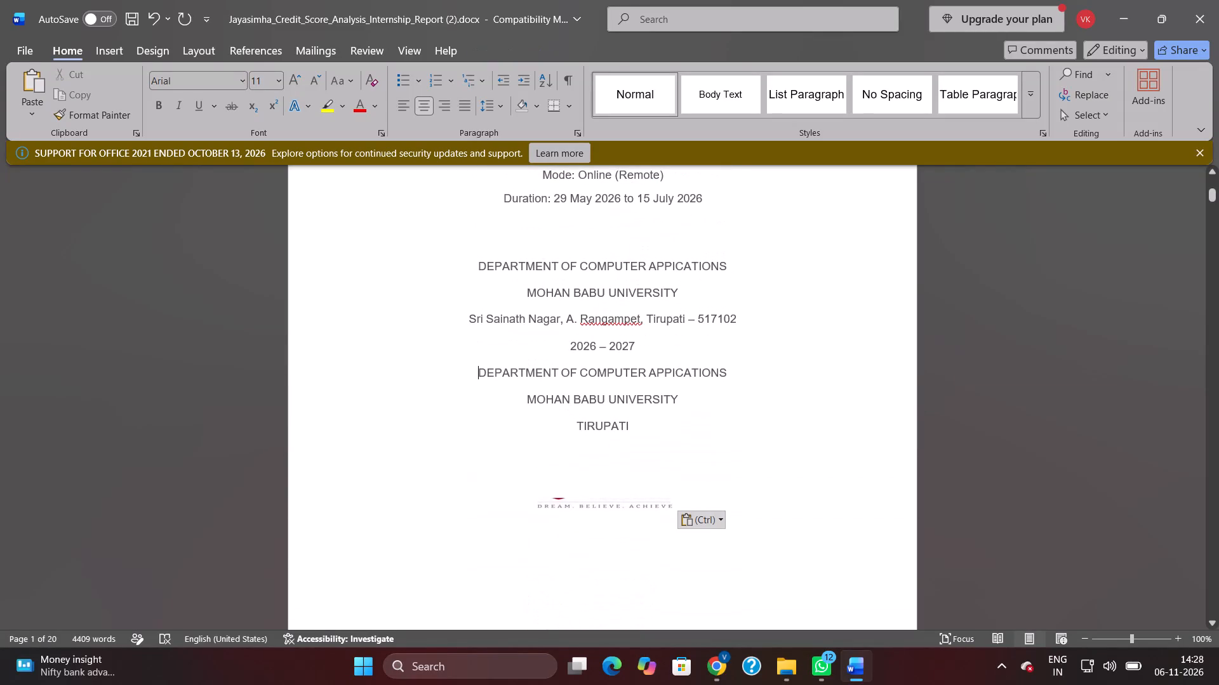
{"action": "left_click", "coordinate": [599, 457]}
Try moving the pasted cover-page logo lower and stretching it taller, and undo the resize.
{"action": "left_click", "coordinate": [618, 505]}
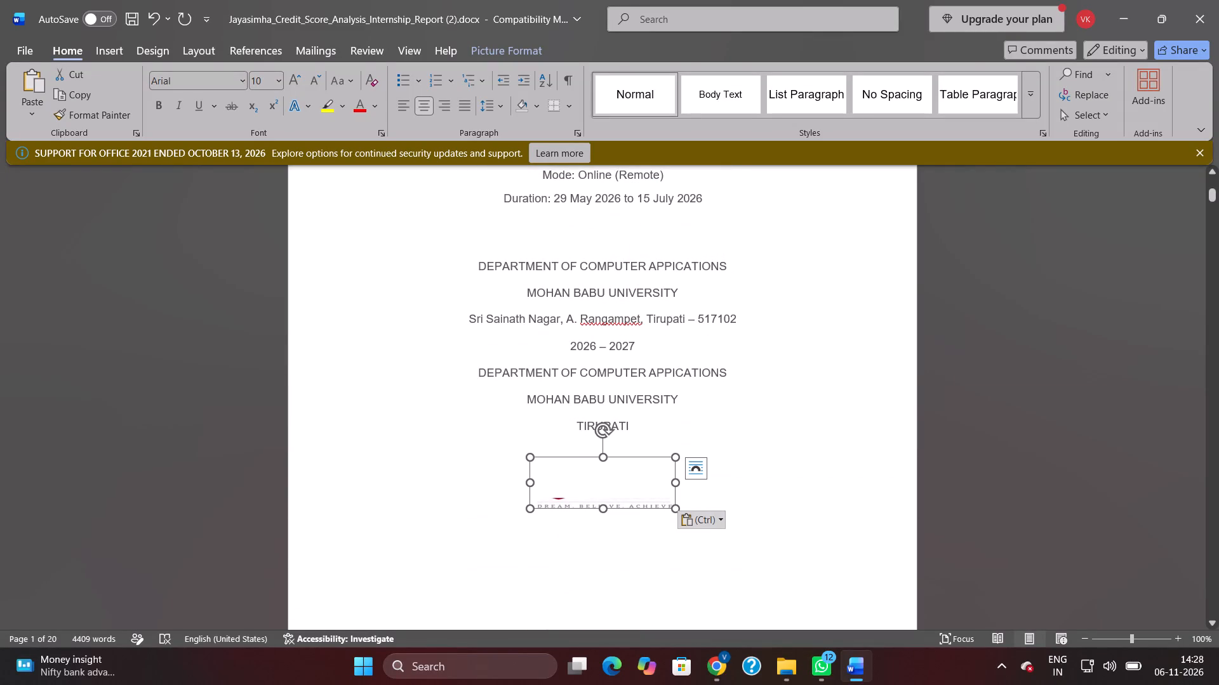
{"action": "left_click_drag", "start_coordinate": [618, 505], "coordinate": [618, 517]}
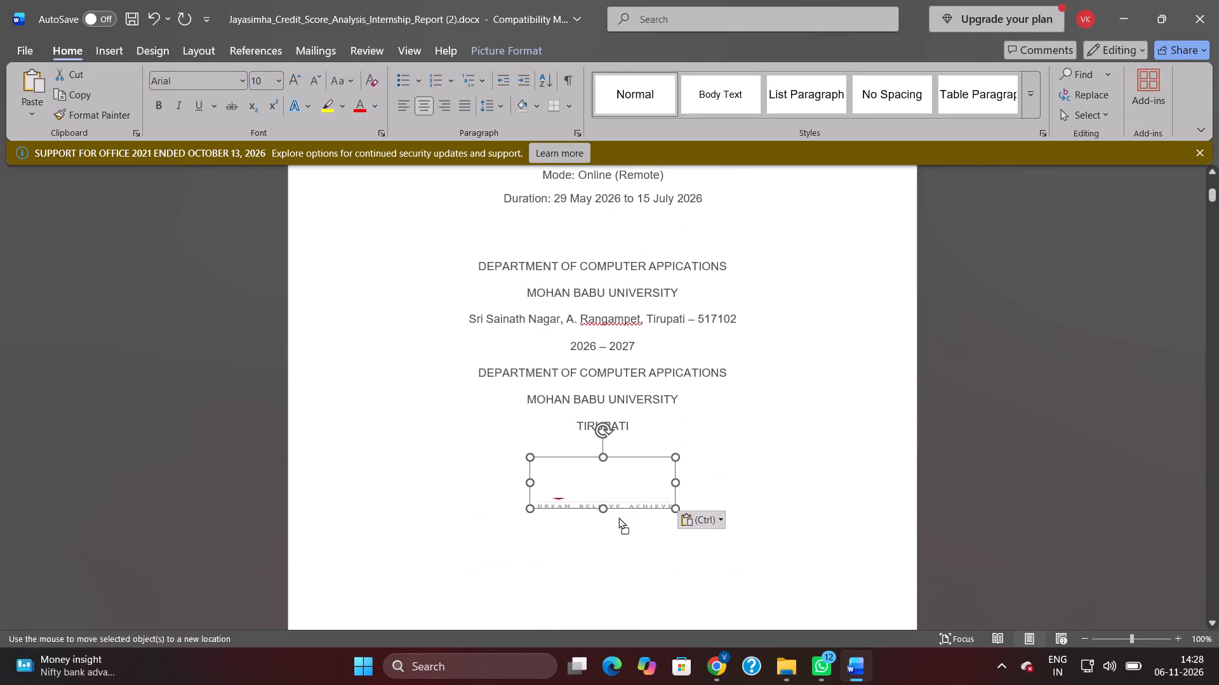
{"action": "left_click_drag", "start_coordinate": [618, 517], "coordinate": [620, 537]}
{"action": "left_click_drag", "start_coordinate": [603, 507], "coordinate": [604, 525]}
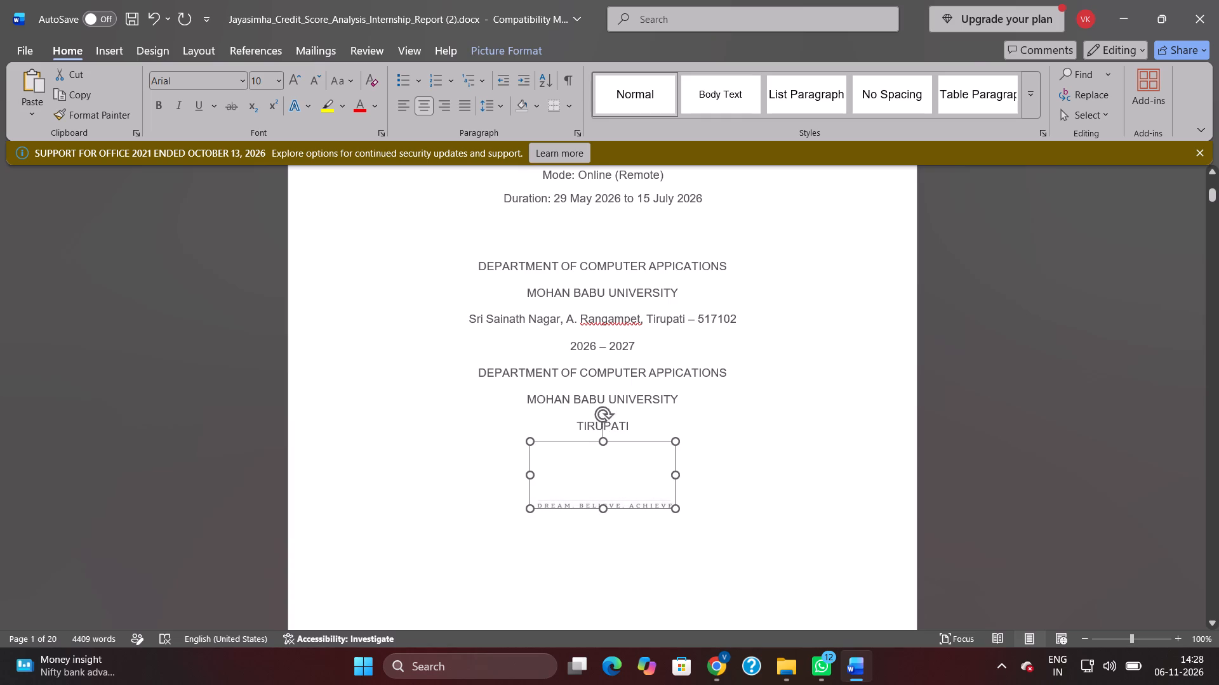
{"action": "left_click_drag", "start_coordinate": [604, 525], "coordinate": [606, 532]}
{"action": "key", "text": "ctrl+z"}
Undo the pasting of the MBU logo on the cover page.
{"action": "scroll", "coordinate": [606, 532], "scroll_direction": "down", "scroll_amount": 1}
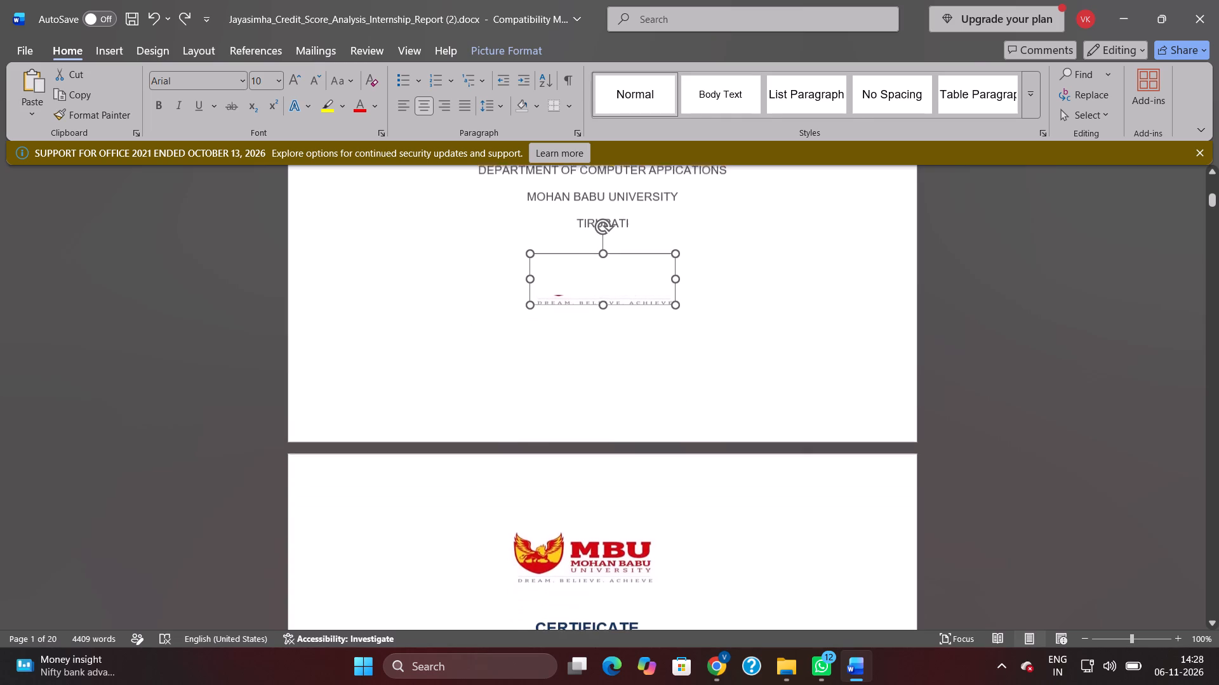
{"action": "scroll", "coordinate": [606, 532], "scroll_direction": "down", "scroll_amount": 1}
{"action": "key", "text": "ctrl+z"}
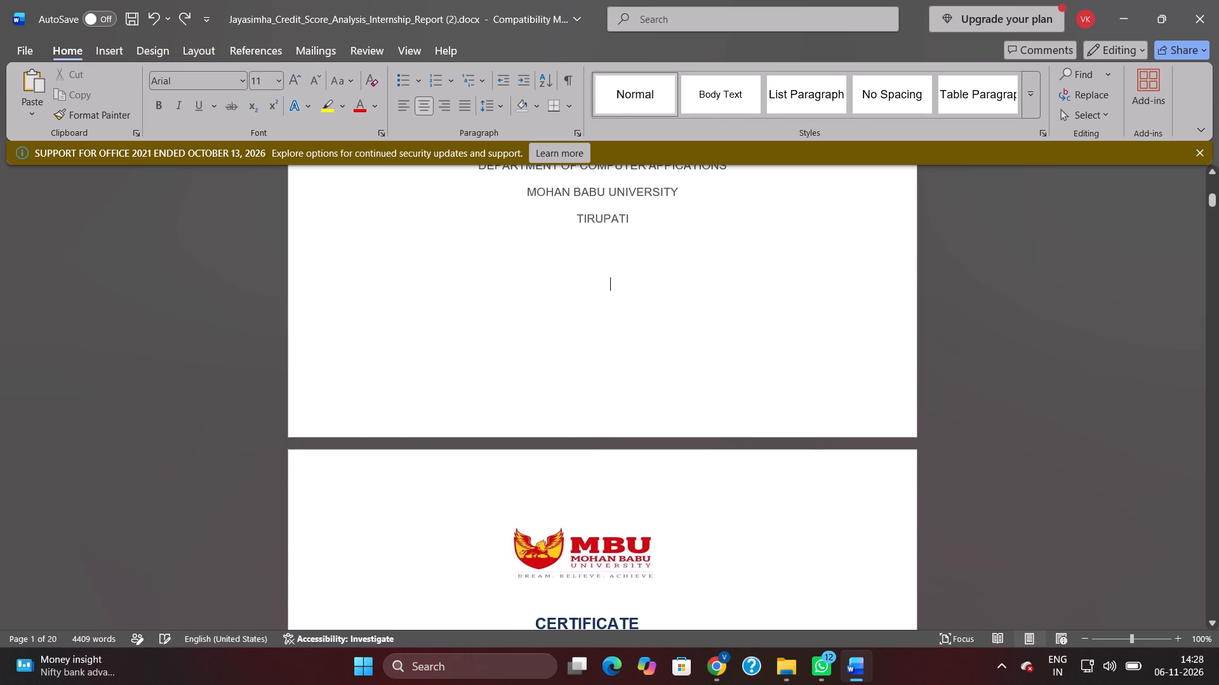
Add two more line breaks at the end of the blank lines below TIRUPATI on the cover page.
{"action": "key", "text": "Return"}
{"action": "key", "text": "Return"}
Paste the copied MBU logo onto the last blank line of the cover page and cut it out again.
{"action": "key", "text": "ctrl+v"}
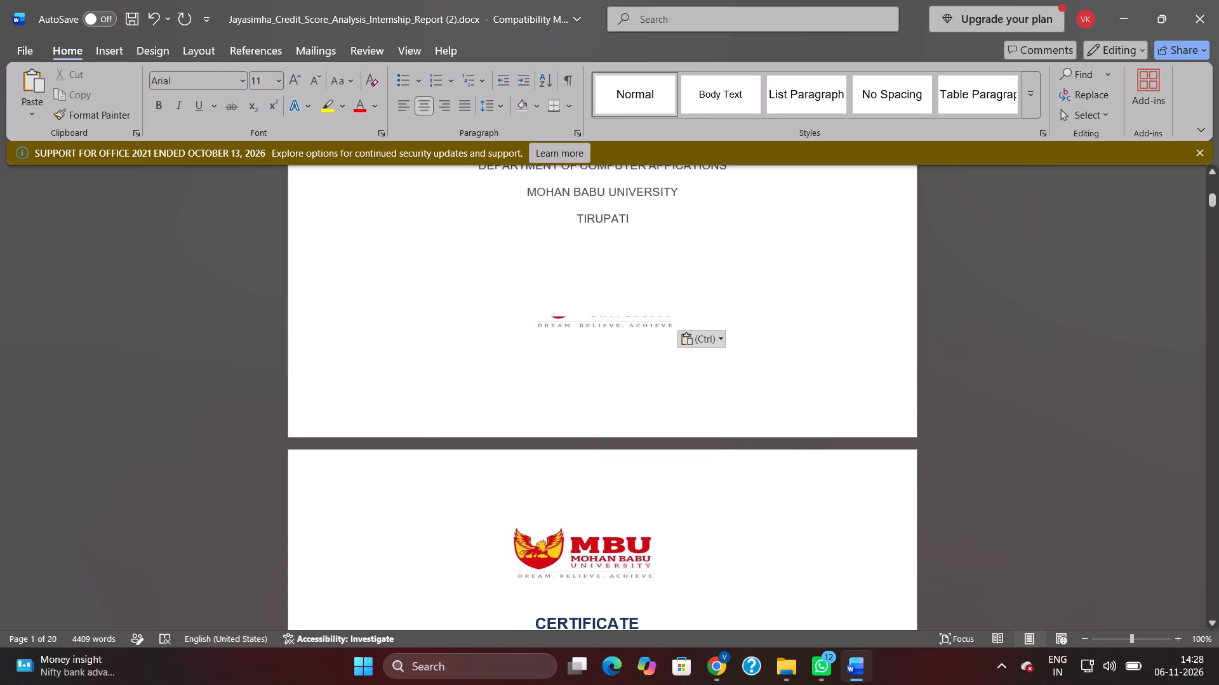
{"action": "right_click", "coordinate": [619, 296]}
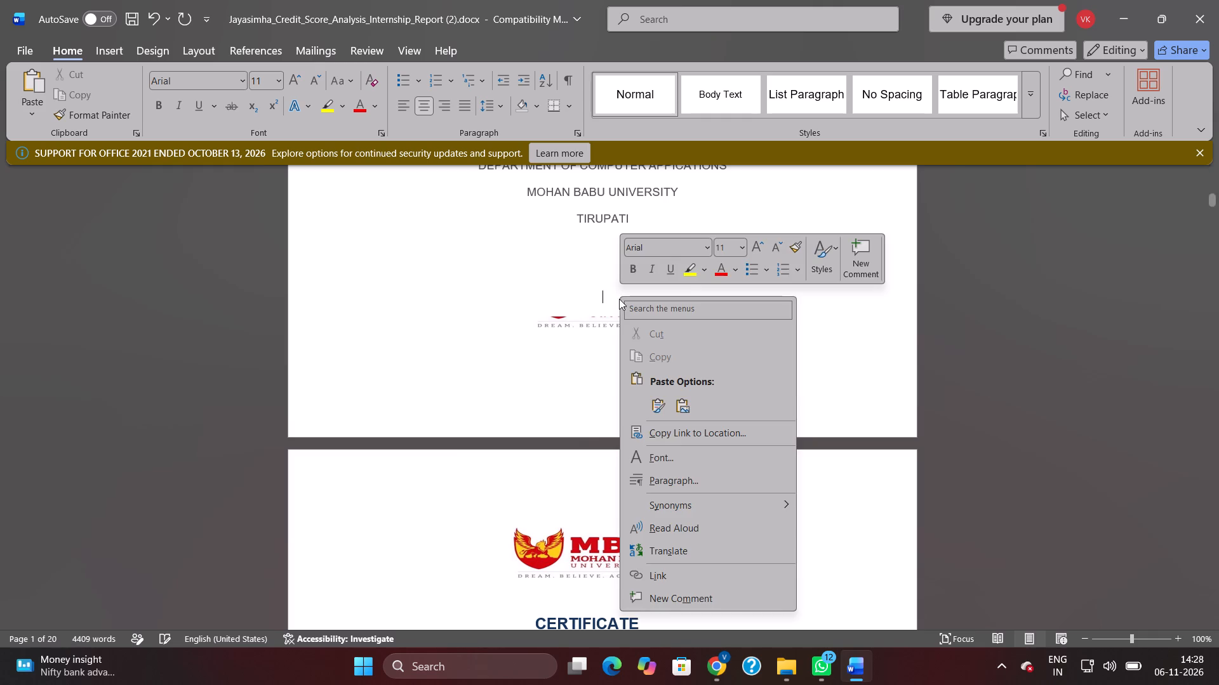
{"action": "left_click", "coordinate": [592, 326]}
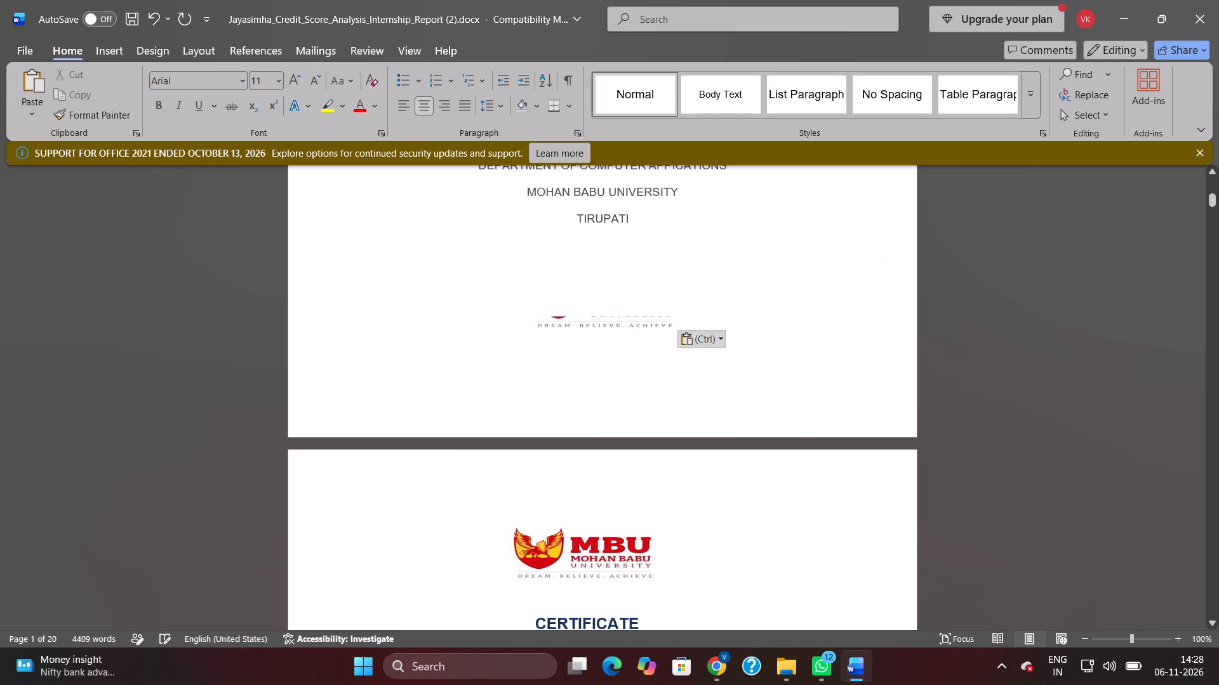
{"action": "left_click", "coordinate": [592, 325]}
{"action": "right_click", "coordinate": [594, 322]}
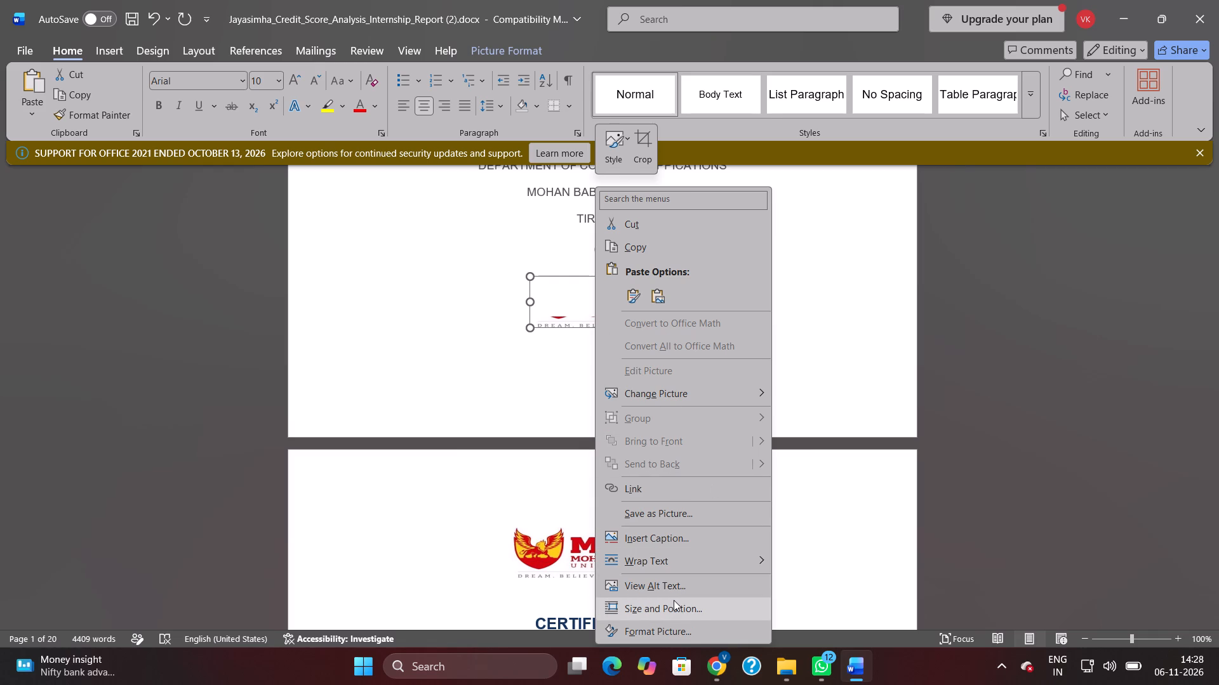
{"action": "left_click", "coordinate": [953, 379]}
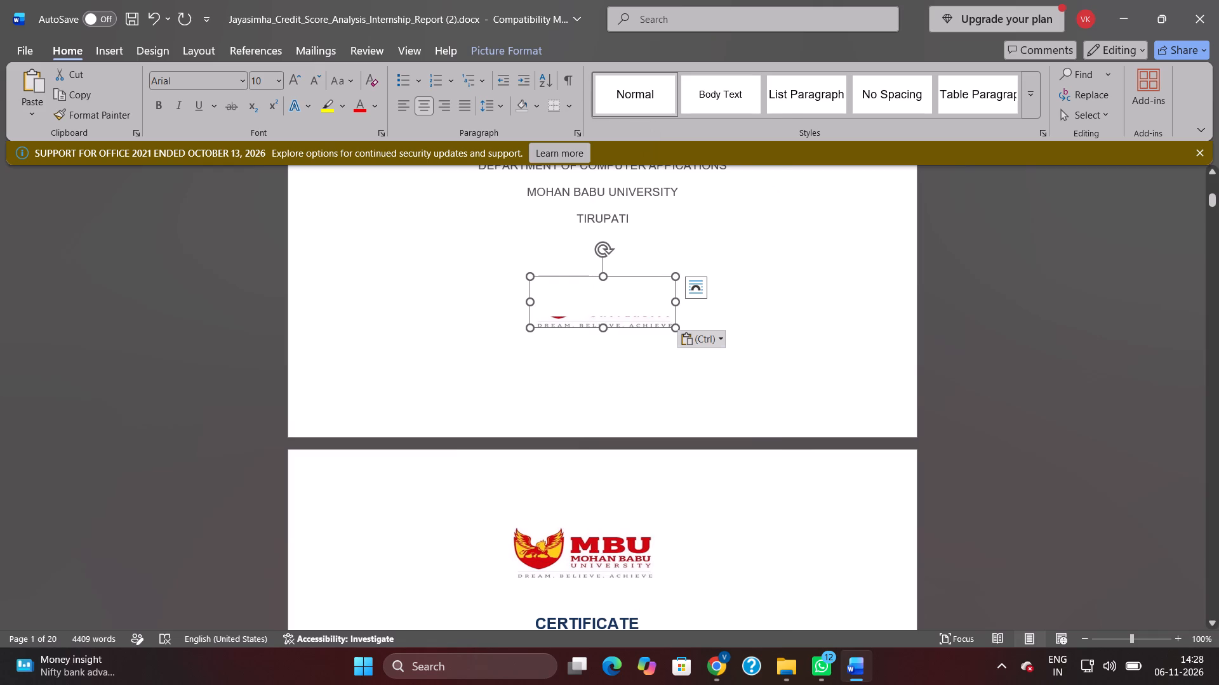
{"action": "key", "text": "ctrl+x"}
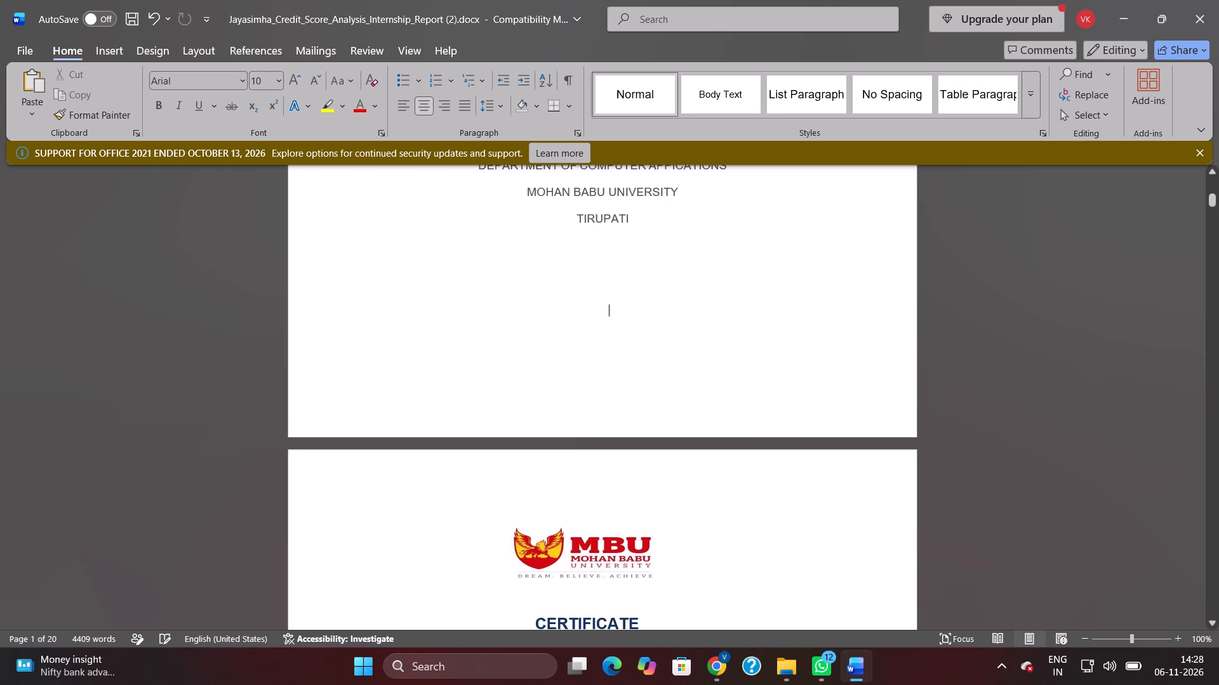
Save the certificate page's MBU logo as the JPEG picture Picture1.jpg in the Downloads folder.
{"action": "left_click", "coordinate": [608, 555]}
{"action": "right_click", "coordinate": [608, 555]}
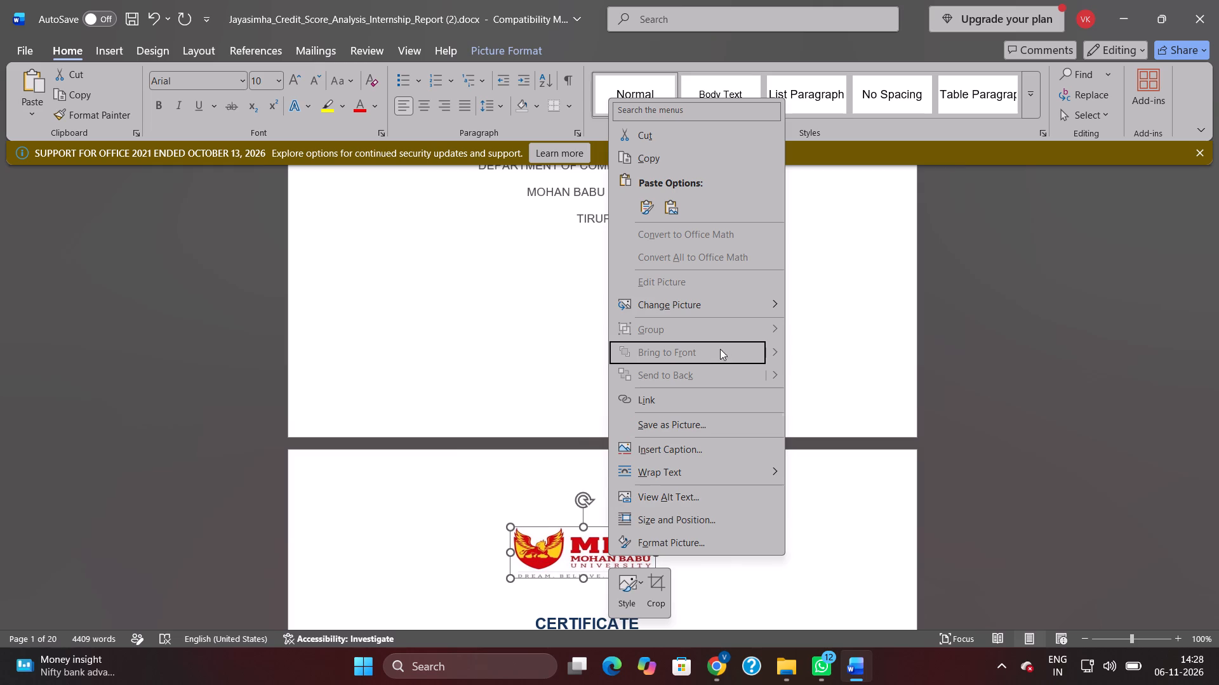
{"action": "left_click", "coordinate": [695, 431]}
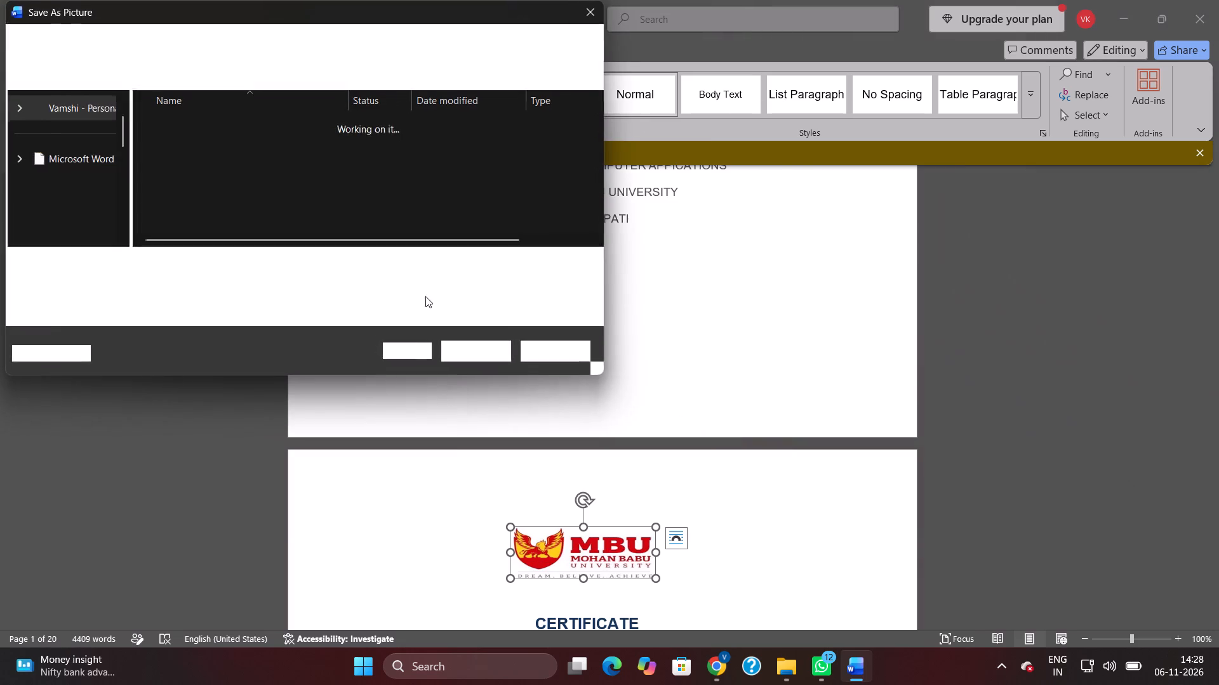
{"action": "left_click", "coordinate": [65, 178]}
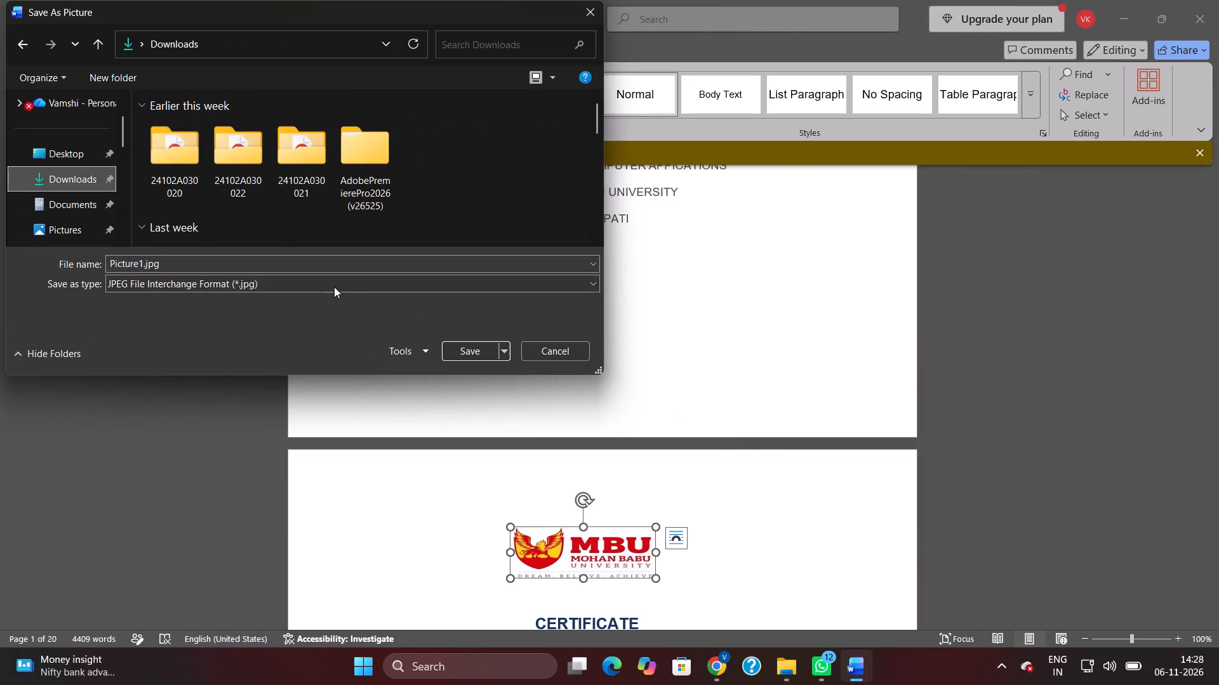
{"action": "left_click", "coordinate": [452, 342]}
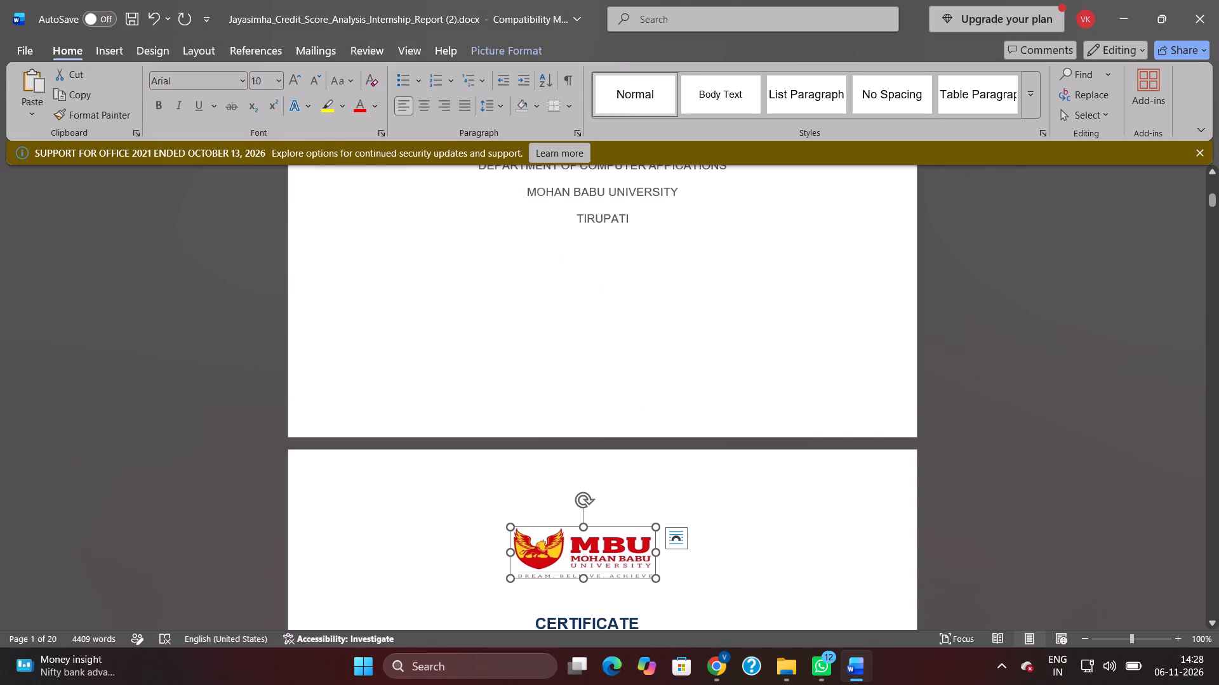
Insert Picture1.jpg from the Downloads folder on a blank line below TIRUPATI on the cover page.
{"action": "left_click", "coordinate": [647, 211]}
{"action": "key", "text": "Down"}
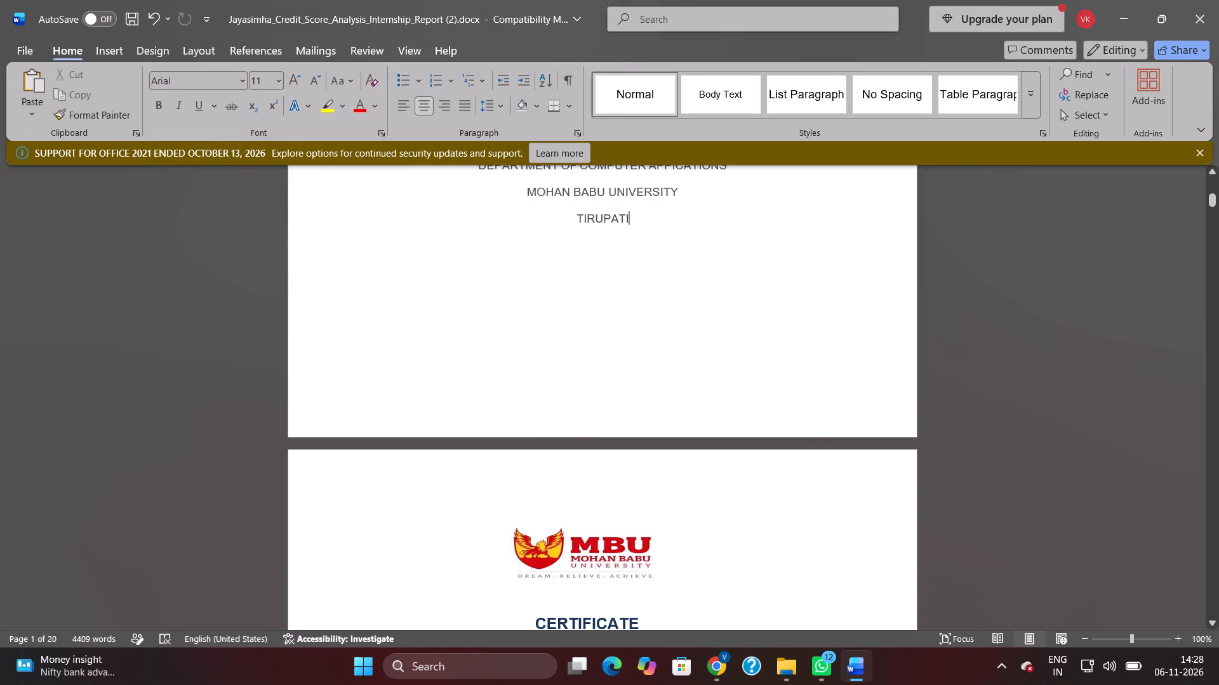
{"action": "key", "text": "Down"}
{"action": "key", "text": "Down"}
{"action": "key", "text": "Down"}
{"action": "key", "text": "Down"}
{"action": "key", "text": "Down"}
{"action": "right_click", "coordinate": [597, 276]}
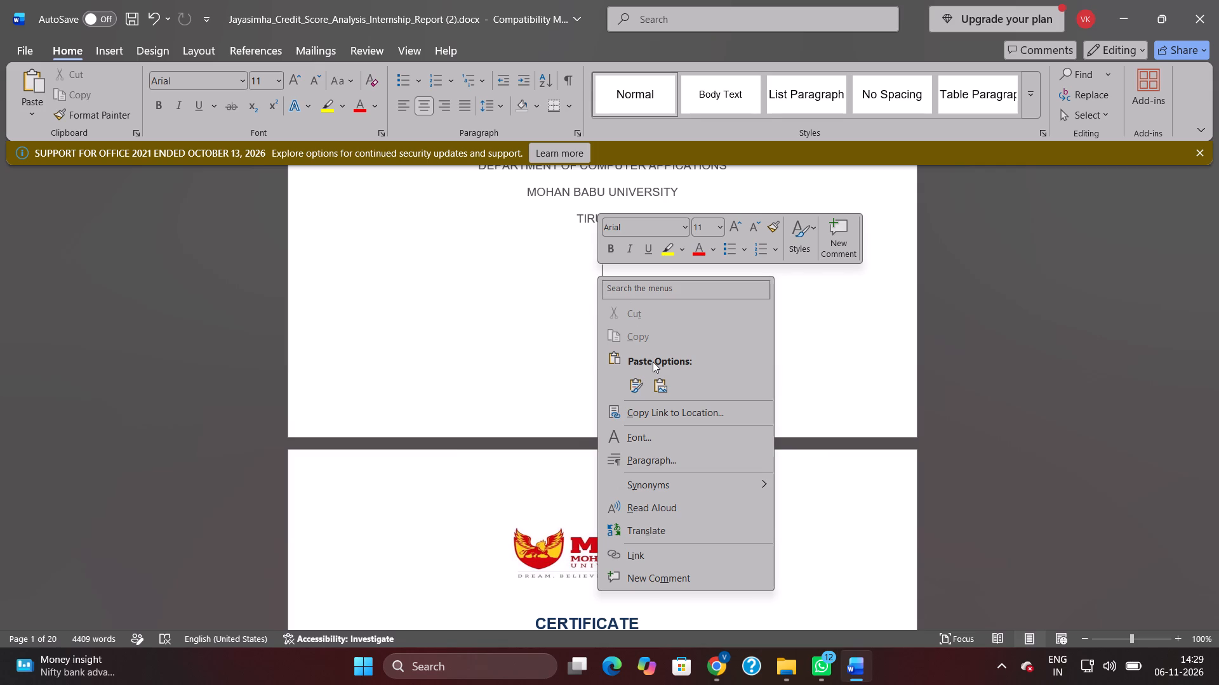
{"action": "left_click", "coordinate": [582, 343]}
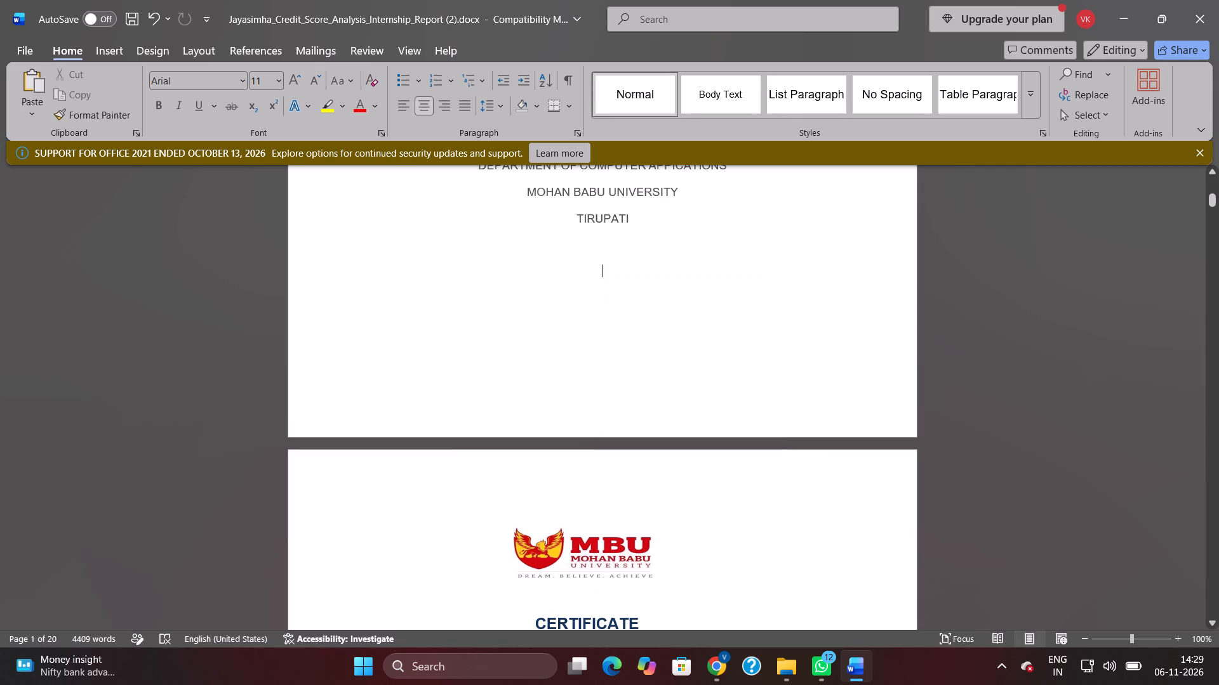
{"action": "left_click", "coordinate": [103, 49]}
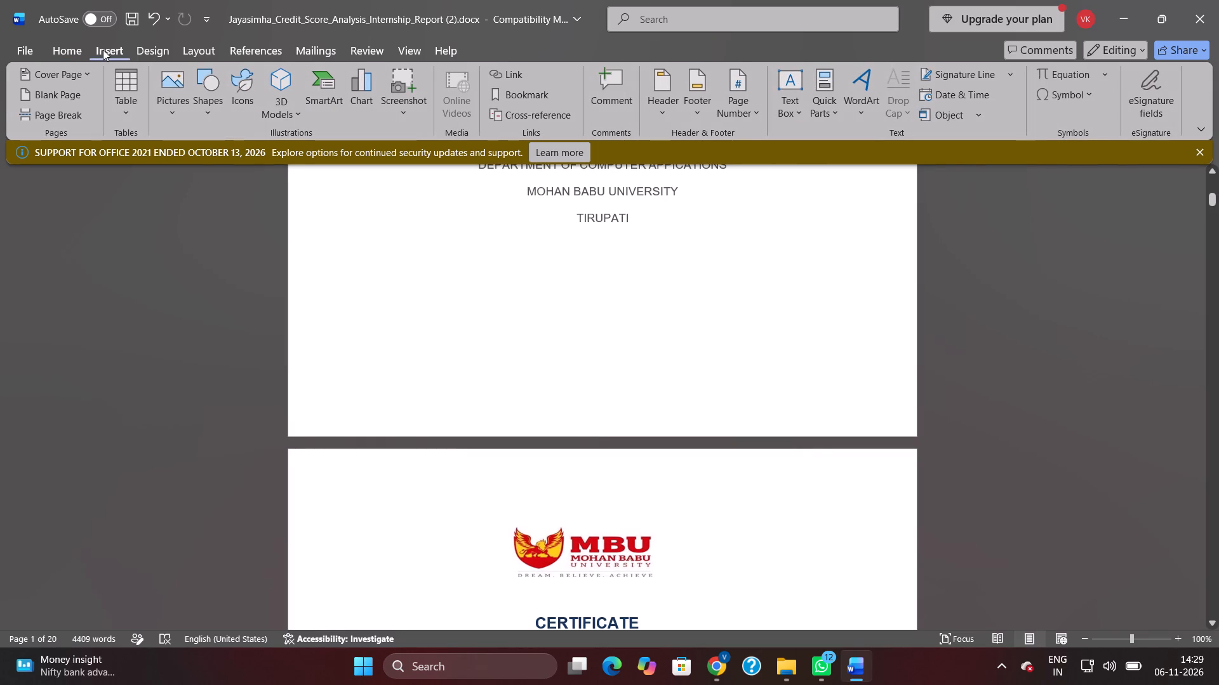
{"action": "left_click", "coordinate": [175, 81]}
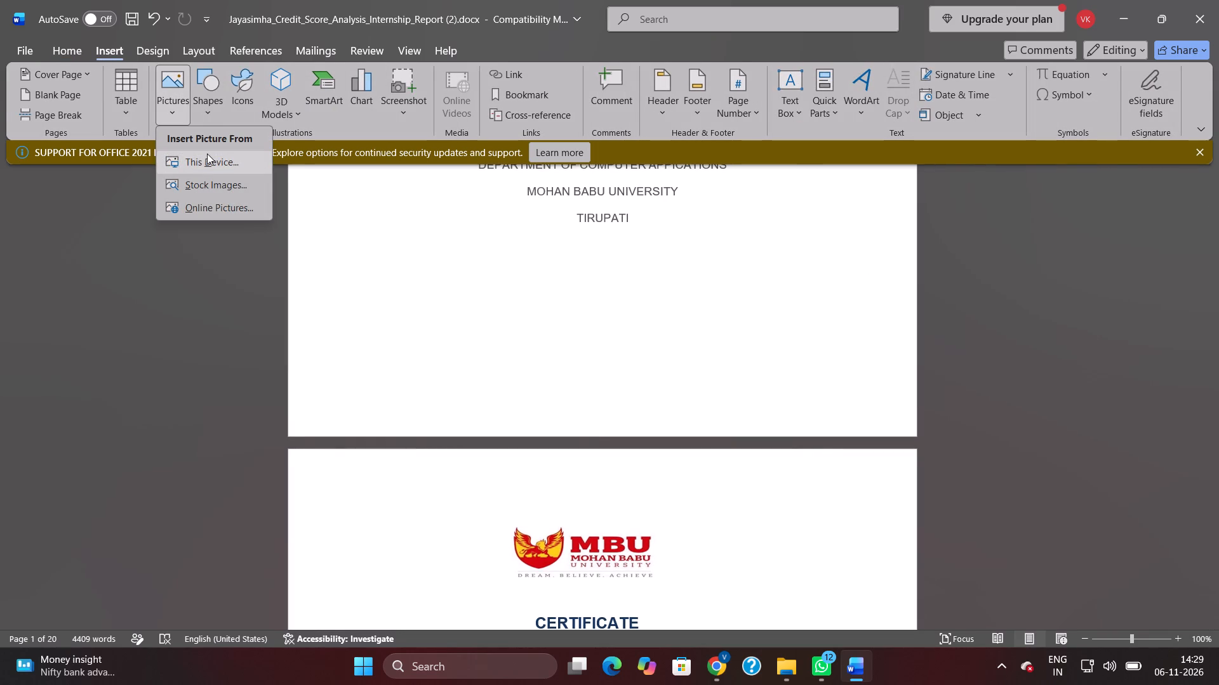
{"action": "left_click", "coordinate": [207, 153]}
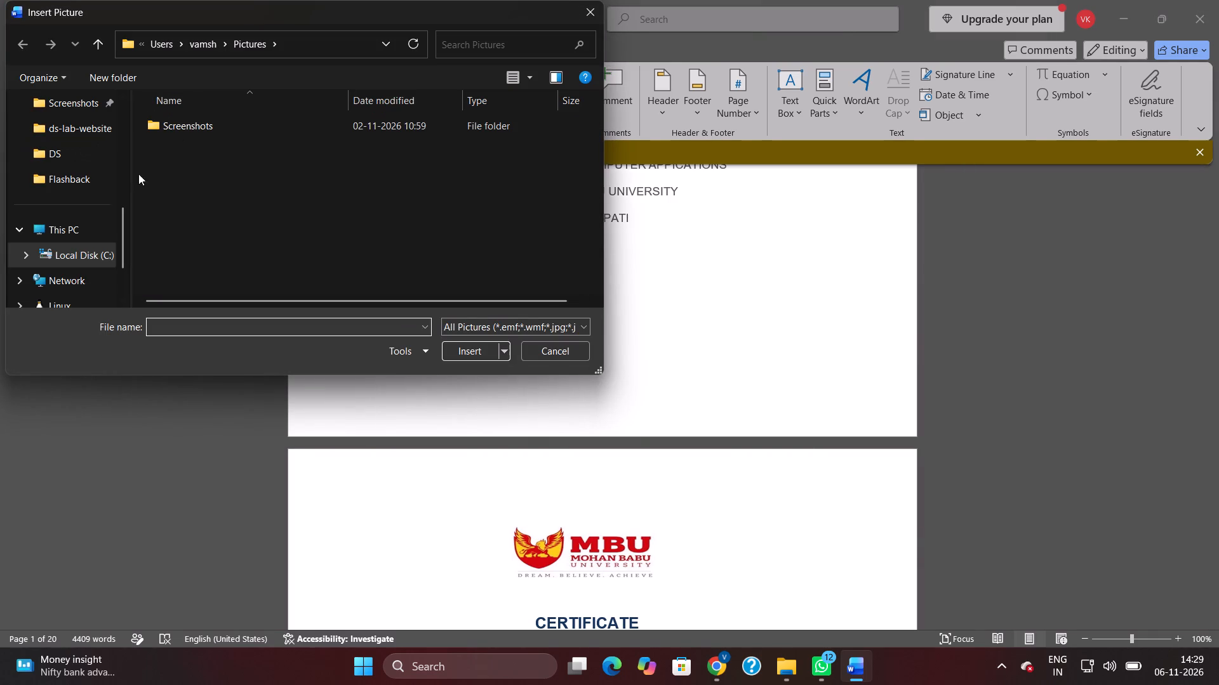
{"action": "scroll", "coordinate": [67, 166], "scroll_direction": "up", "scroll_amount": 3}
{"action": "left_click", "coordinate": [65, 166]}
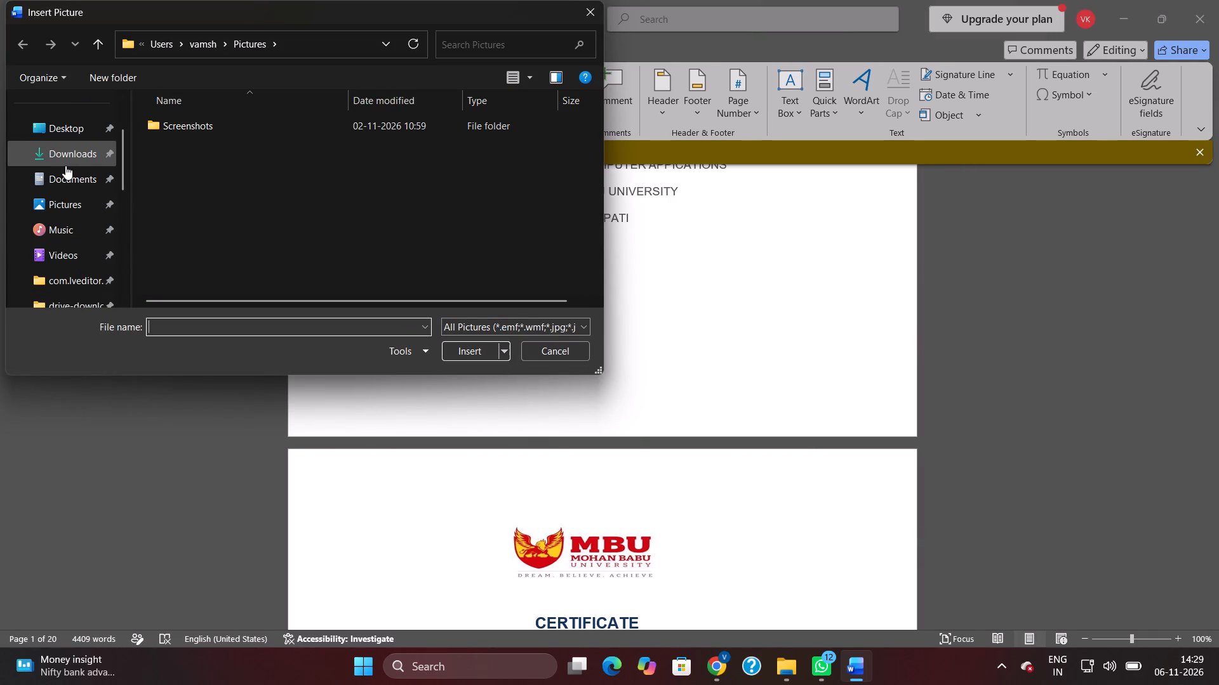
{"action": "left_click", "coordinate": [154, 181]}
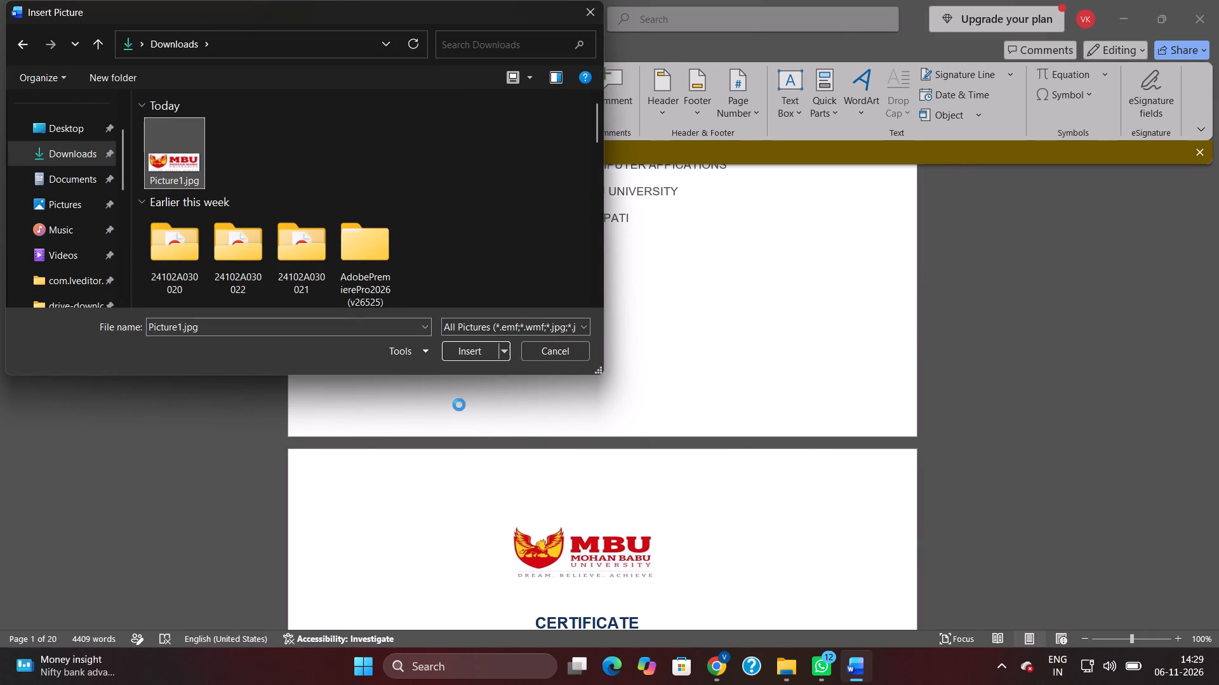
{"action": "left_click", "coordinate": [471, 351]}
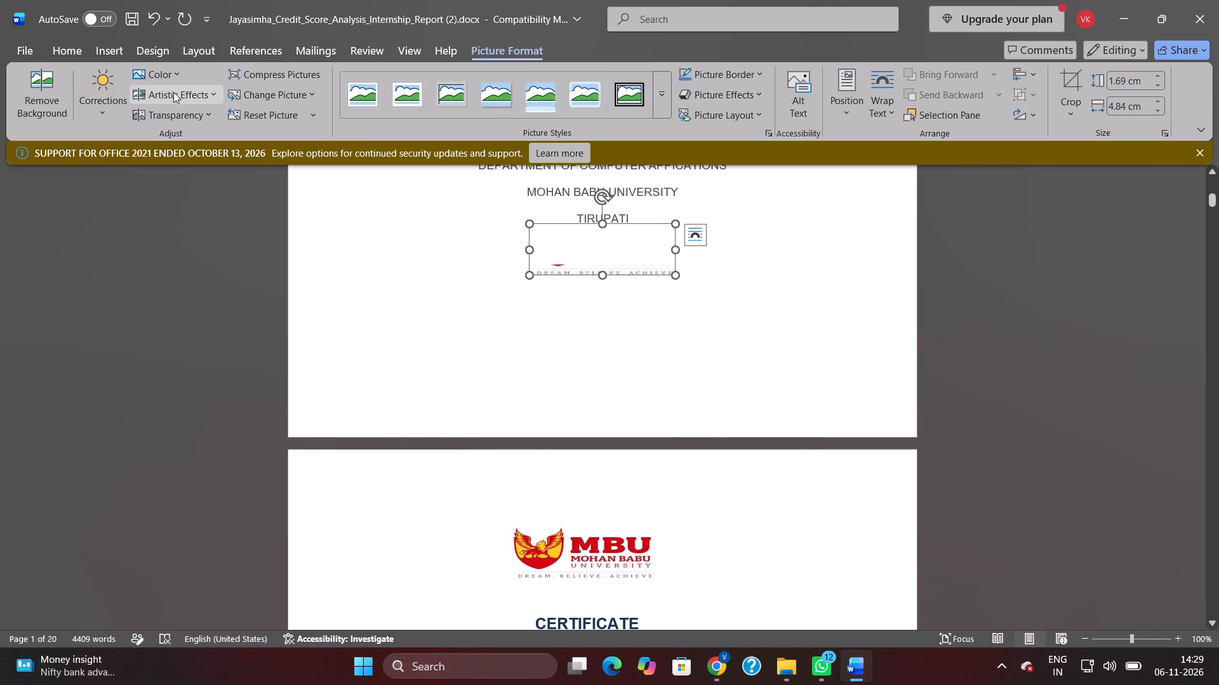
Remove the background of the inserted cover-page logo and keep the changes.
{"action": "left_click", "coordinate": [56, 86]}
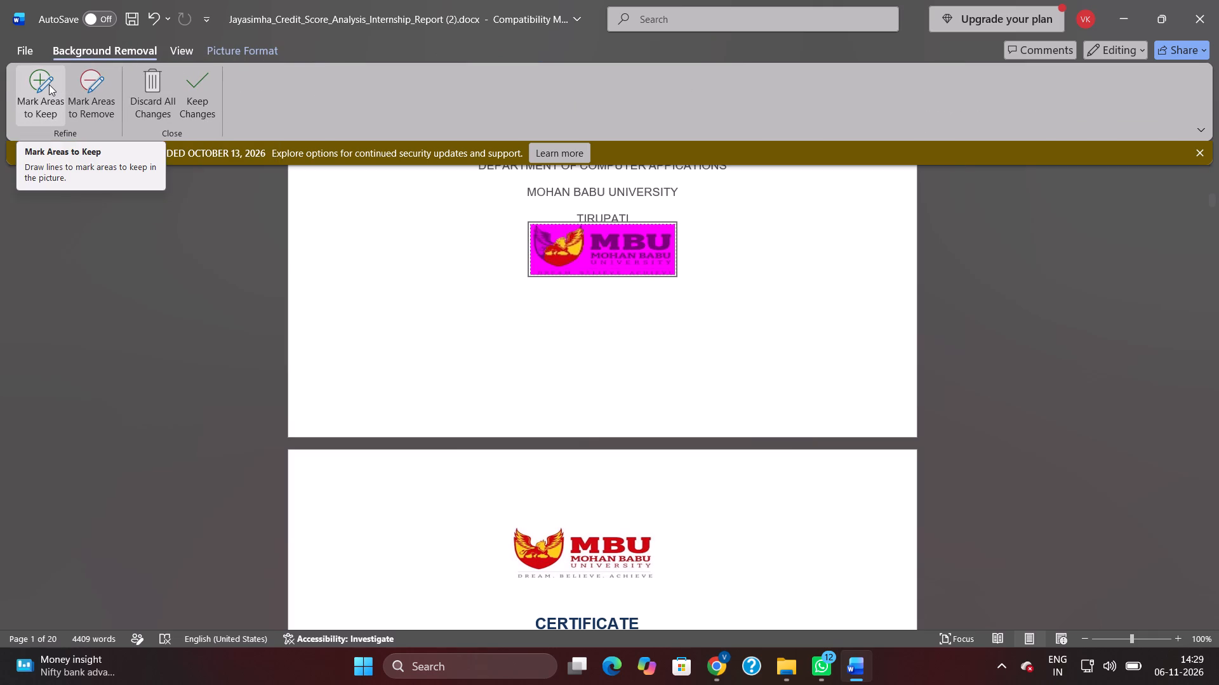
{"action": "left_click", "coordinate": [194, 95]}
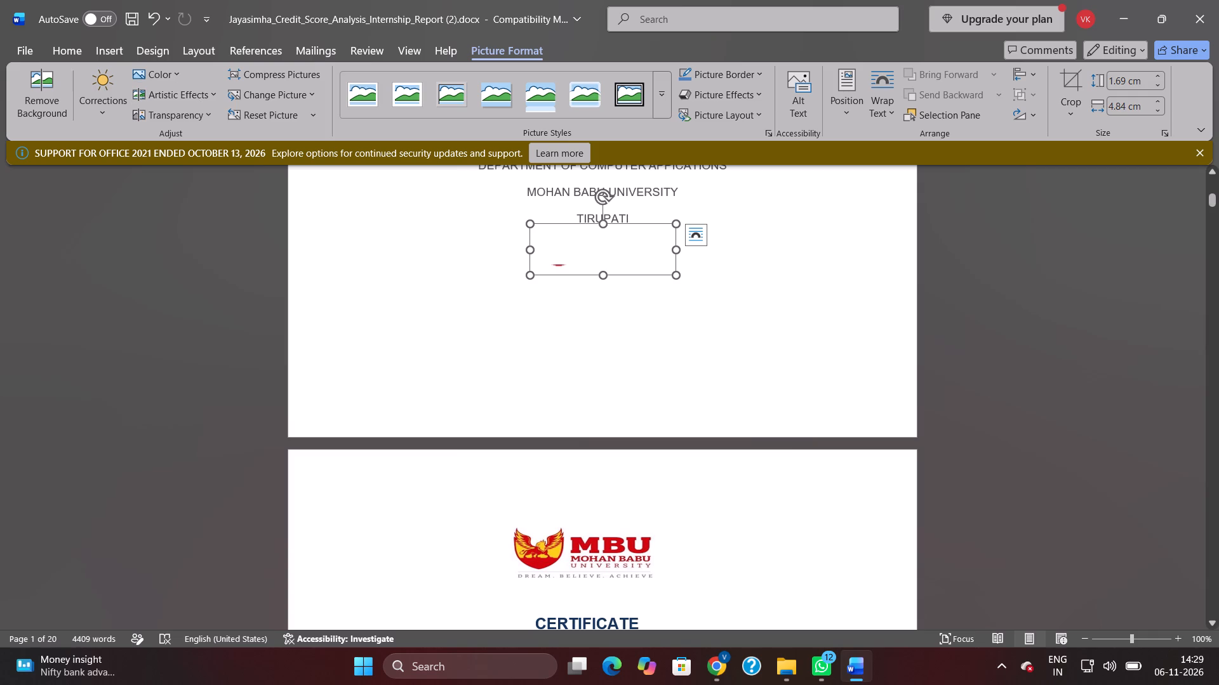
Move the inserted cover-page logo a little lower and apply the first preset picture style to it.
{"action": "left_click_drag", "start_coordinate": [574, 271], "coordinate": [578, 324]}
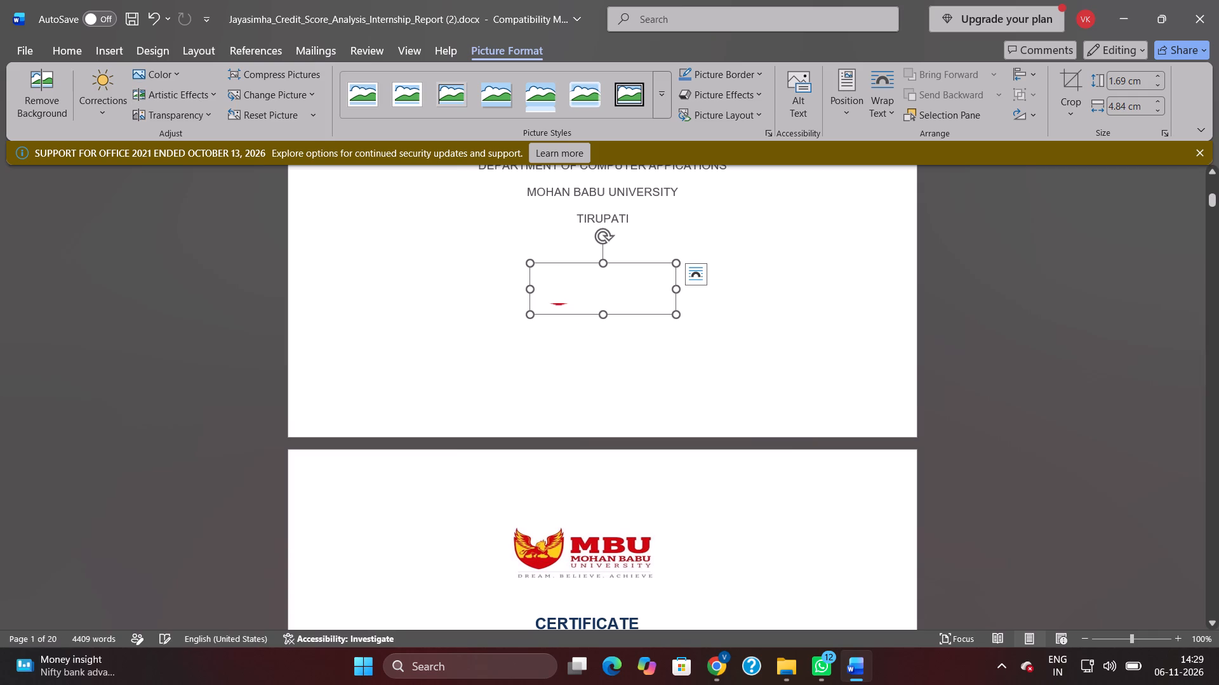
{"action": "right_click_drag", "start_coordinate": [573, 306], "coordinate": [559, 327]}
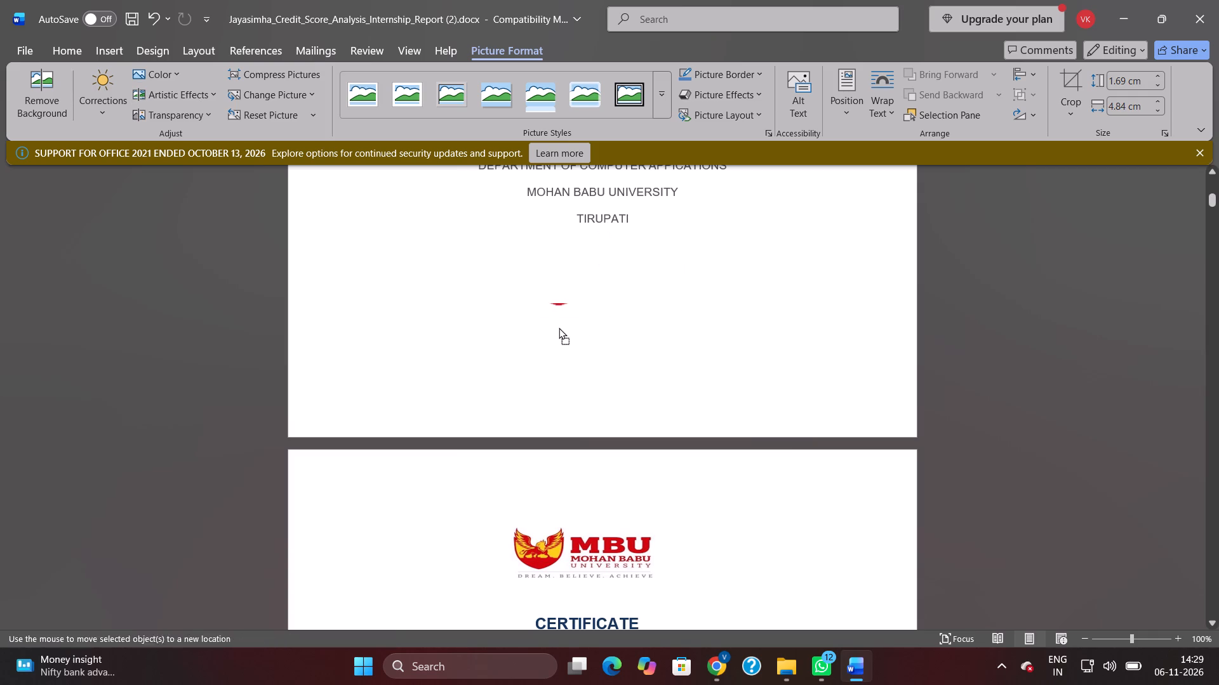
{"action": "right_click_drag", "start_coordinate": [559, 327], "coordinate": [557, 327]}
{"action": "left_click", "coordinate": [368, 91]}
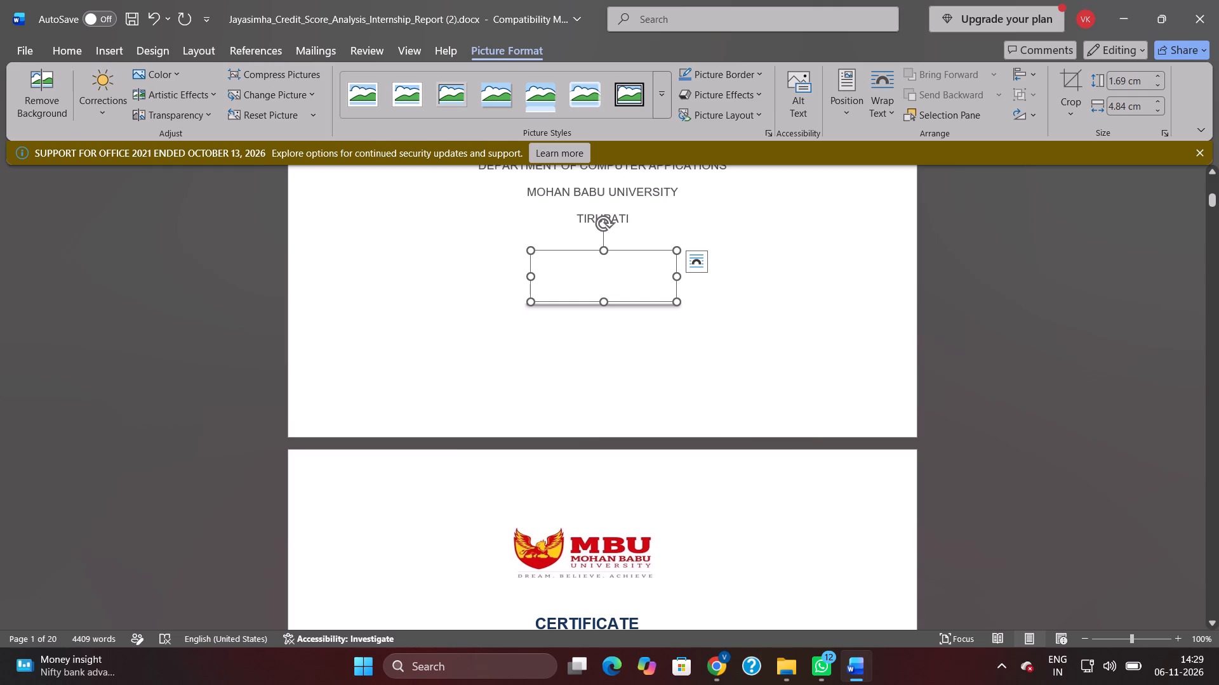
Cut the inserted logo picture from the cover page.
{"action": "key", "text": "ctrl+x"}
Move the MBU logo from above the CERTIFICATE heading to the blank lines below TIRUPATI on the cover page.
{"action": "left_click", "coordinate": [578, 551]}
{"action": "right_click_drag", "start_coordinate": [578, 551], "coordinate": [576, 428]}
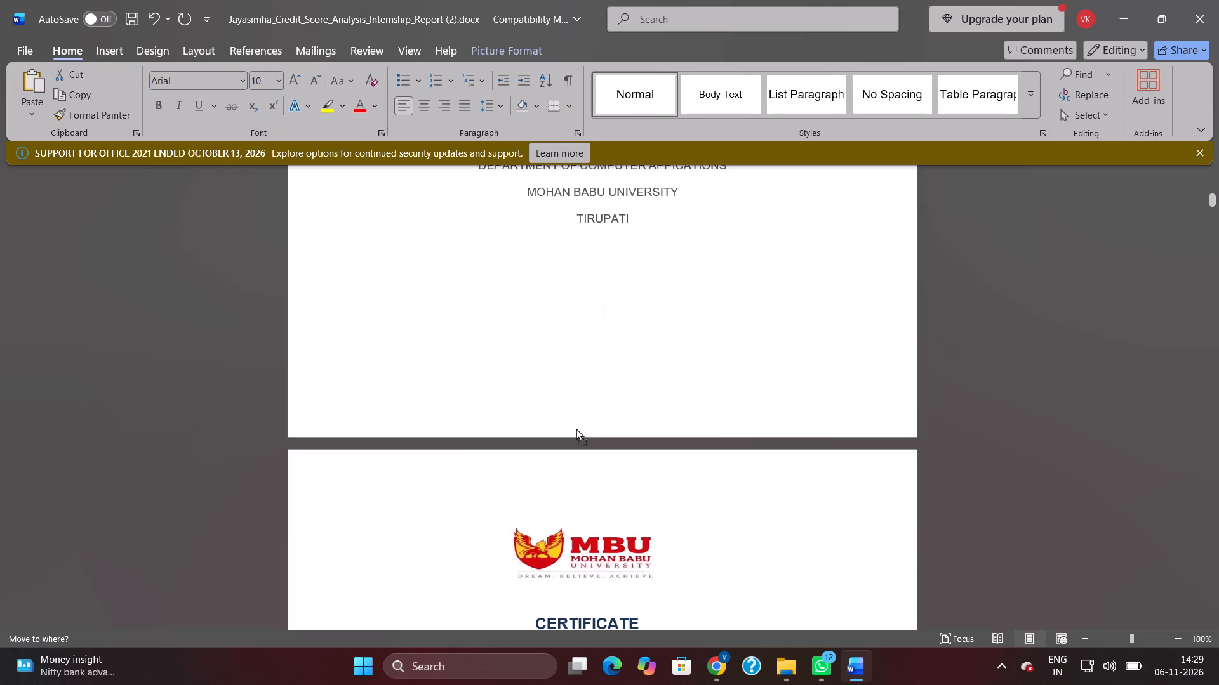
{"action": "right_click_drag", "start_coordinate": [576, 428], "coordinate": [583, 379]}
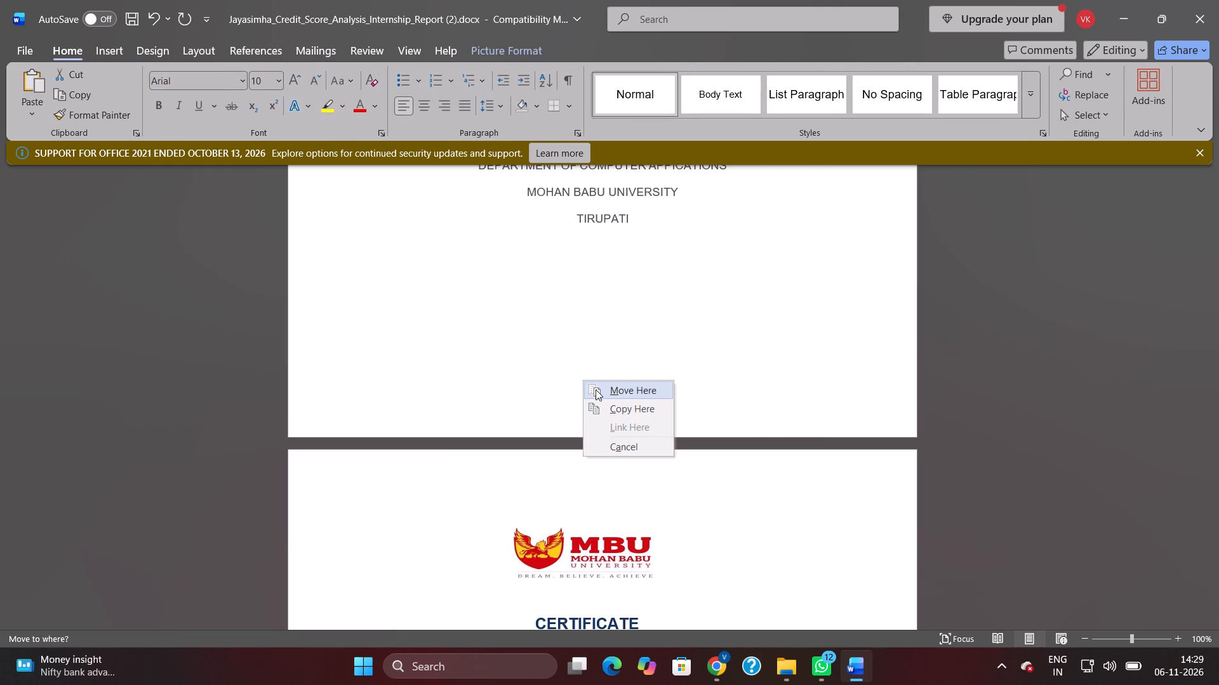
{"action": "left_click", "coordinate": [602, 391]}
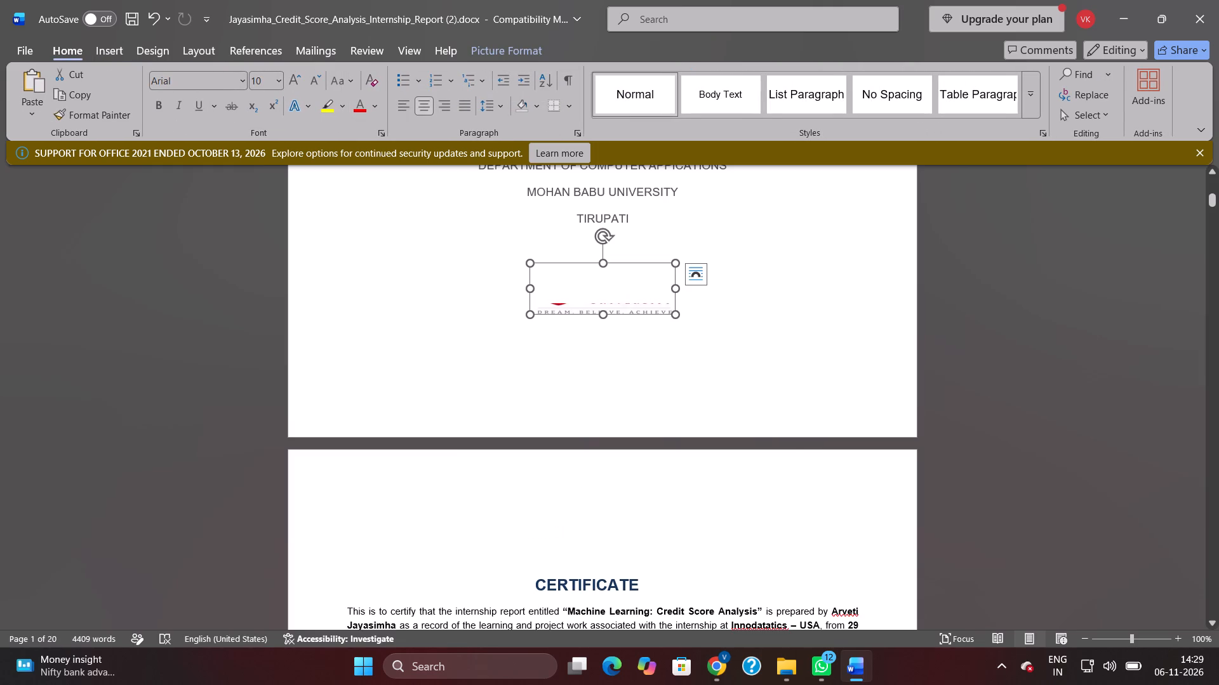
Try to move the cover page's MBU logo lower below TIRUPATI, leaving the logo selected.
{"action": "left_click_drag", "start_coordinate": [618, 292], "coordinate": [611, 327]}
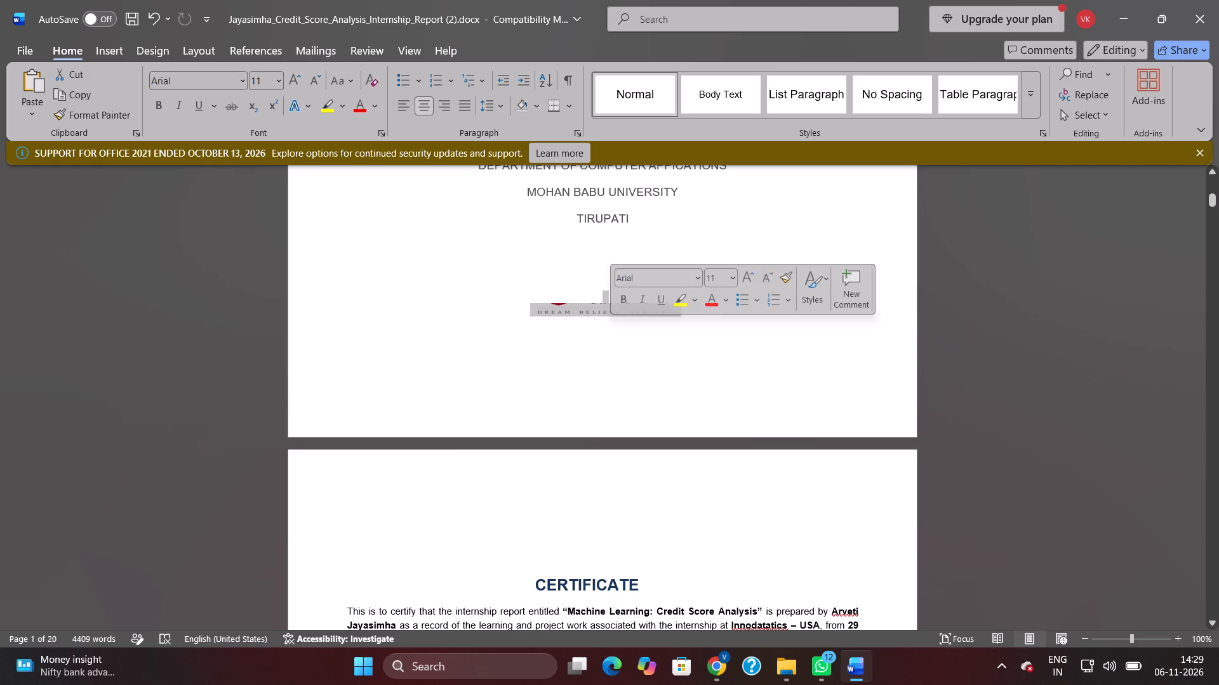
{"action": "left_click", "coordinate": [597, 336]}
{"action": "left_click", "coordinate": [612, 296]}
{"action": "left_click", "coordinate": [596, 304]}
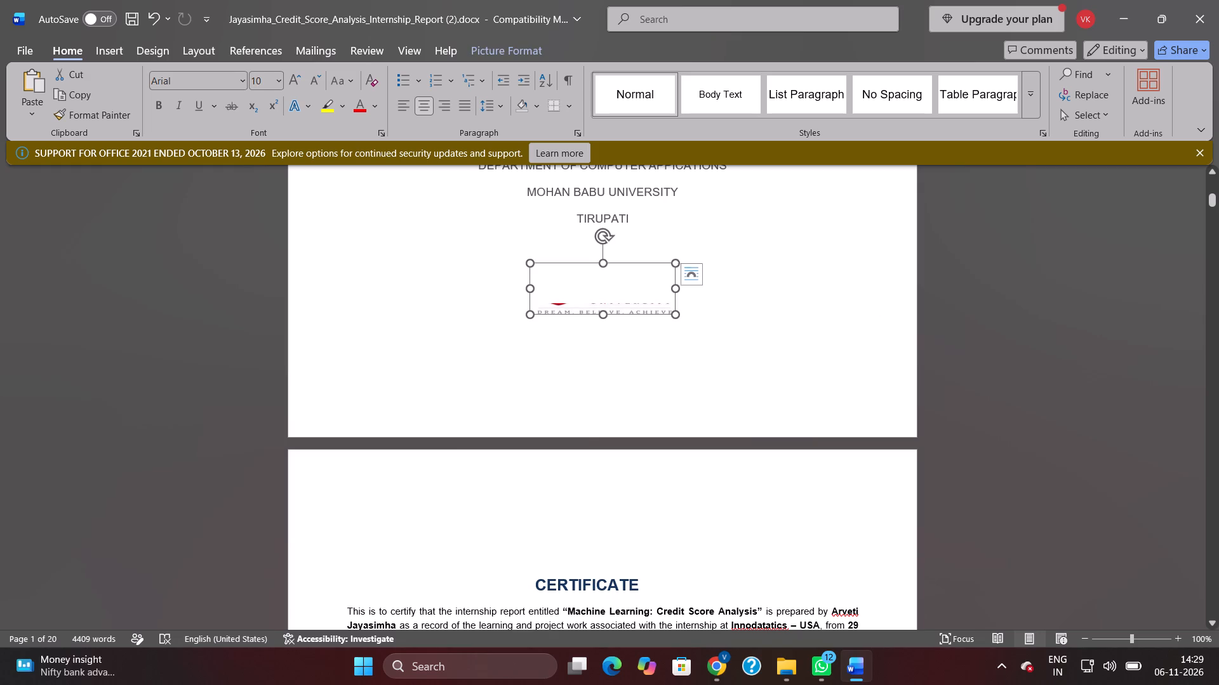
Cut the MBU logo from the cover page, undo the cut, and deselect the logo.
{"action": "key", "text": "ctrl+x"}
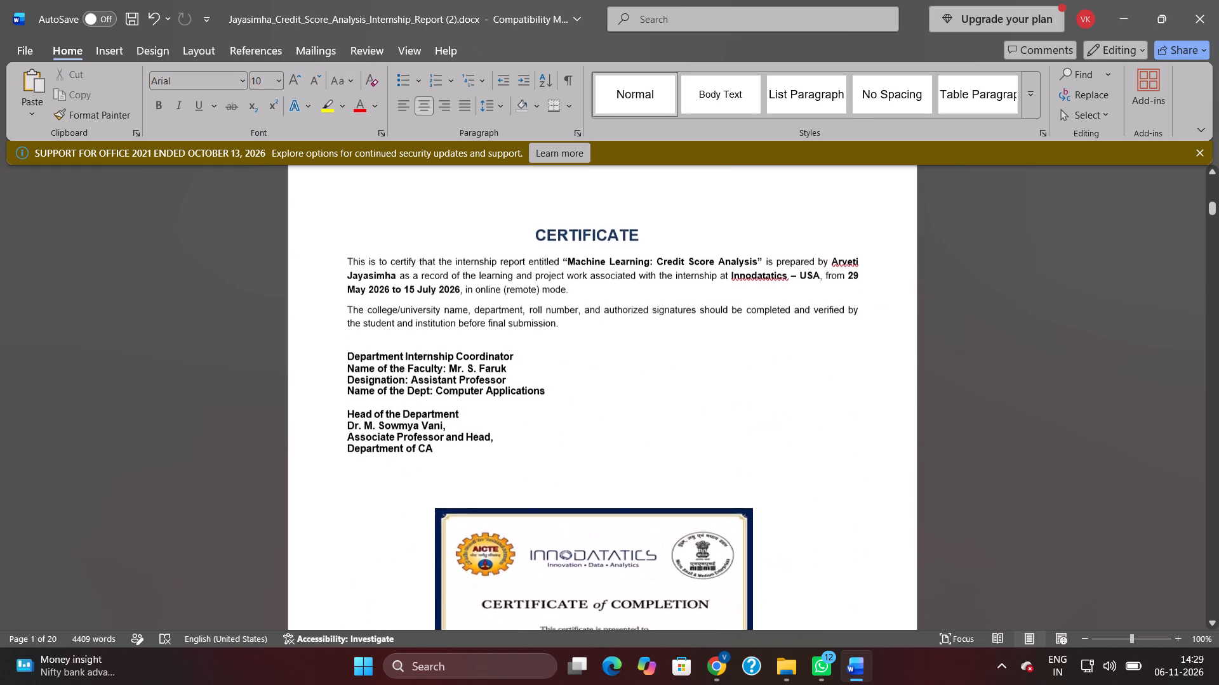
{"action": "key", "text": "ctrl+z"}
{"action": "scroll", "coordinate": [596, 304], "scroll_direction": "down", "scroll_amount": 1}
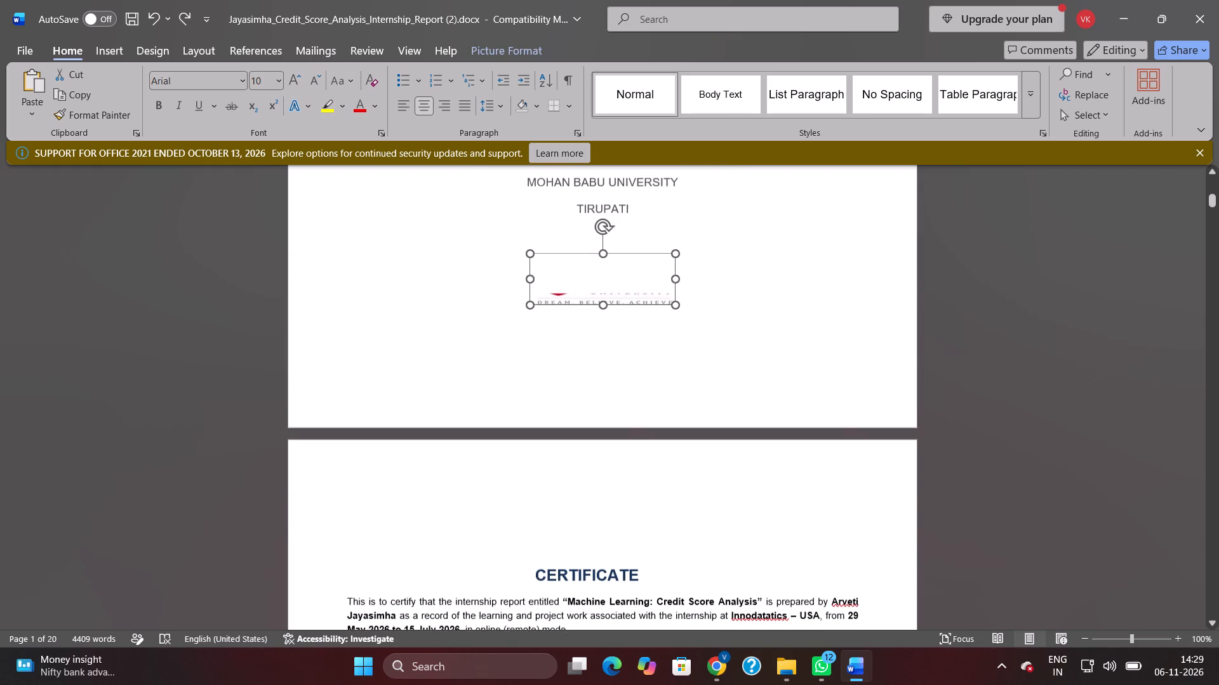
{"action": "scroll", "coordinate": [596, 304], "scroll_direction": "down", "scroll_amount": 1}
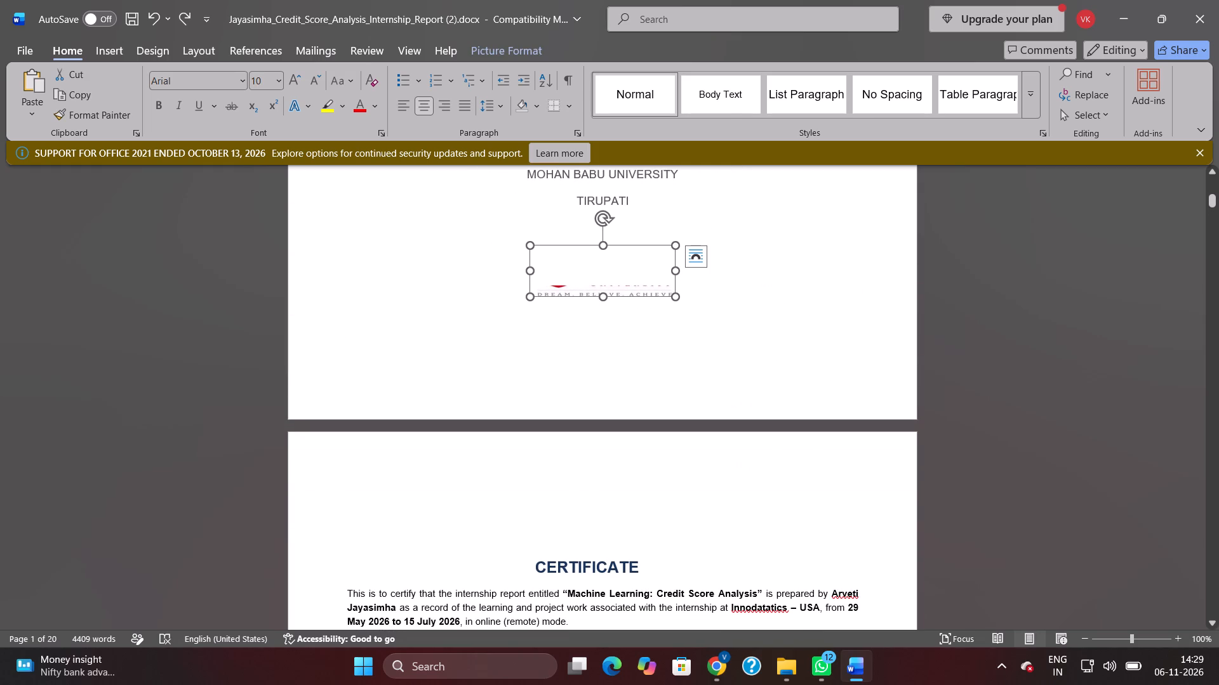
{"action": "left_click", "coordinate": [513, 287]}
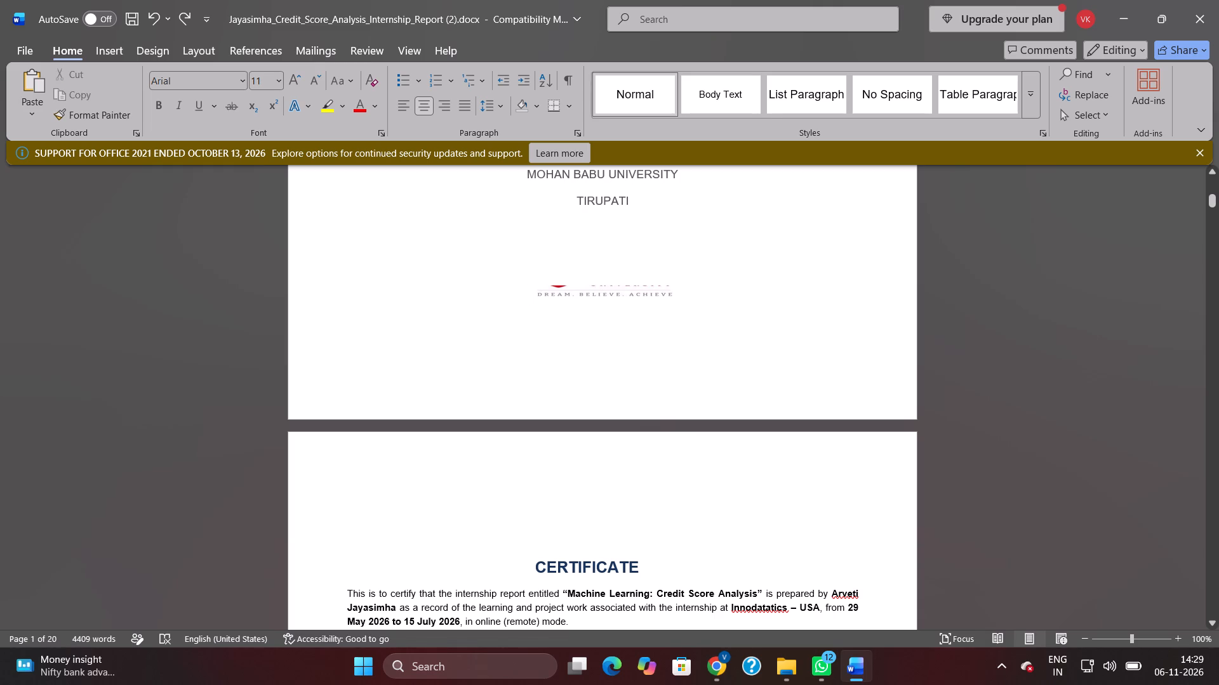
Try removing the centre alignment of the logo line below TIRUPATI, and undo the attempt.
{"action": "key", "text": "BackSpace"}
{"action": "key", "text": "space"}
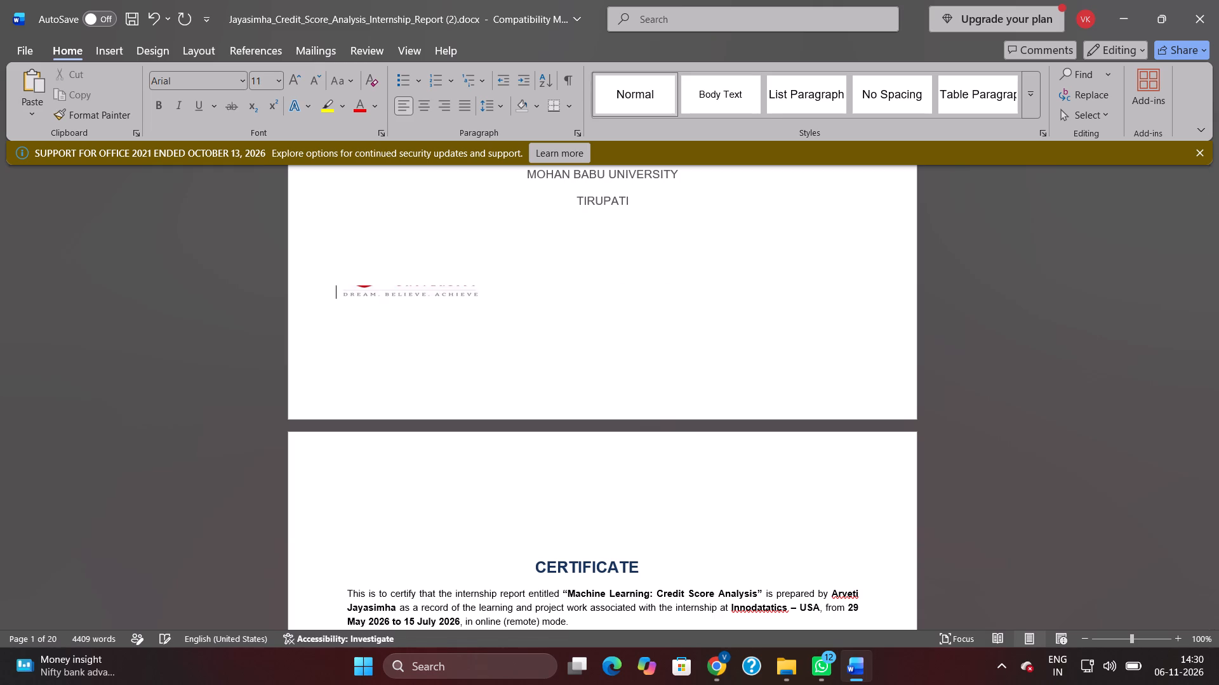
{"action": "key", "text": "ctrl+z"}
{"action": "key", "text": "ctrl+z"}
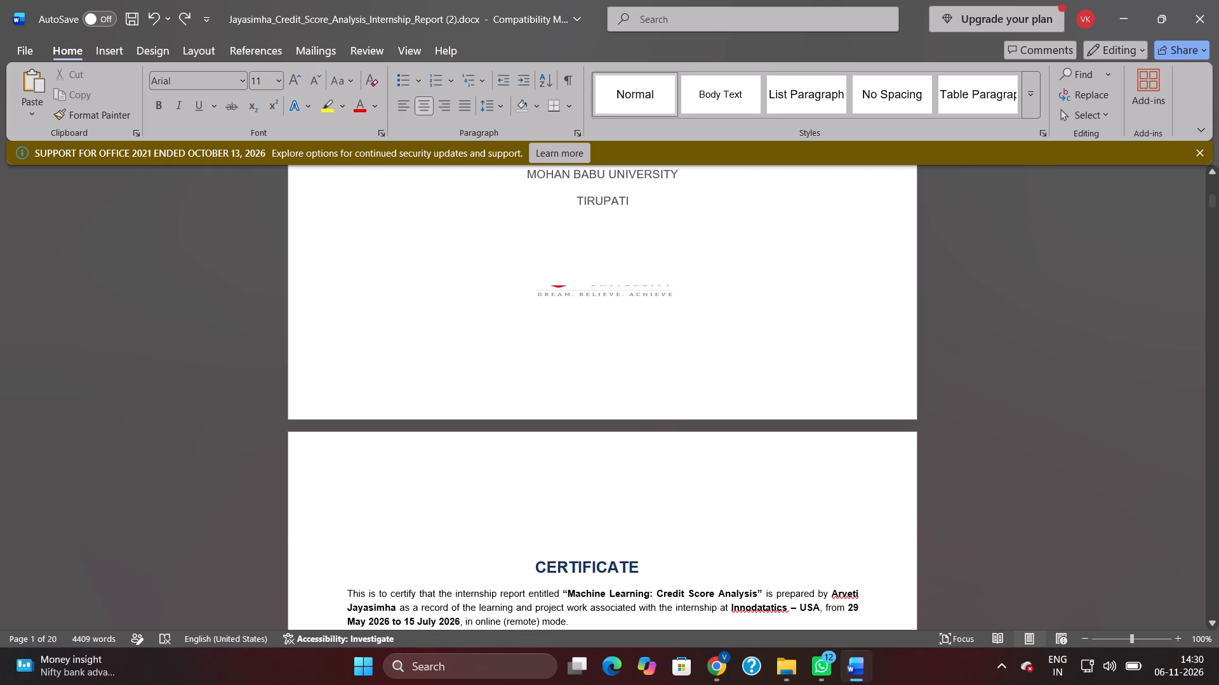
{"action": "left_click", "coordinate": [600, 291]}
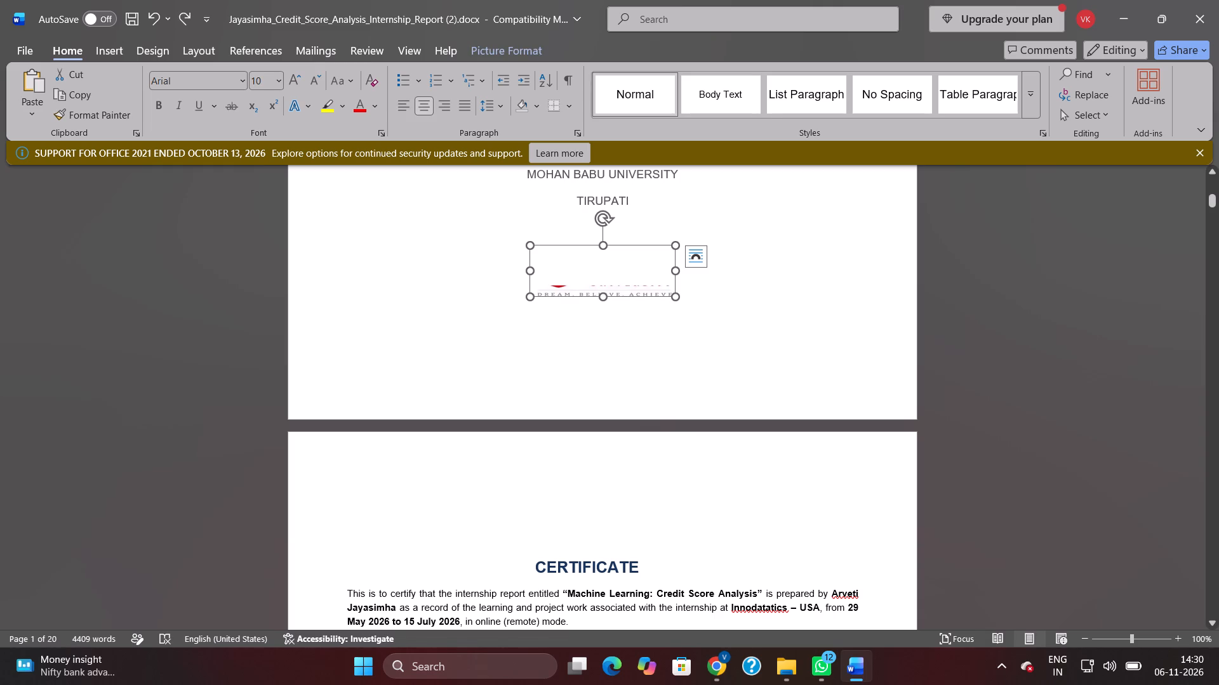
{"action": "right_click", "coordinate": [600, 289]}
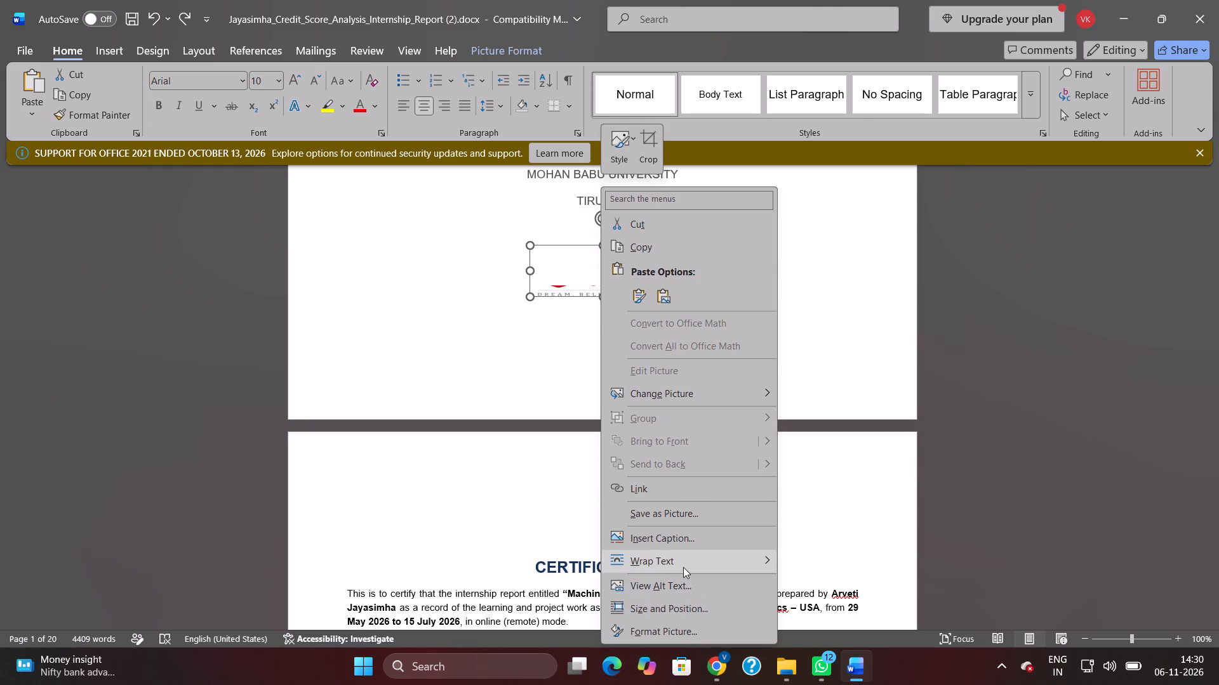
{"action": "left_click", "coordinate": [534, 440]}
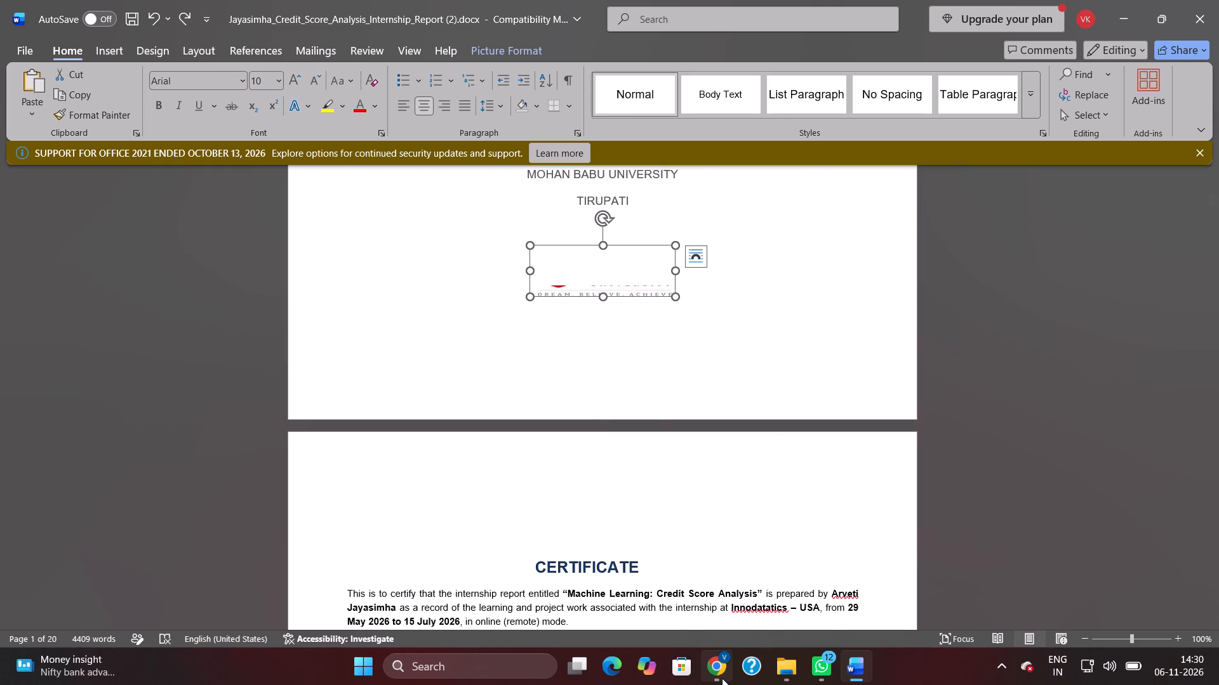
Switch to Chrome and run a Google search for "mbu university" in the new tab.
{"action": "left_click", "coordinate": [722, 678]}
{"action": "left_click", "coordinate": [420, 2]}
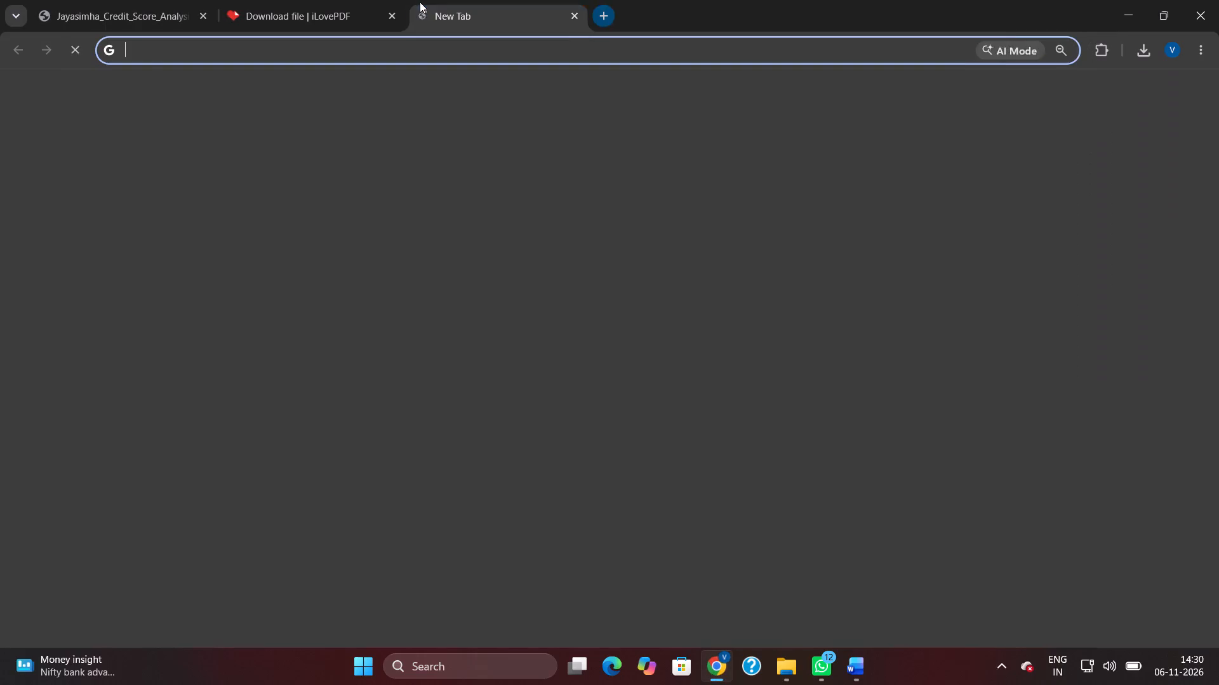
{"action": "type", "text": "mbu"}
{"action": "key", "text": "space"}
{"action": "key", "text": "BackSpace"}
{"action": "key", "text": "BackSpace"}
{"action": "key", "text": "BackSpace"}
{"action": "key", "text": "BackSpace"}
{"action": "key", "text": "BackSpace"}
{"action": "key", "text": "BackSpace"}
{"action": "key", "text": "BackSpace"}
{"action": "key", "text": "BackSpace"}
{"action": "key", "text": "BackSpace"}
{"action": "key", "text": "BackSpace"}
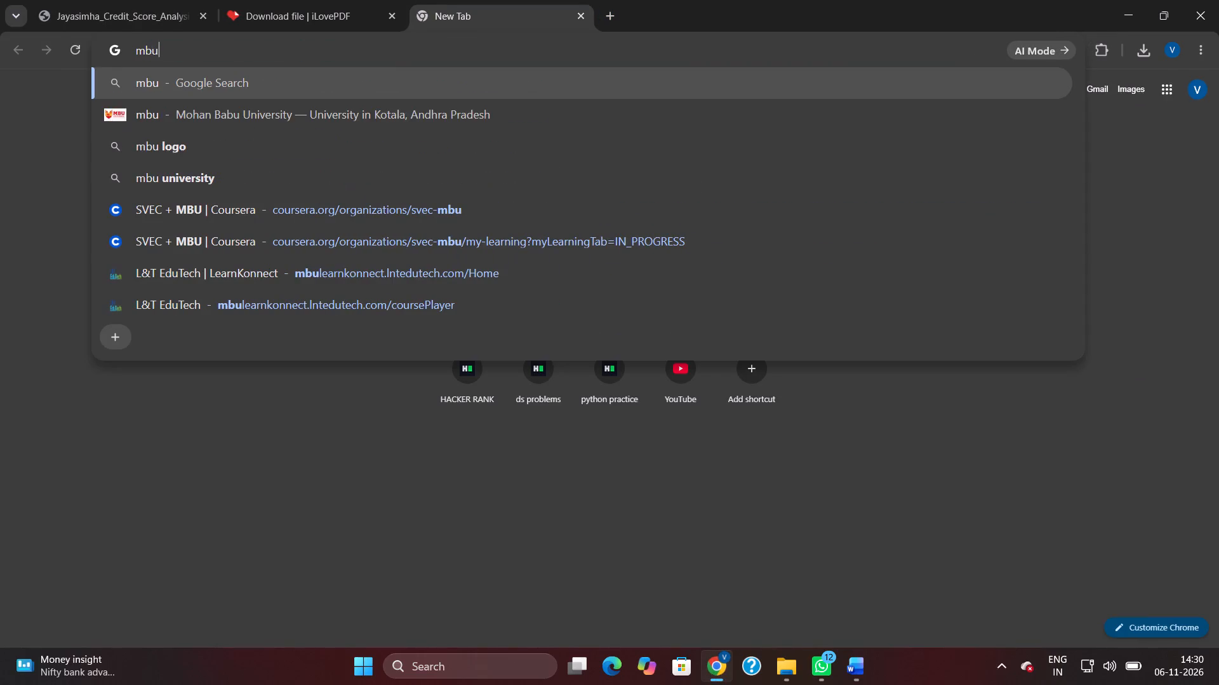
{"action": "type", "text": "mbu"}
{"action": "key", "text": "space"}
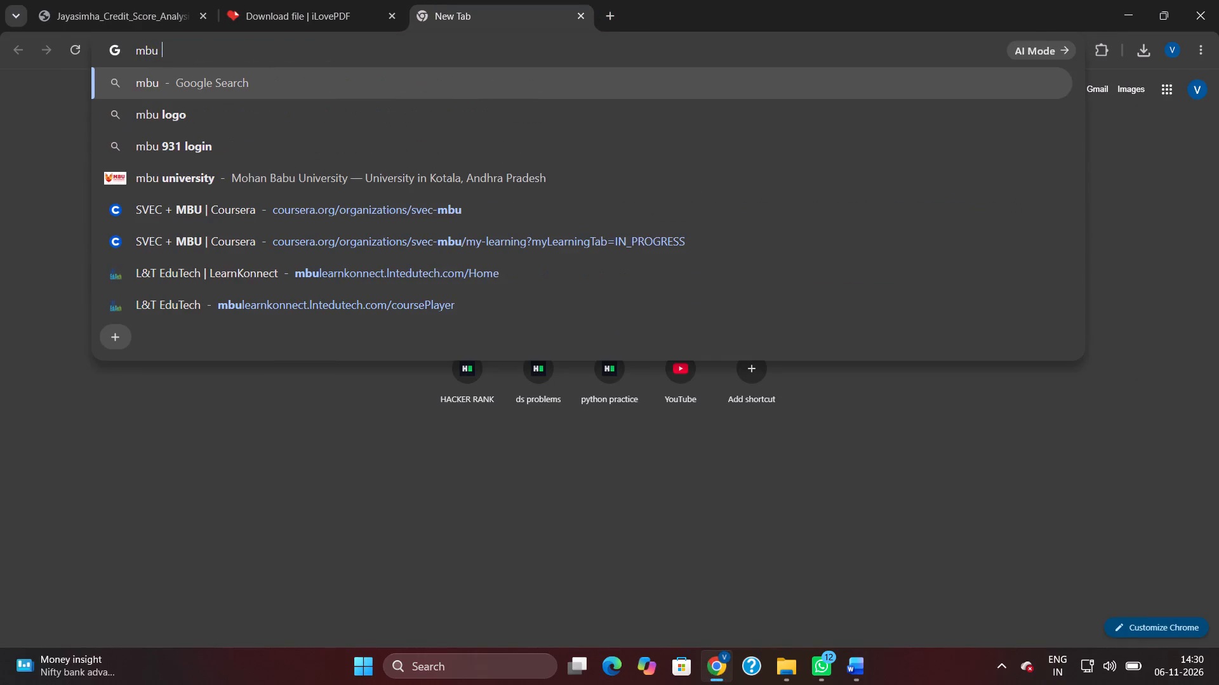
{"action": "left_click", "coordinate": [280, 178]}
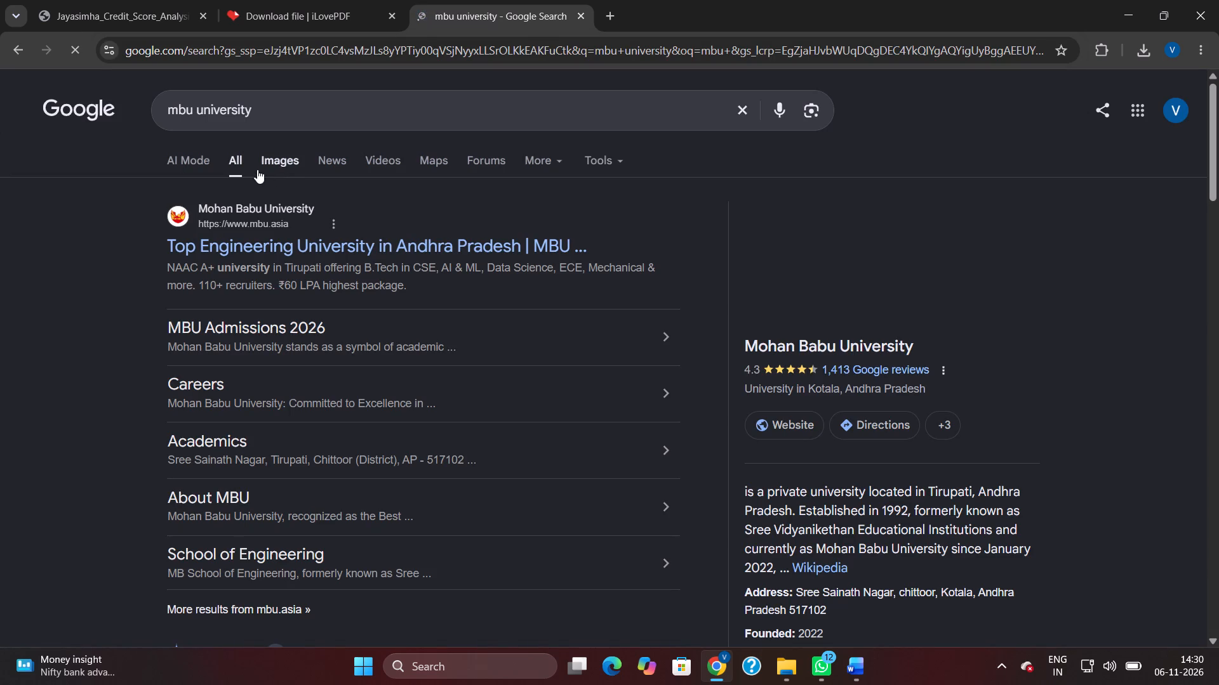
Show the image results for the university and open the preview of Wikipedia's MBU logo.
{"action": "left_click", "coordinate": [278, 162]}
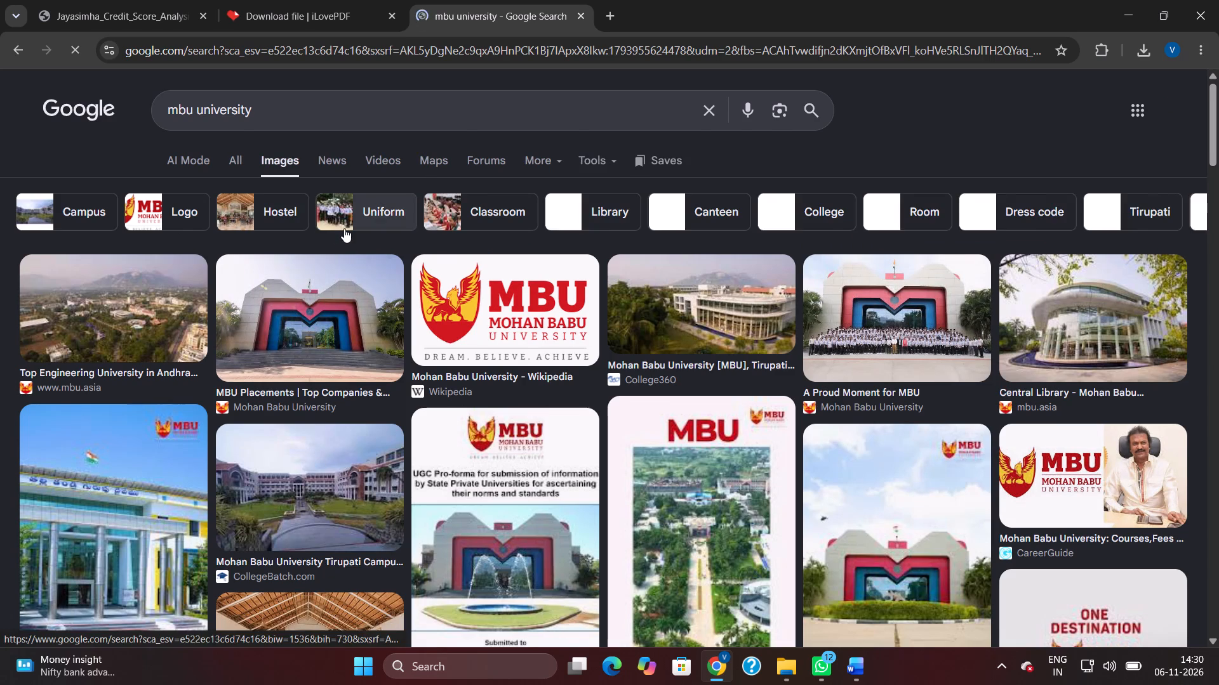
{"action": "scroll", "coordinate": [344, 228], "scroll_direction": "down", "scroll_amount": 1}
{"action": "left_click", "coordinate": [463, 250]}
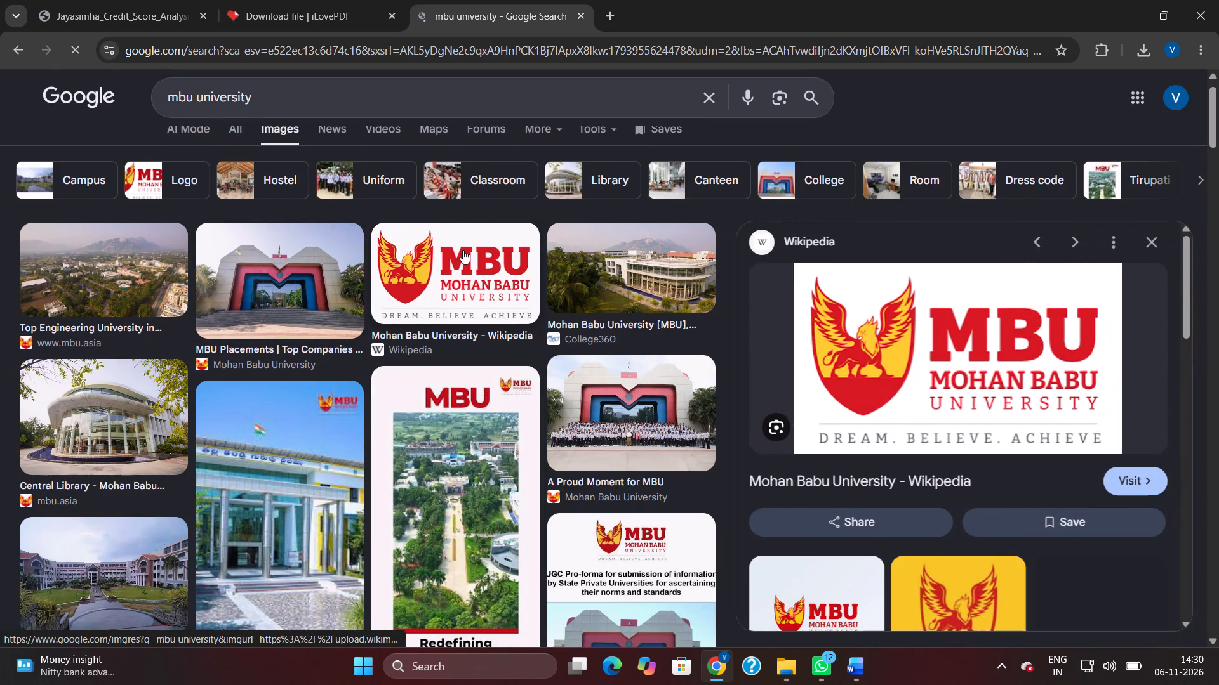
{"action": "scroll", "coordinate": [937, 319], "scroll_direction": "down", "scroll_amount": 1}
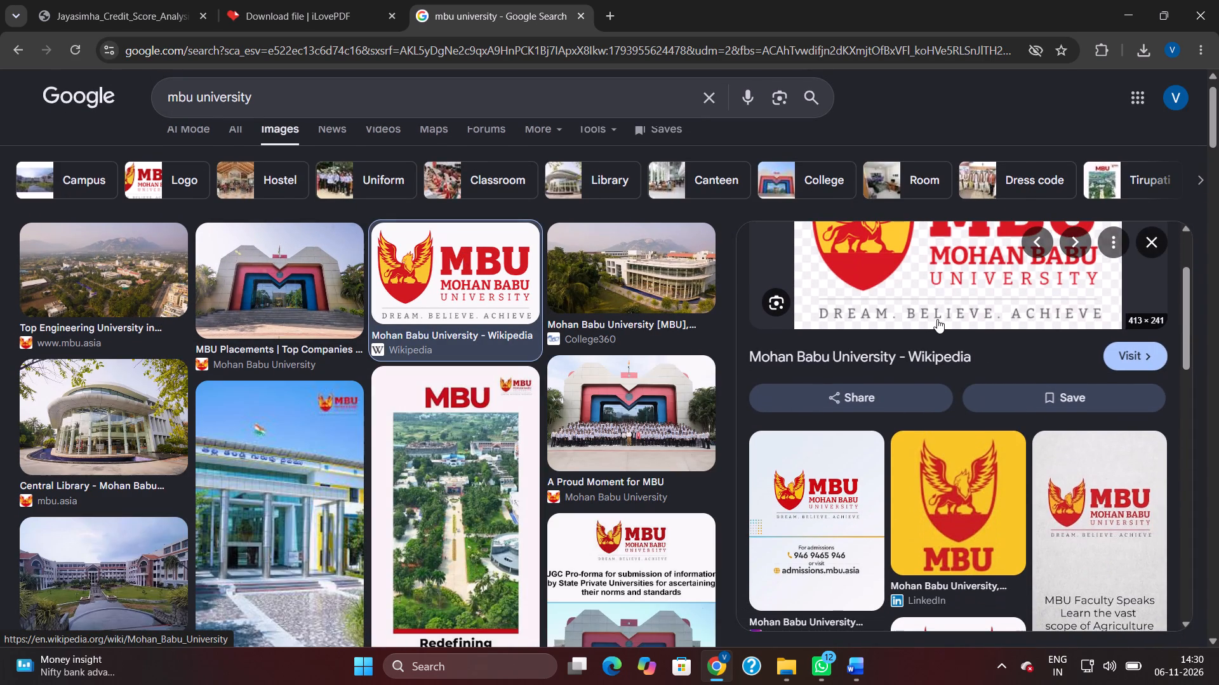
Browse the "mbu university" image results for a suitable university logo.
{"action": "scroll", "coordinate": [937, 319], "scroll_direction": "down", "scroll_amount": 1}
{"action": "scroll", "coordinate": [937, 319], "scroll_direction": "up", "scroll_amount": 3}
{"action": "scroll", "coordinate": [604, 503], "scroll_direction": "down", "scroll_amount": 5}
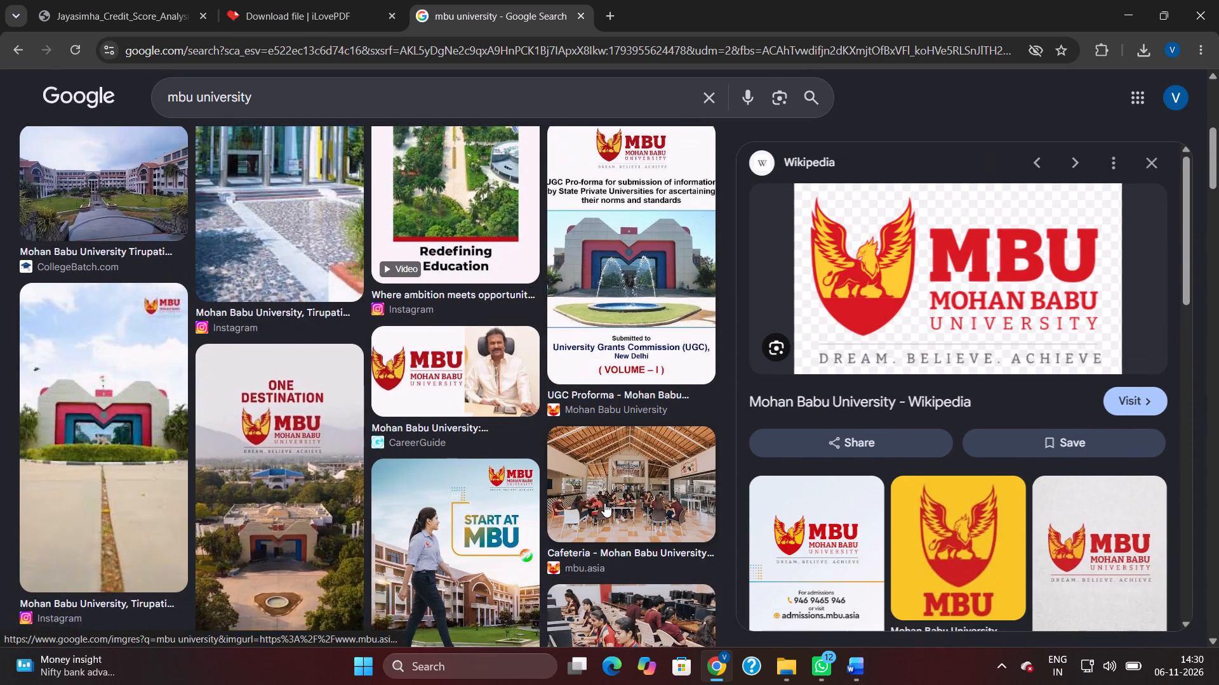
{"action": "scroll", "coordinate": [604, 503], "scroll_direction": "down", "scroll_amount": 8}
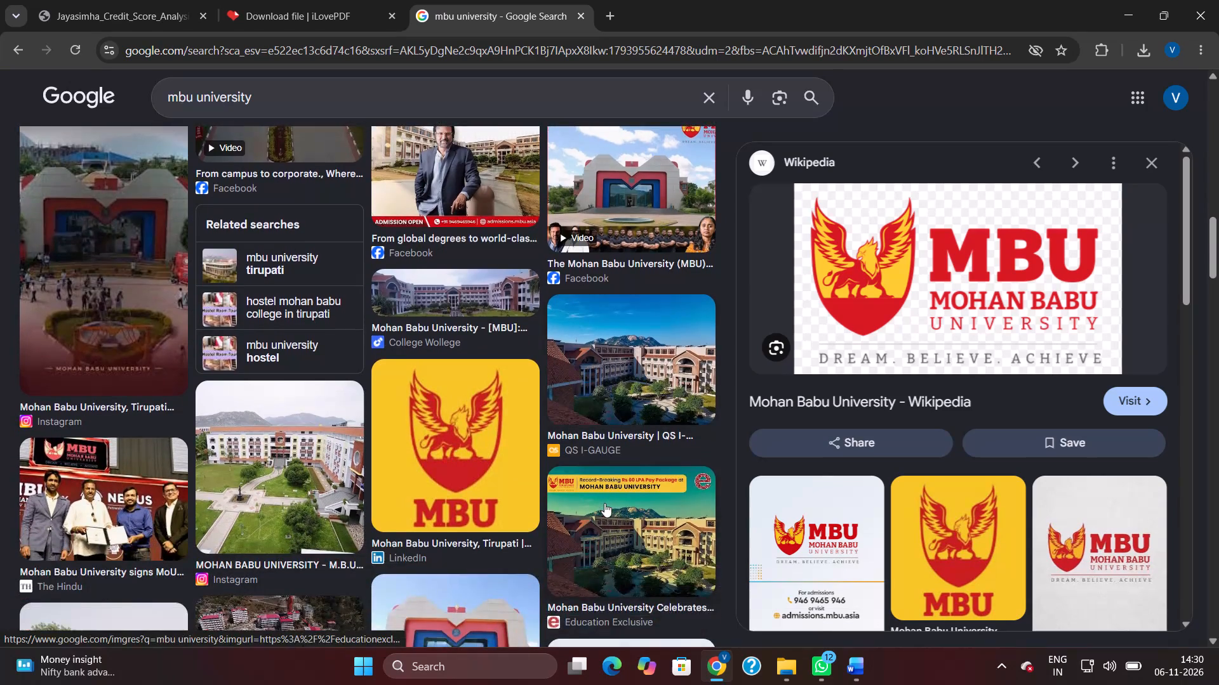
{"action": "scroll", "coordinate": [604, 503], "scroll_direction": "down", "scroll_amount": 6}
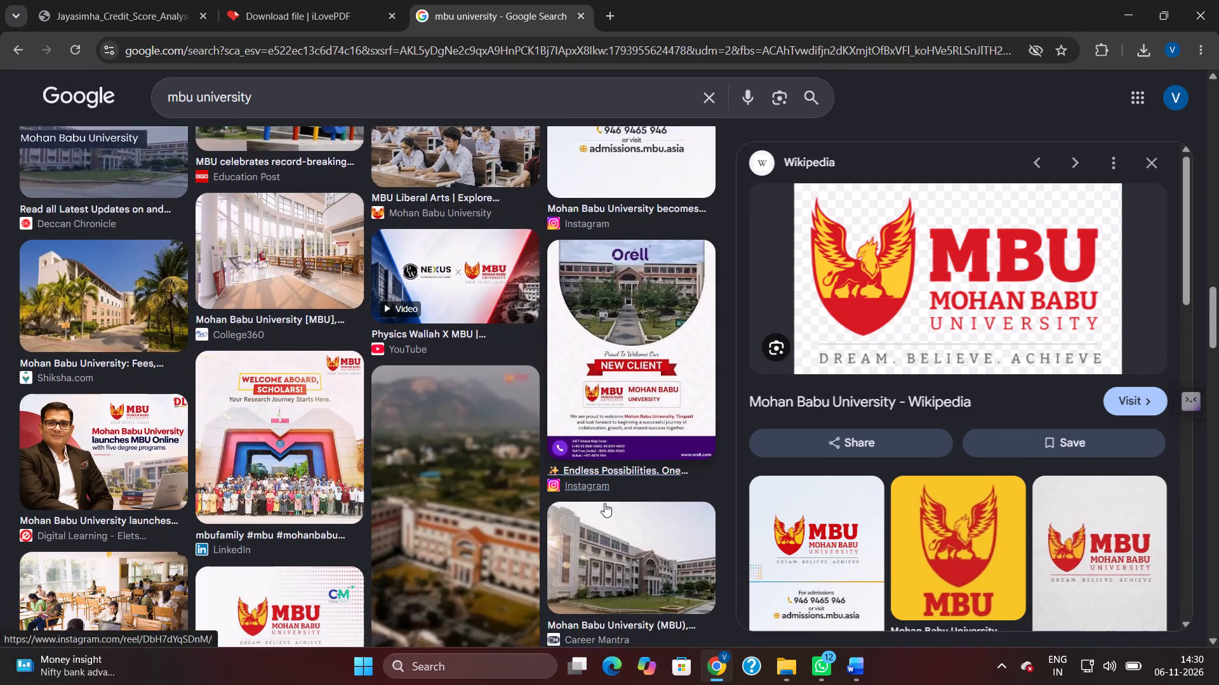
{"action": "scroll", "coordinate": [604, 503], "scroll_direction": "down", "scroll_amount": 6}
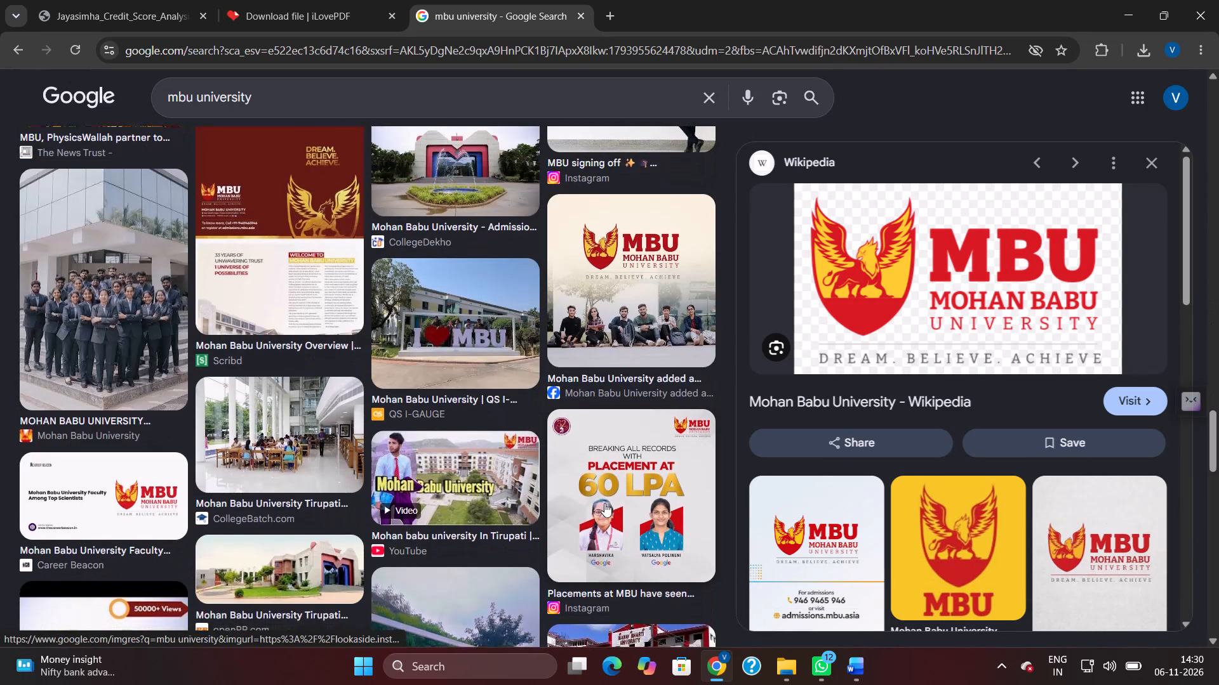
{"action": "scroll", "coordinate": [604, 503], "scroll_direction": "down", "scroll_amount": 10}
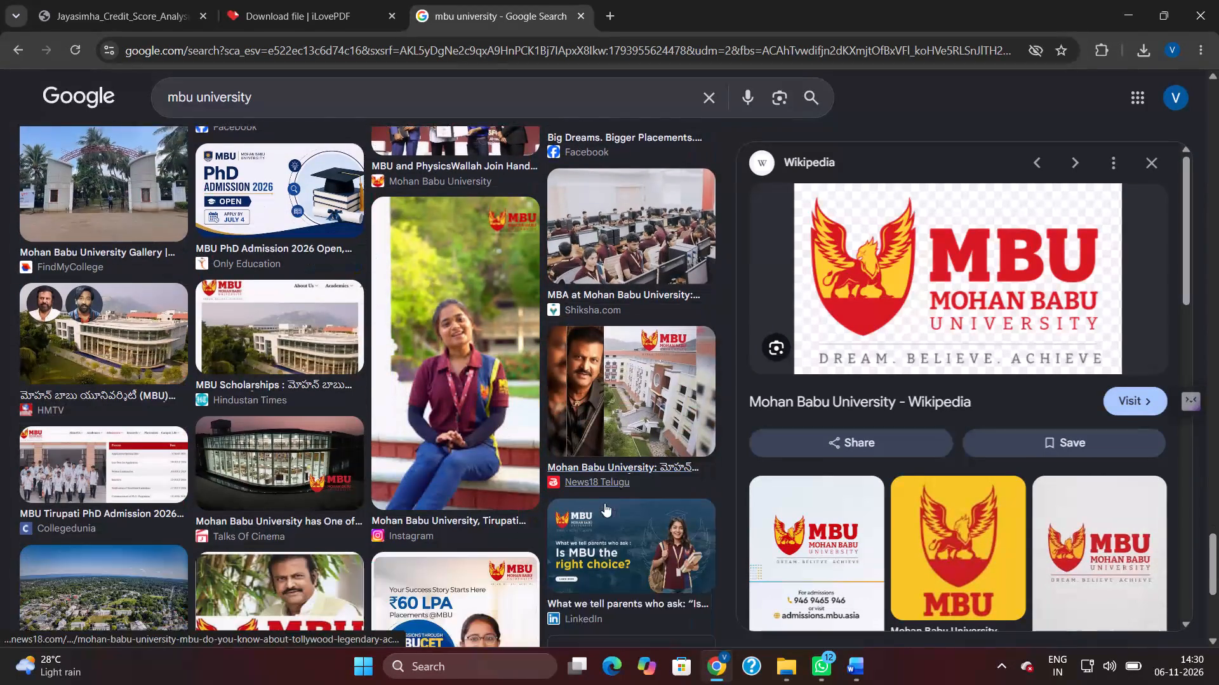
{"action": "scroll", "coordinate": [604, 503], "scroll_direction": "down", "scroll_amount": 9}
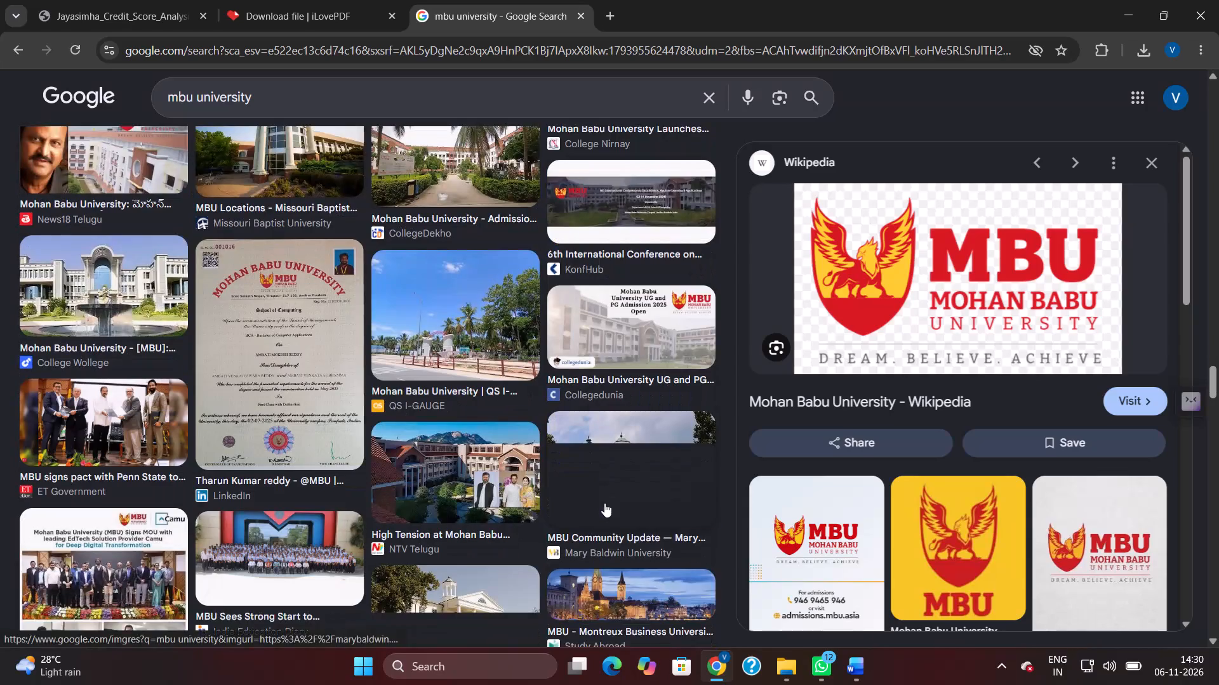
{"action": "scroll", "coordinate": [604, 503], "scroll_direction": "down", "scroll_amount": 1}
{"action": "scroll", "coordinate": [604, 503], "scroll_direction": "up", "scroll_amount": 17}
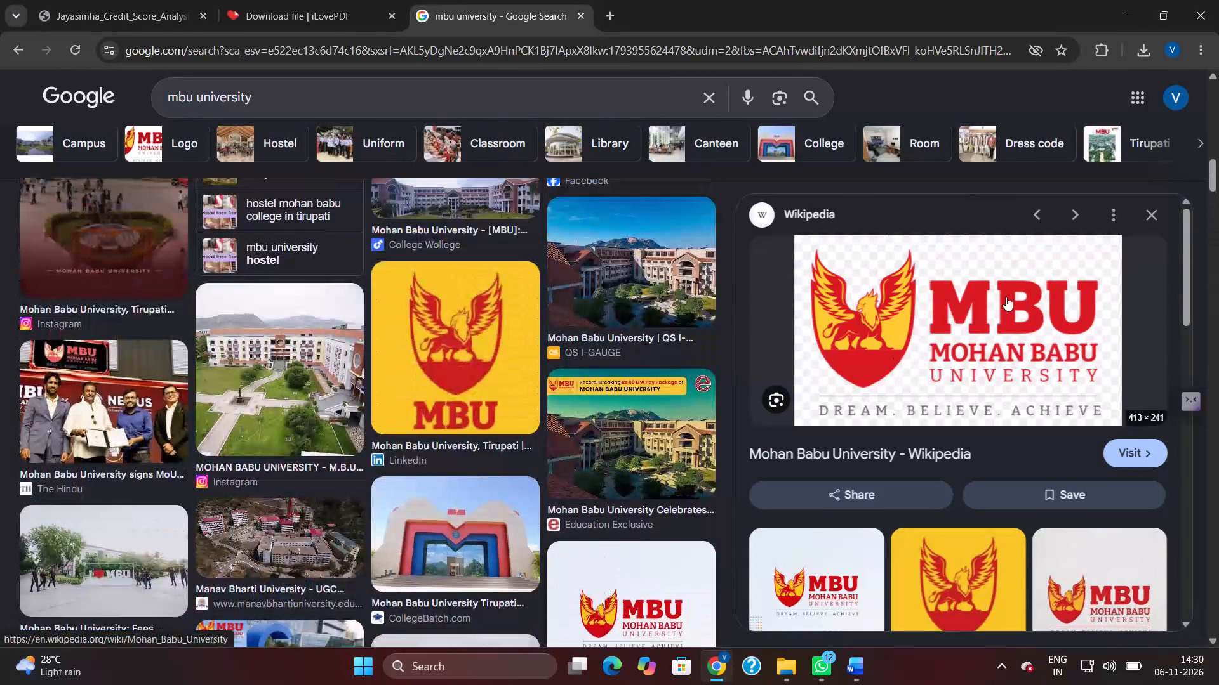
{"action": "scroll", "coordinate": [1006, 297], "scroll_direction": "up", "scroll_amount": 2}
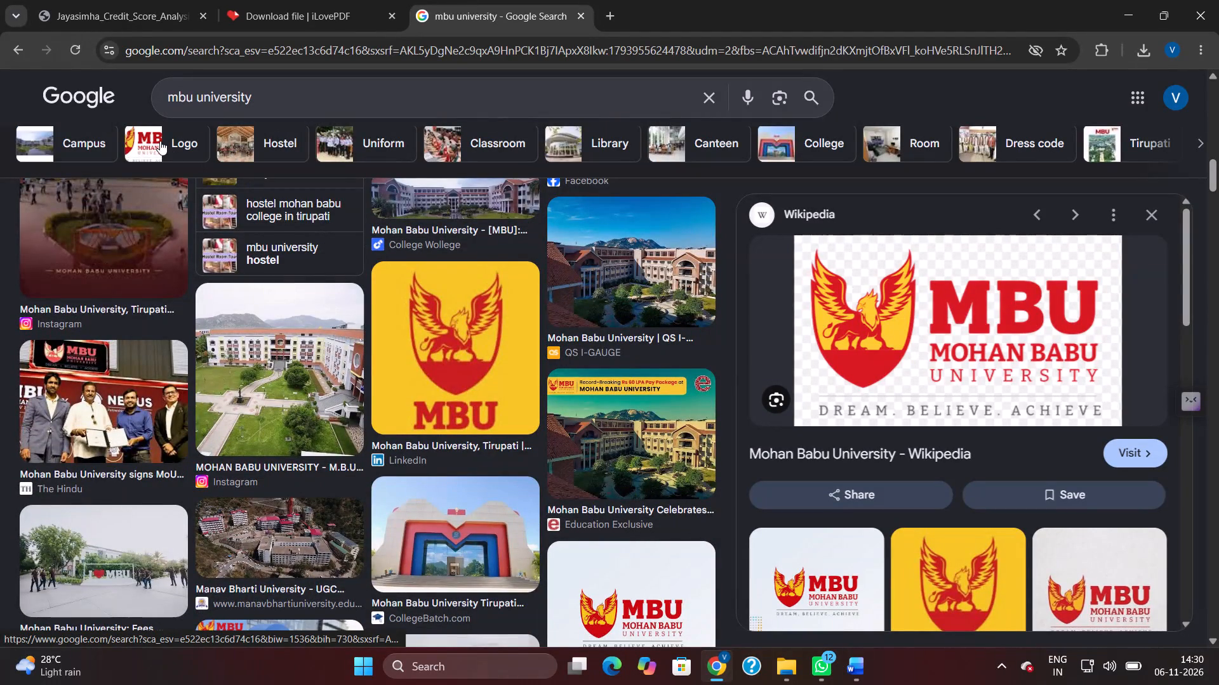
Narrow the image results to logos and save the Mohan Babu University logo from Facebook to Downloads as images.jpg.
{"action": "left_click", "coordinate": [160, 141]}
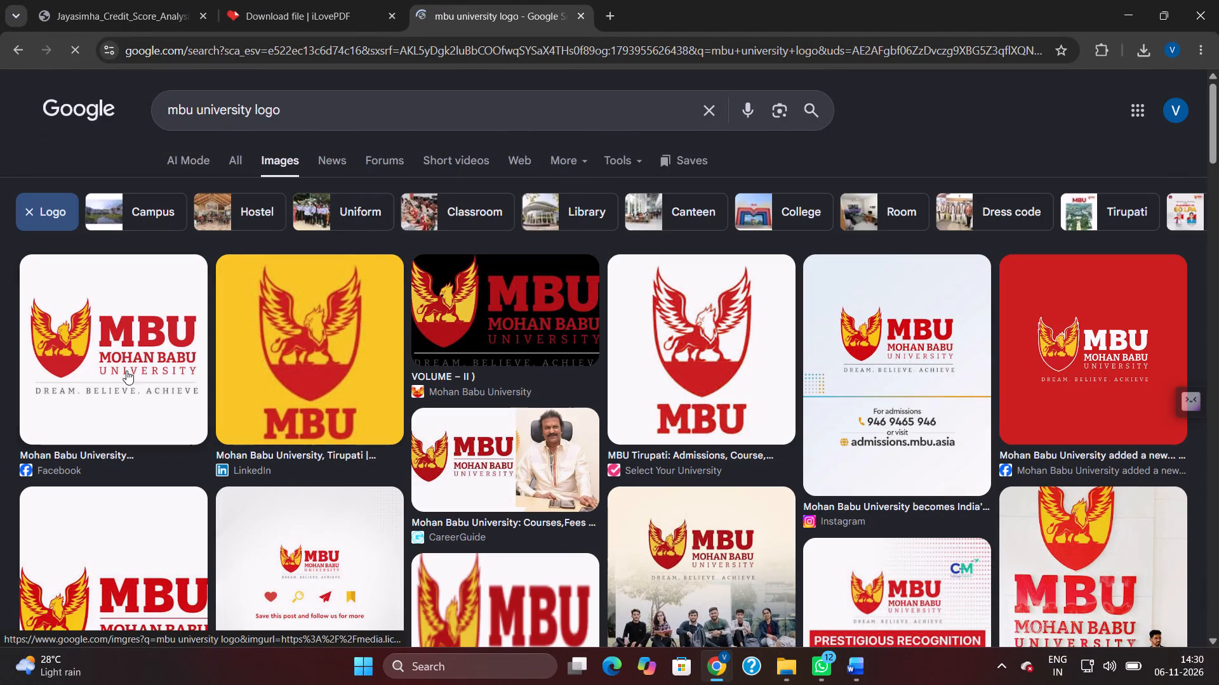
{"action": "left_click", "coordinate": [104, 382]}
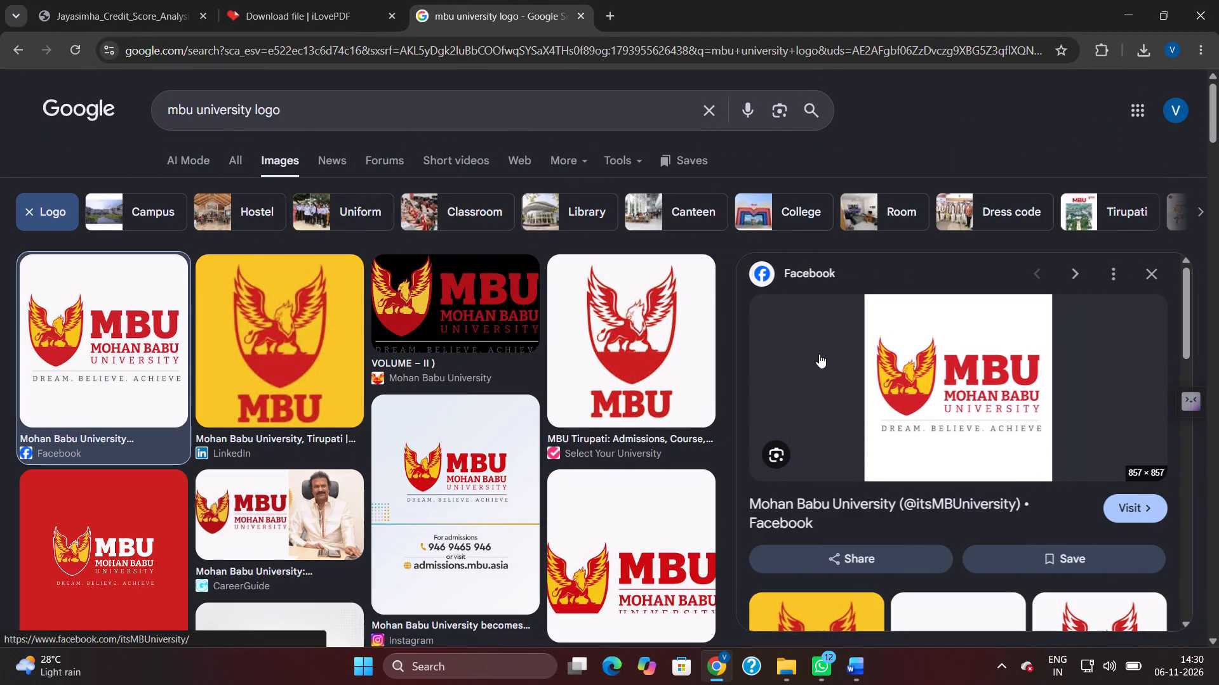
{"action": "right_click", "coordinate": [942, 431]}
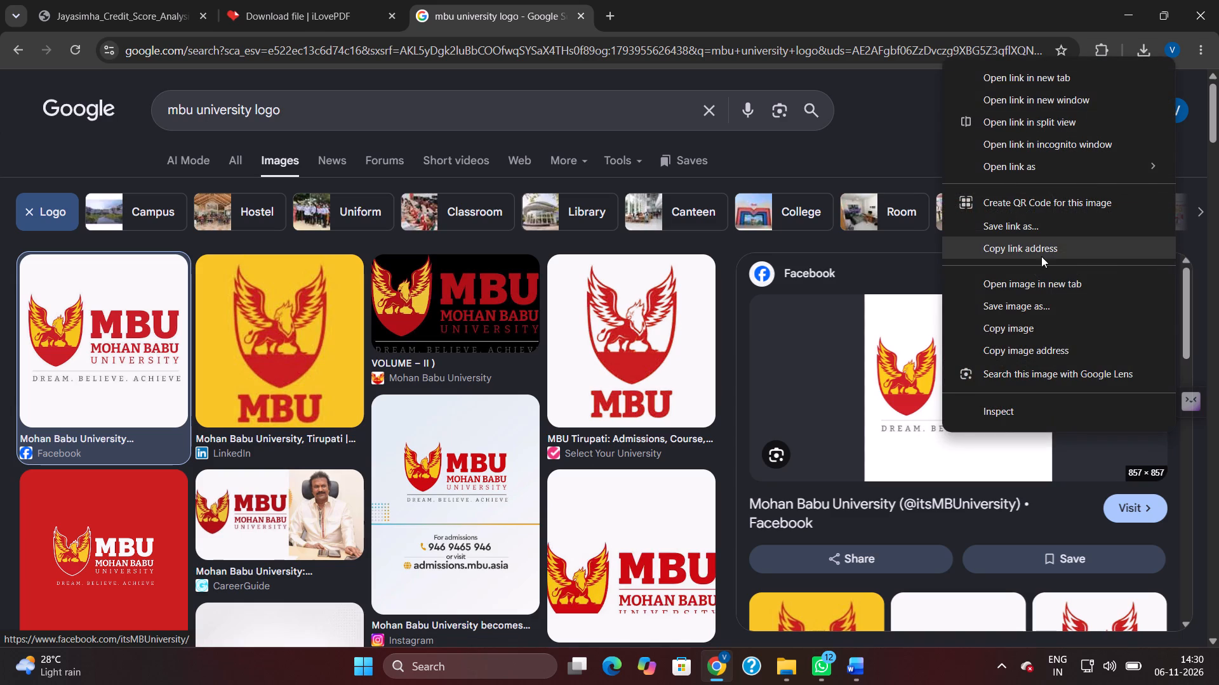
{"action": "left_click", "coordinate": [1036, 313]}
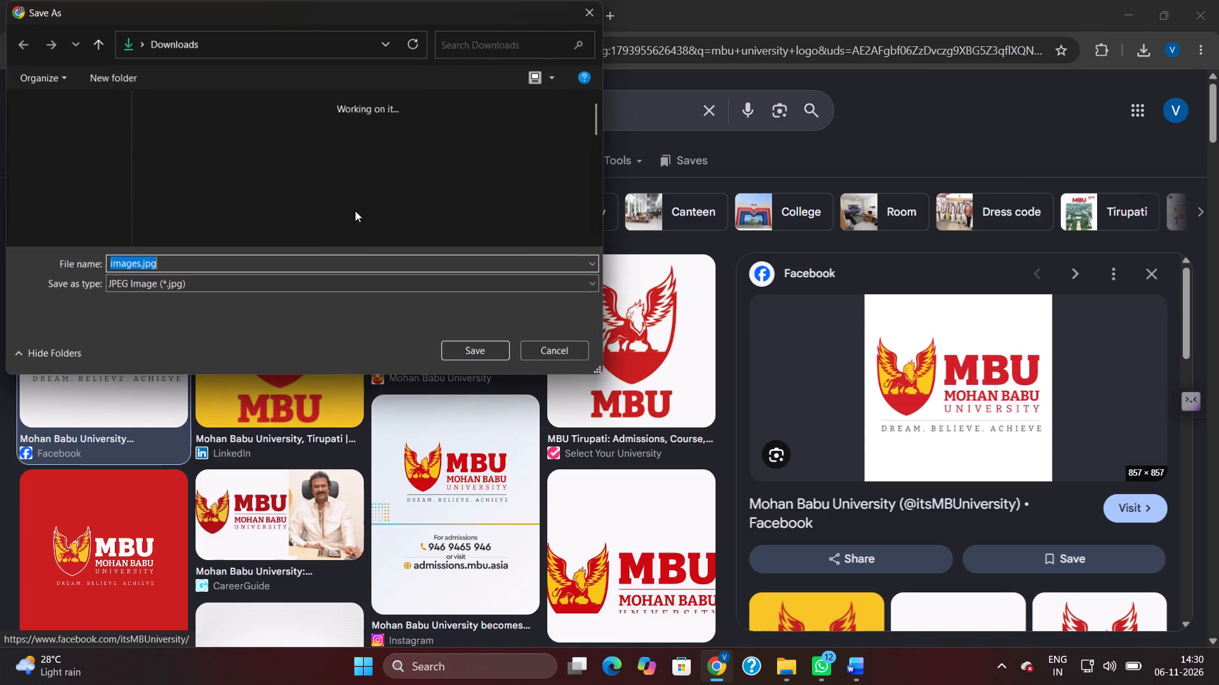
{"action": "left_click", "coordinate": [85, 185]}
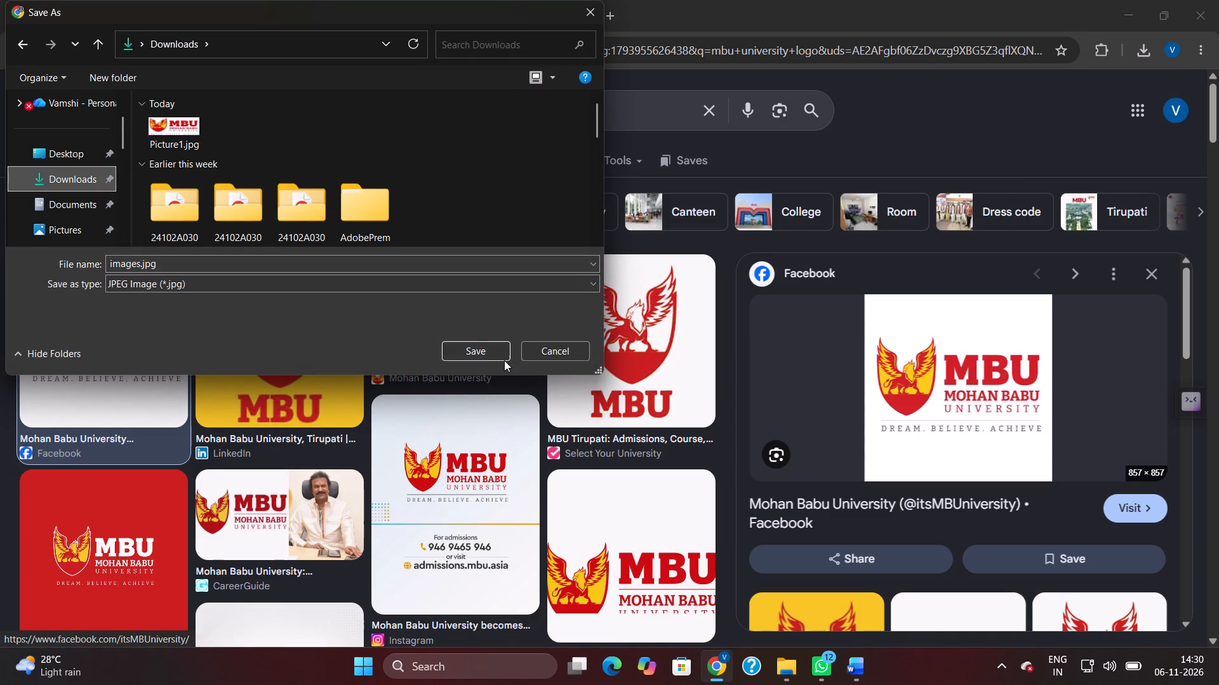
{"action": "left_click", "coordinate": [488, 352]}
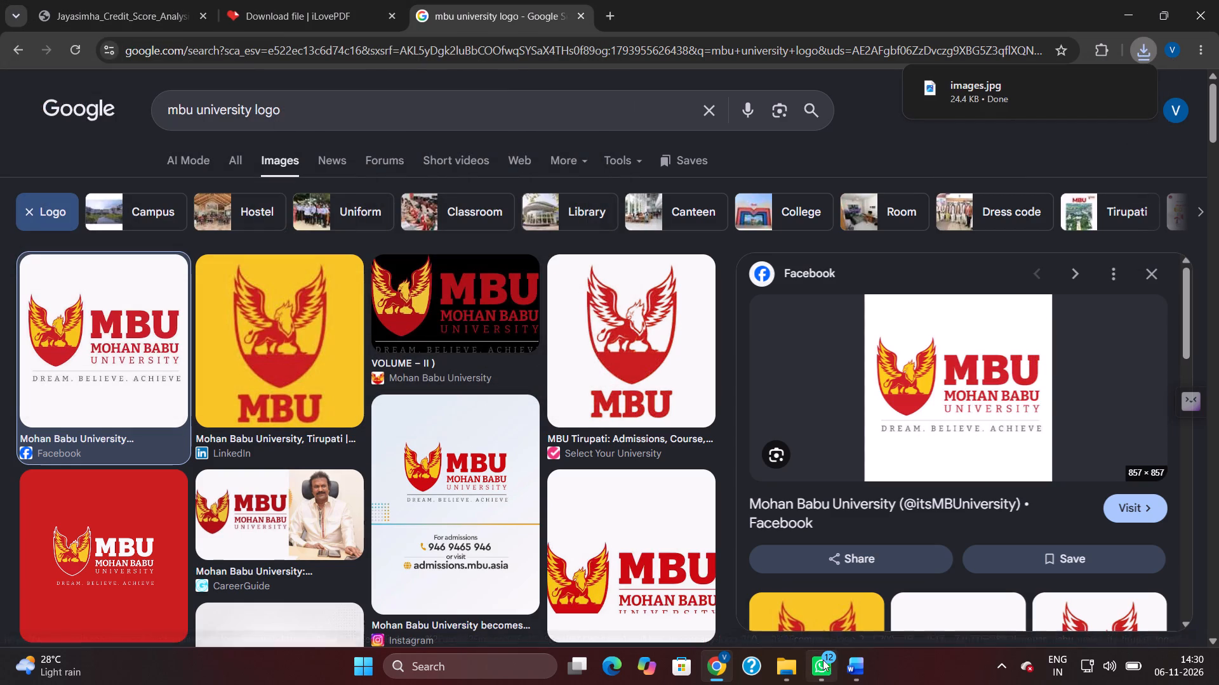
Switch to Word, back to the internship report's cover page with the logo.
{"action": "left_click", "coordinate": [852, 680]}
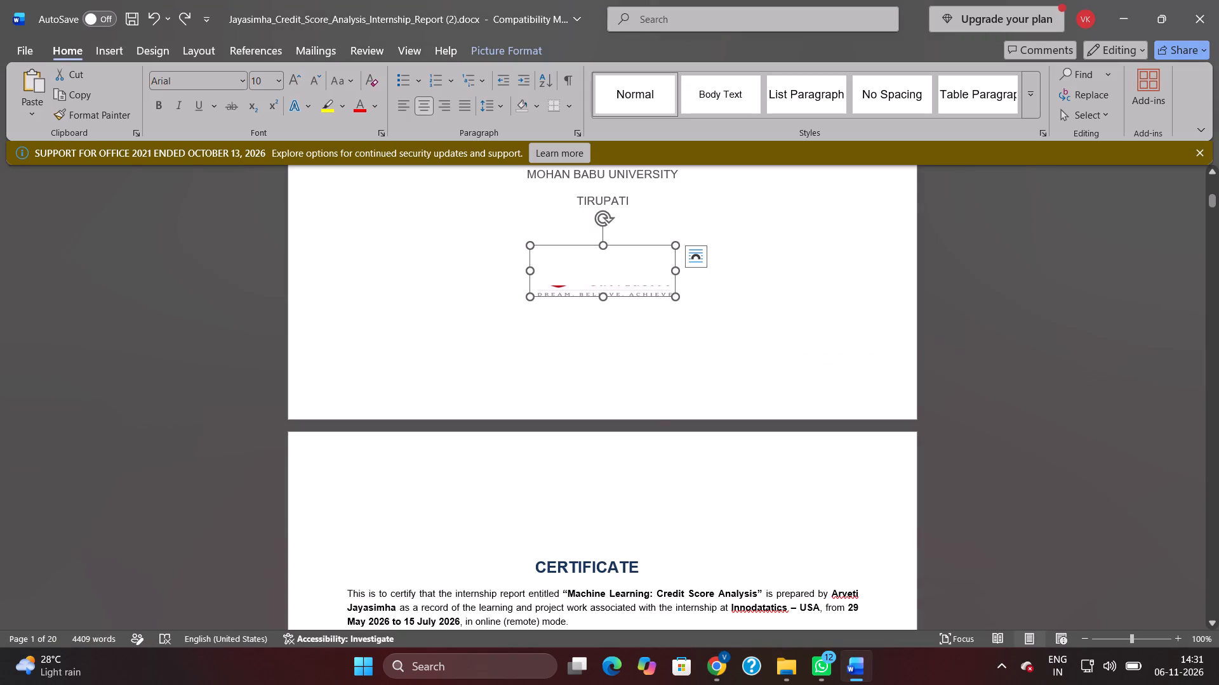
Return to Word and undo the move of the MBU logo from above the CERTIFICATE heading.
{"action": "key", "text": "ctrl+z"}
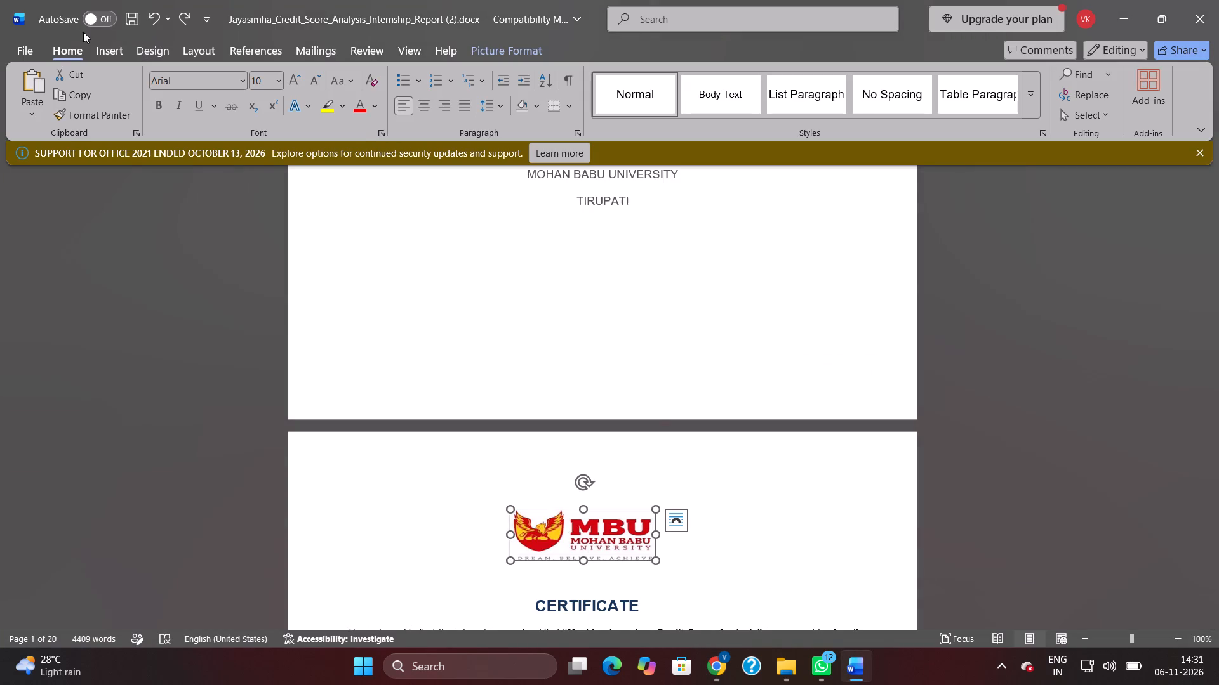
Insert the picture images.jpg from Downloads into the blank lines below TIRUPATI on the cover page and check its placement.
{"action": "left_click", "coordinate": [542, 274]}
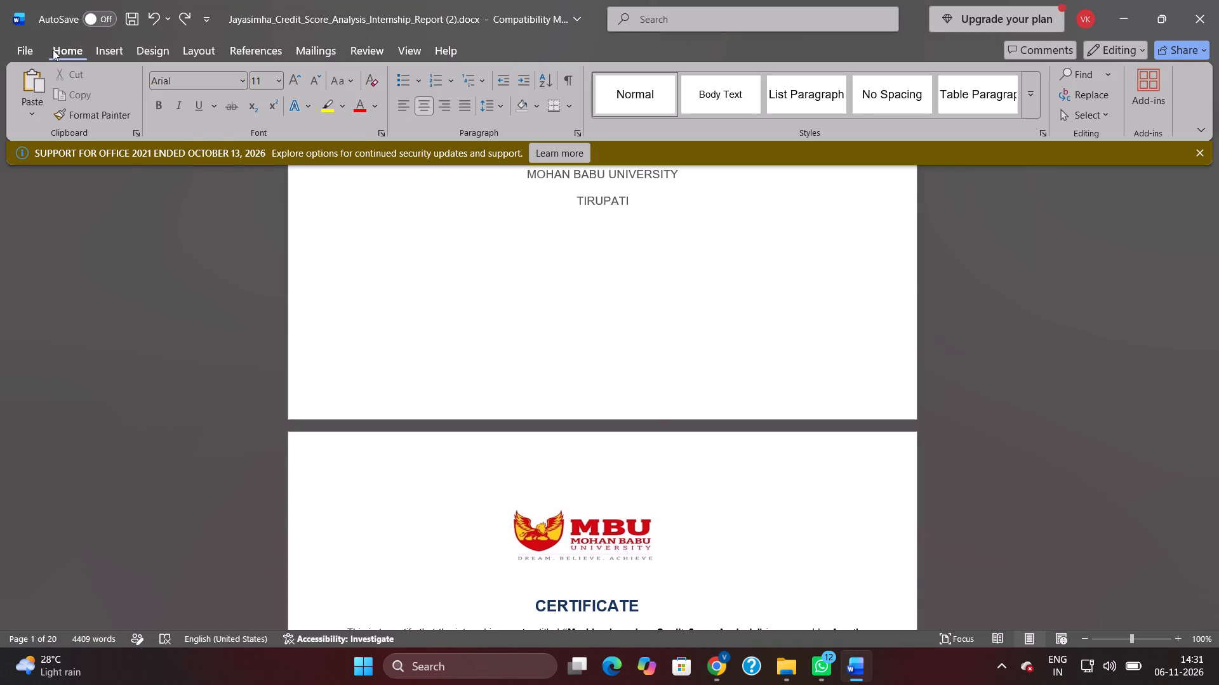
{"action": "left_click", "coordinate": [98, 48]}
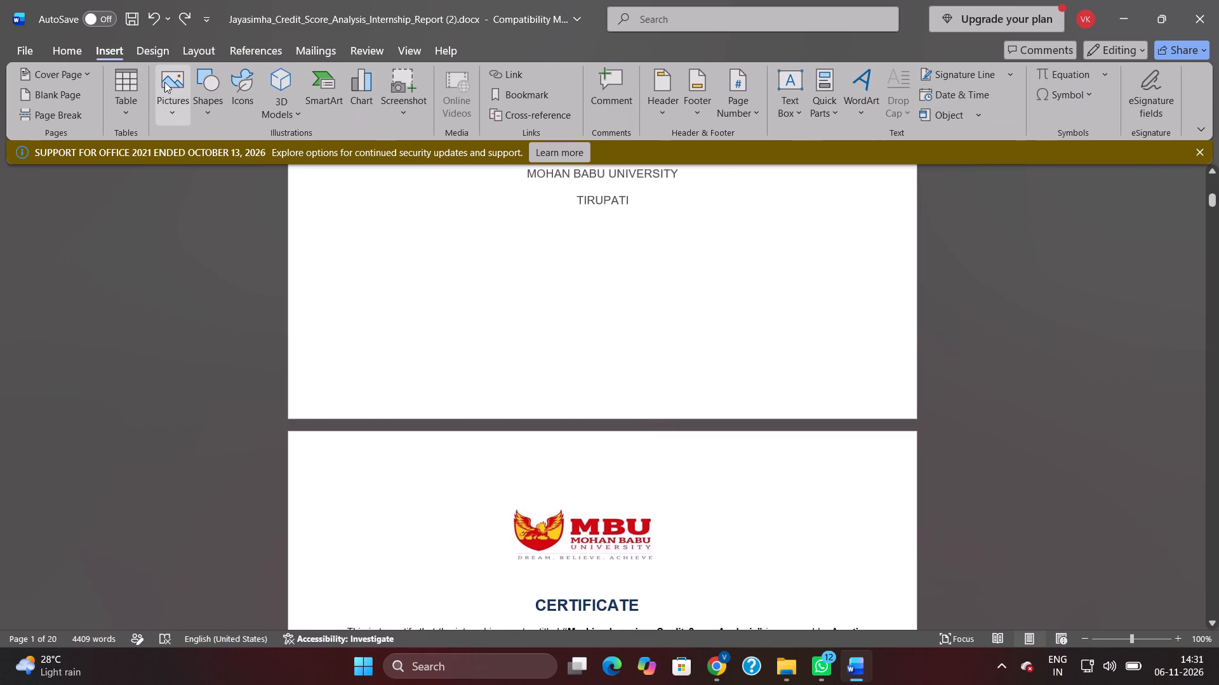
{"action": "left_click", "coordinate": [164, 82]}
{"action": "left_click", "coordinate": [209, 158]}
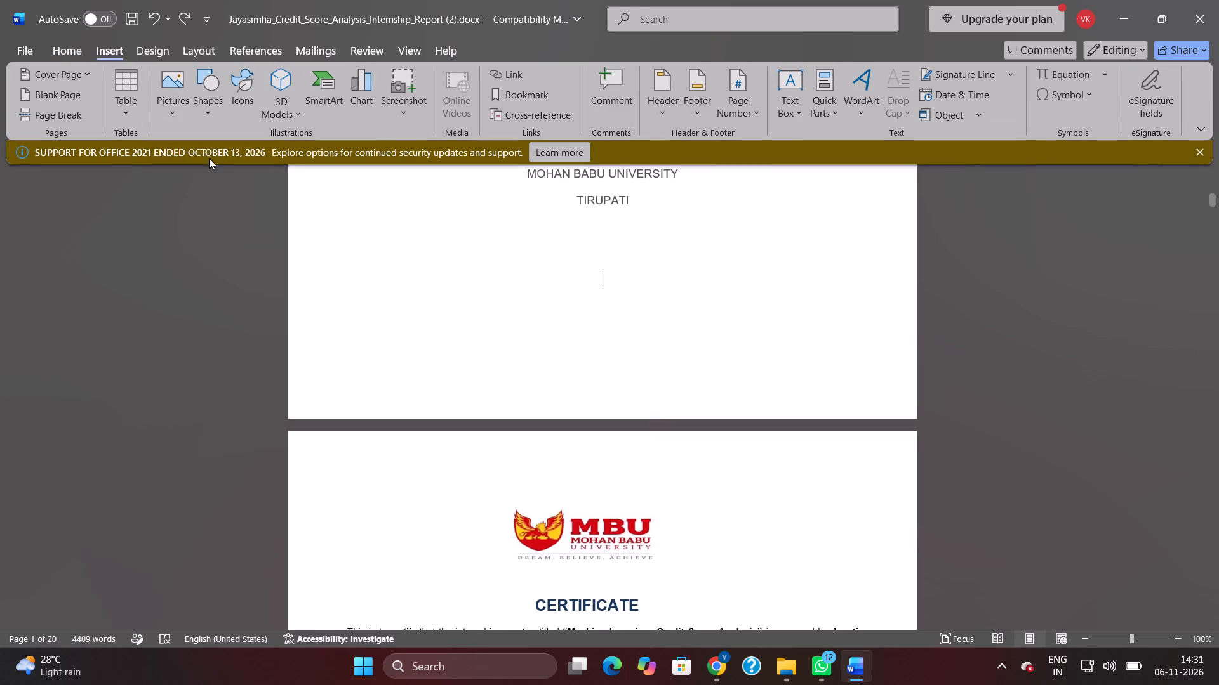
{"action": "left_click", "coordinate": [155, 147]}
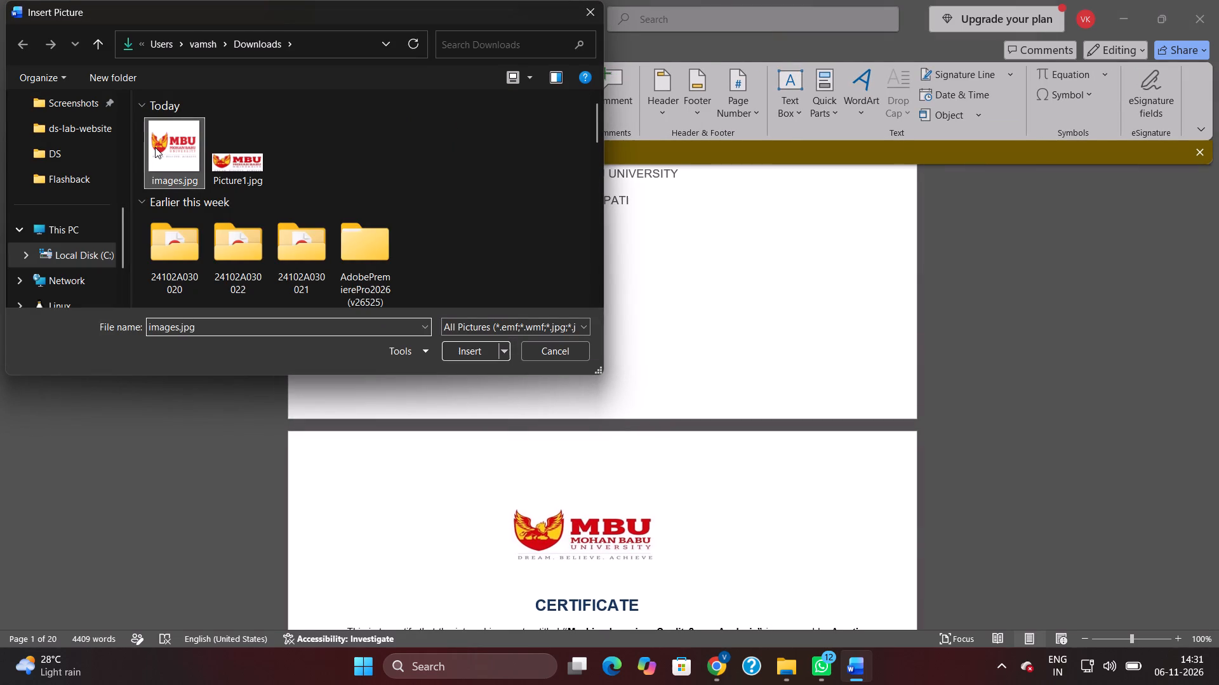
{"action": "left_click", "coordinate": [476, 353]}
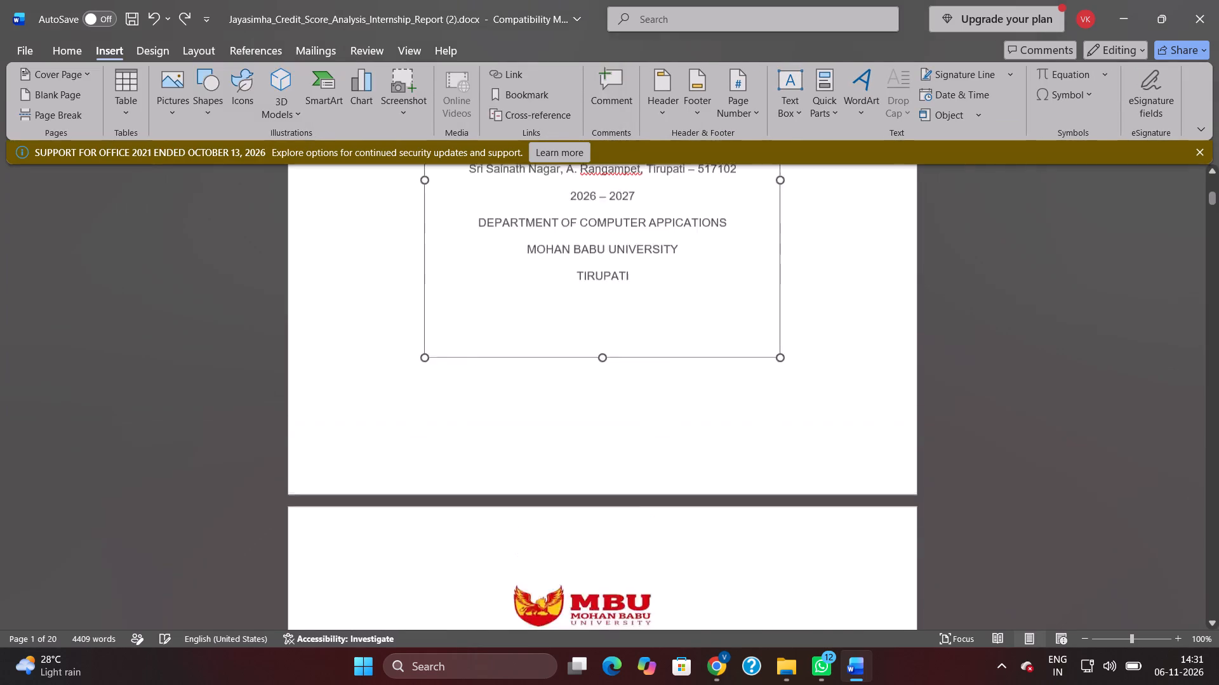
{"action": "scroll", "coordinate": [476, 353], "scroll_direction": "down", "scroll_amount": 3}
{"action": "scroll", "coordinate": [476, 353], "scroll_direction": "up", "scroll_amount": 1}
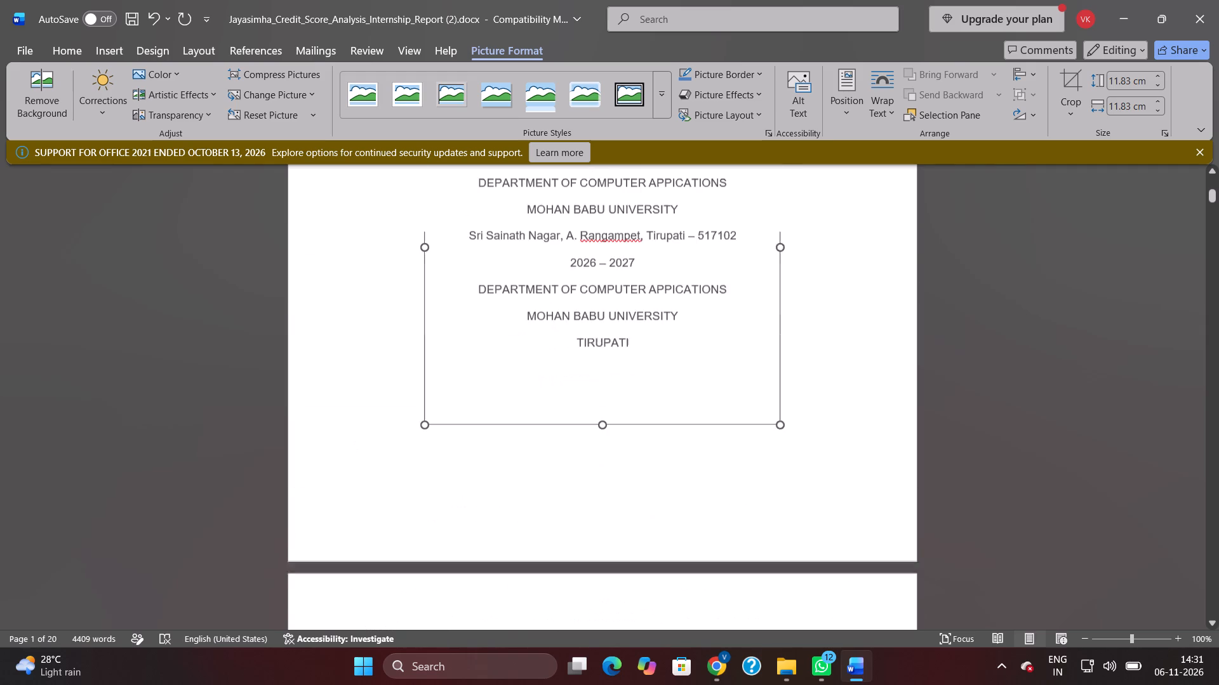
{"action": "scroll", "coordinate": [476, 353], "scroll_direction": "up", "scroll_amount": 2}
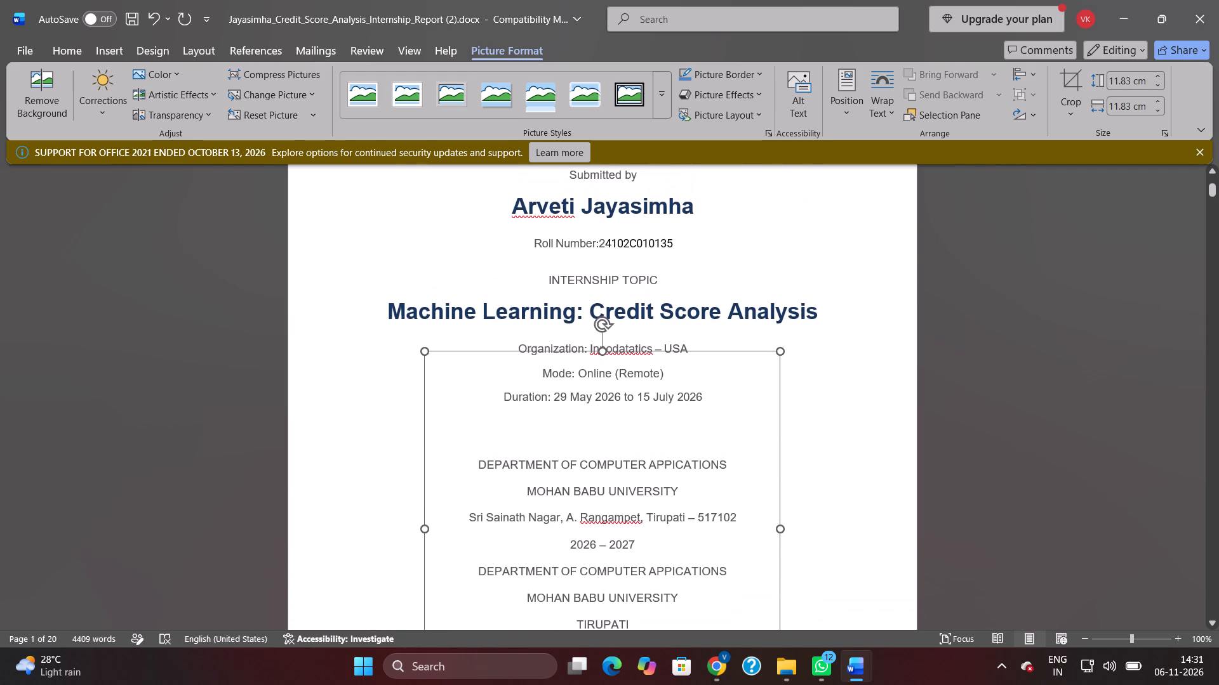
{"action": "left_click", "coordinate": [470, 380]}
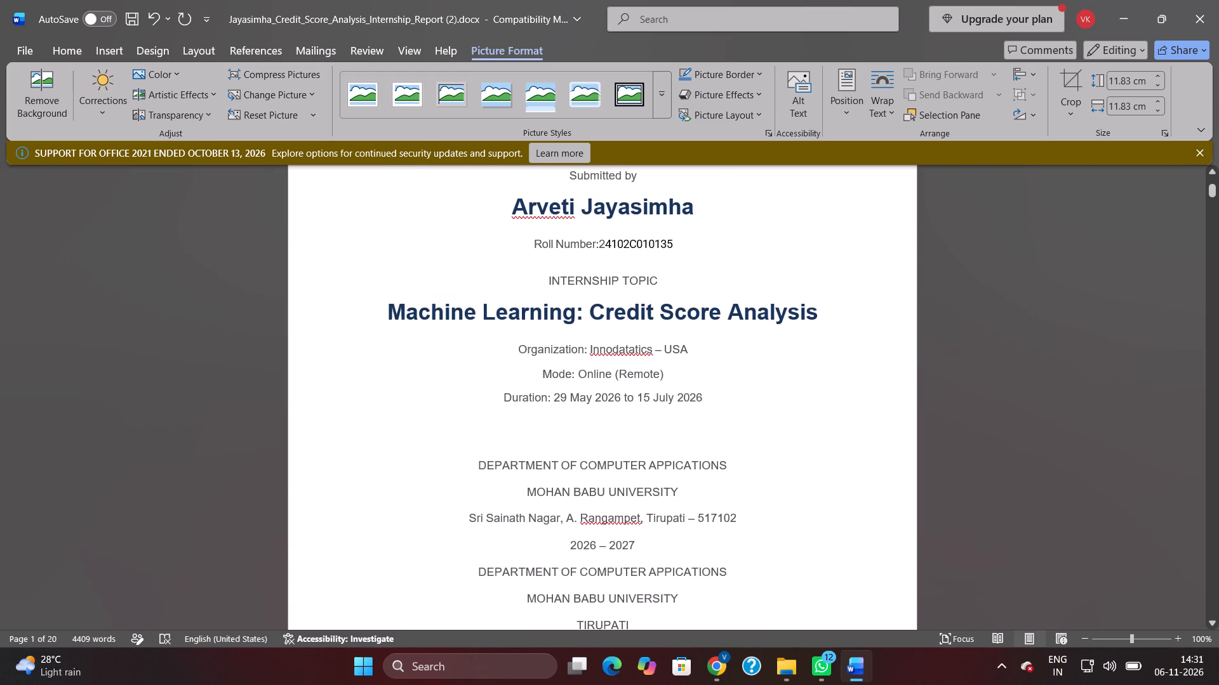
{"action": "scroll", "coordinate": [472, 361], "scroll_direction": "down", "scroll_amount": 1}
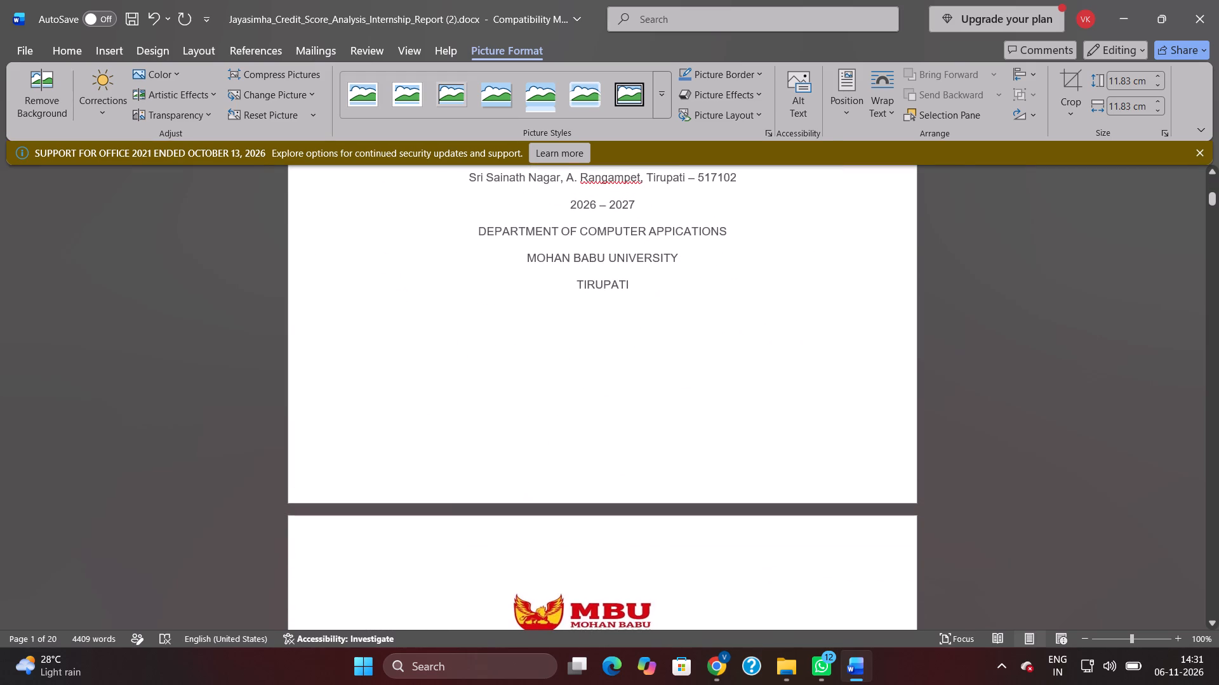
Insert images.jpg from Downloads again in a blank line just below TIRUPATI on the cover page.
{"action": "left_click", "coordinate": [583, 350]}
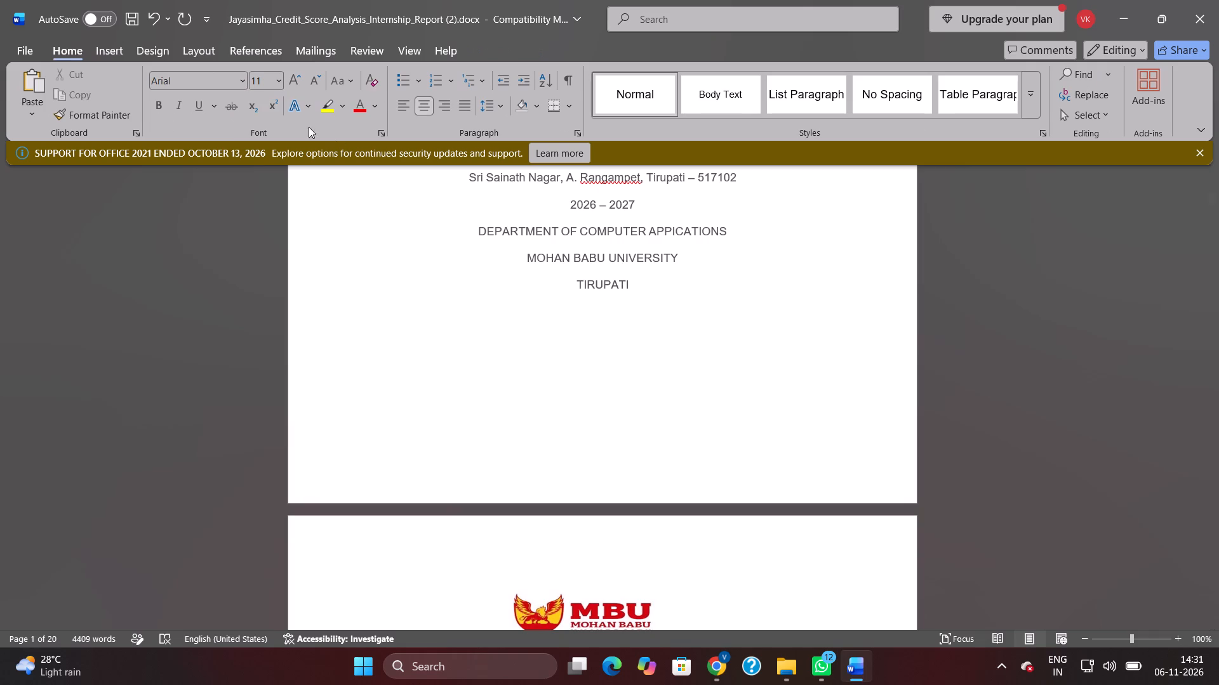
{"action": "left_click", "coordinate": [102, 49]}
{"action": "left_click", "coordinate": [173, 90]}
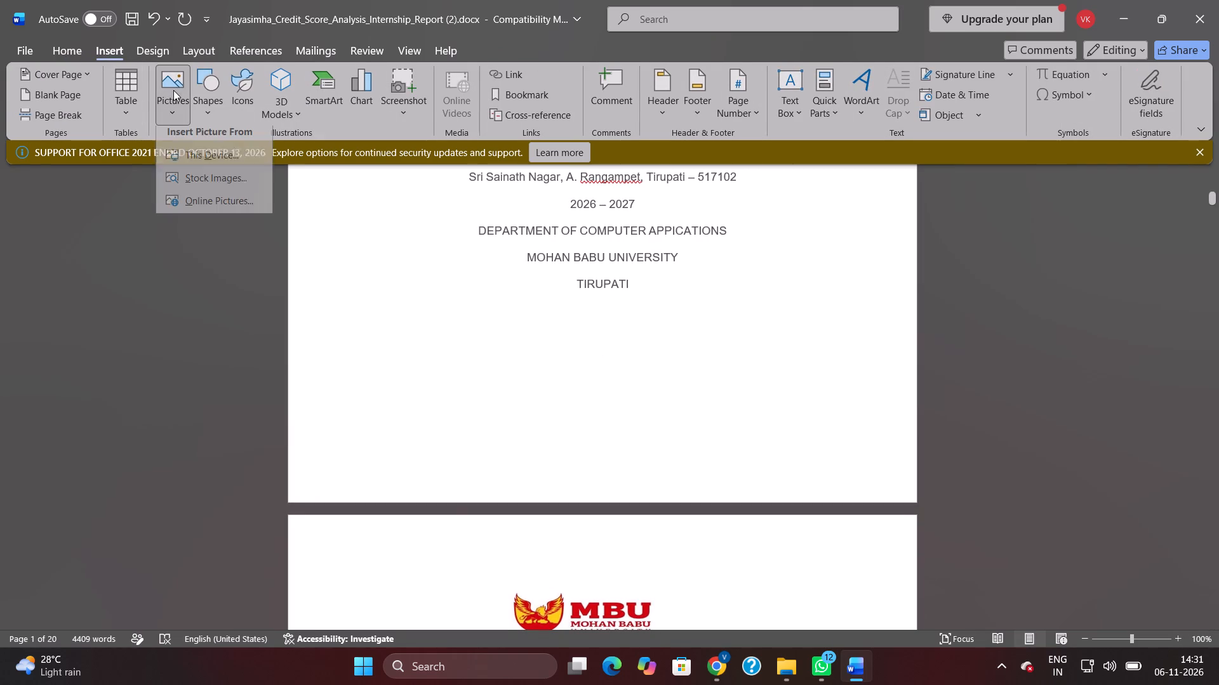
{"action": "left_click", "coordinate": [226, 162]}
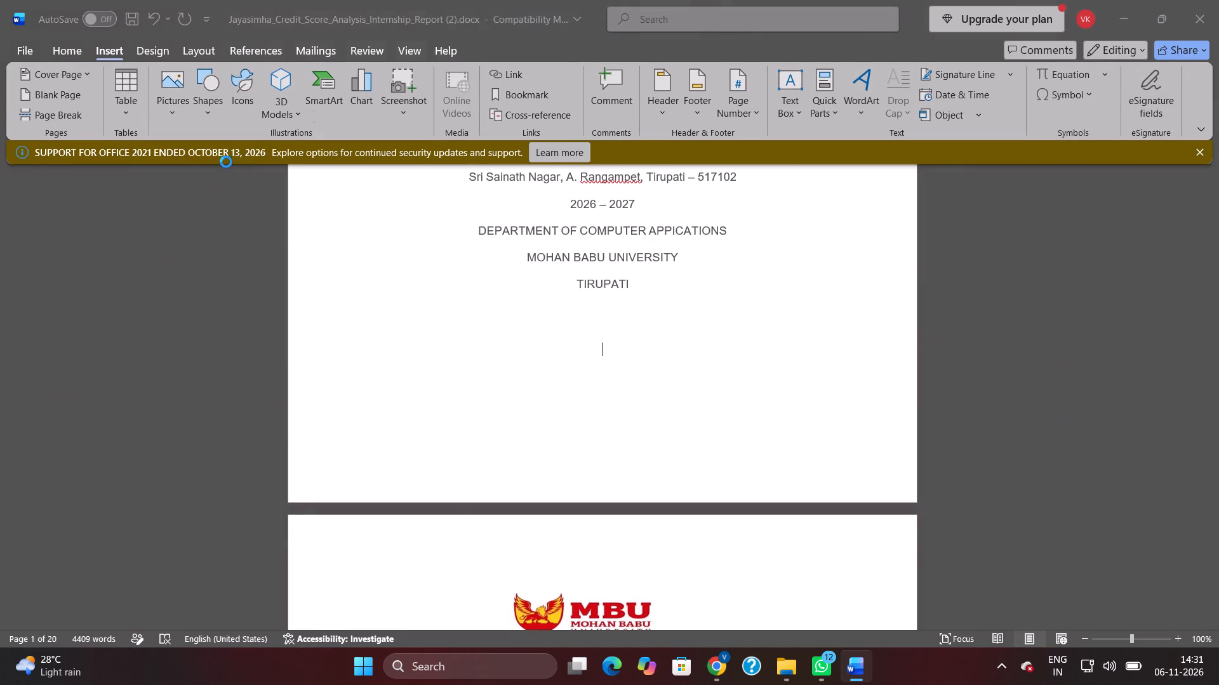
{"action": "left_click", "coordinate": [200, 159]}
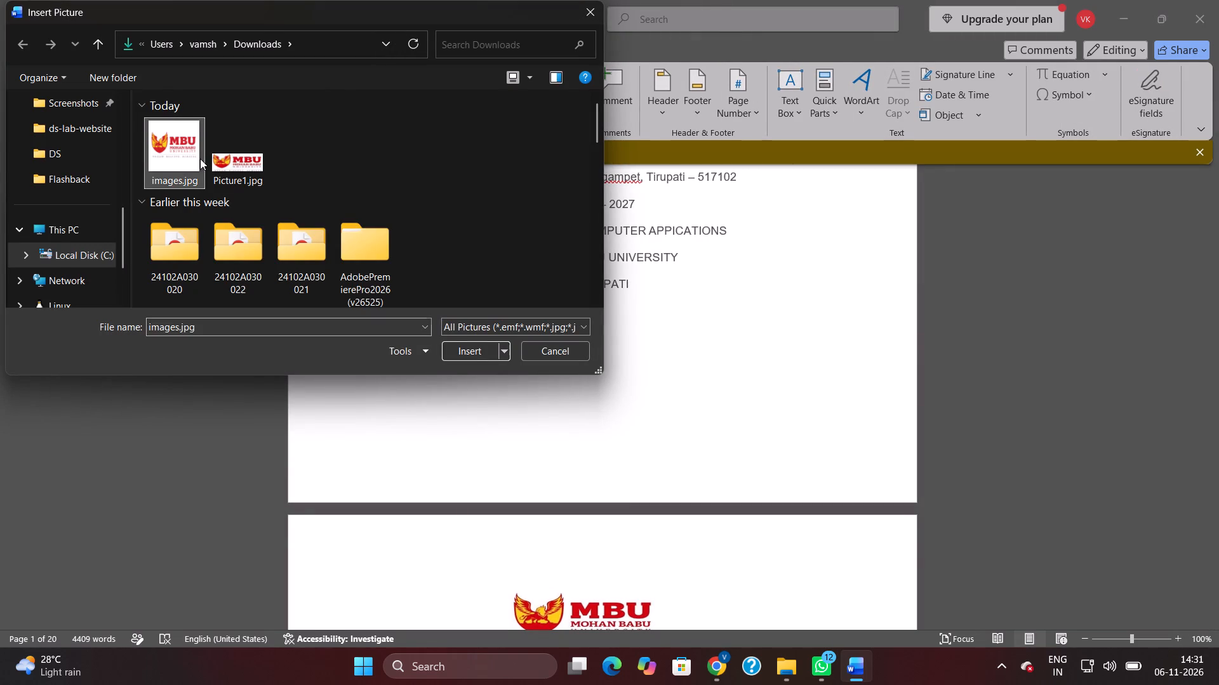
{"action": "left_click_drag", "start_coordinate": [180, 159], "coordinate": [464, 389]}
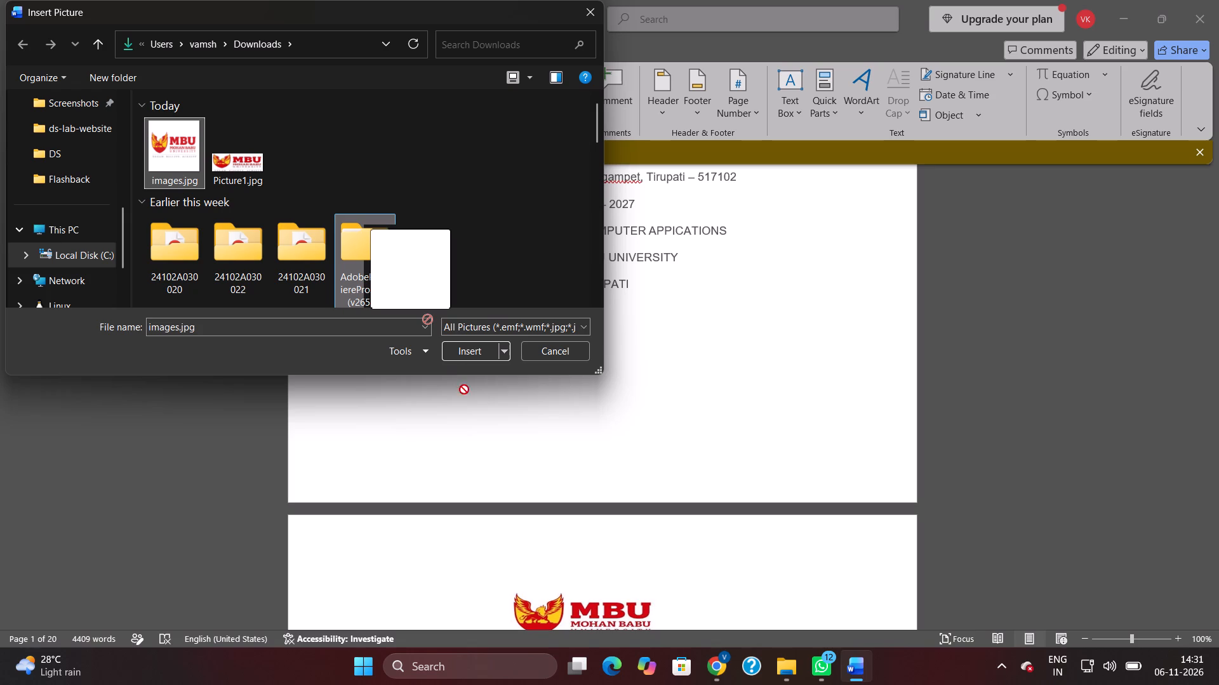
{"action": "left_click_drag", "start_coordinate": [464, 389], "coordinate": [210, 166]}
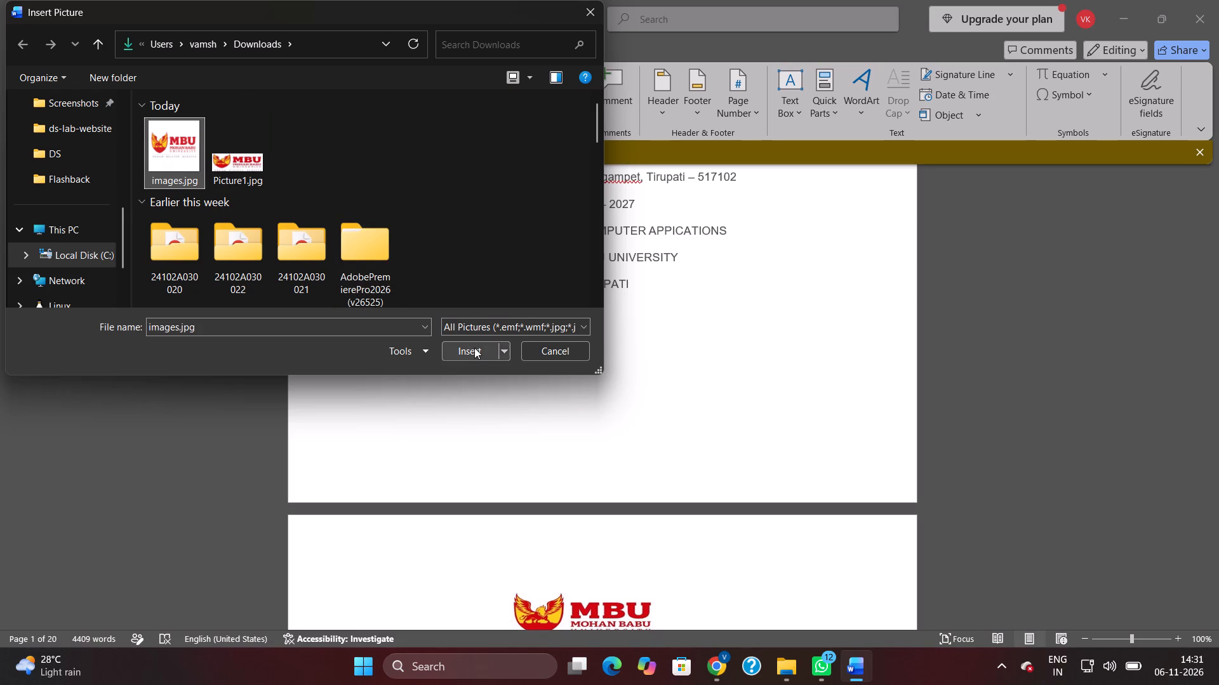
{"action": "left_click", "coordinate": [474, 348]}
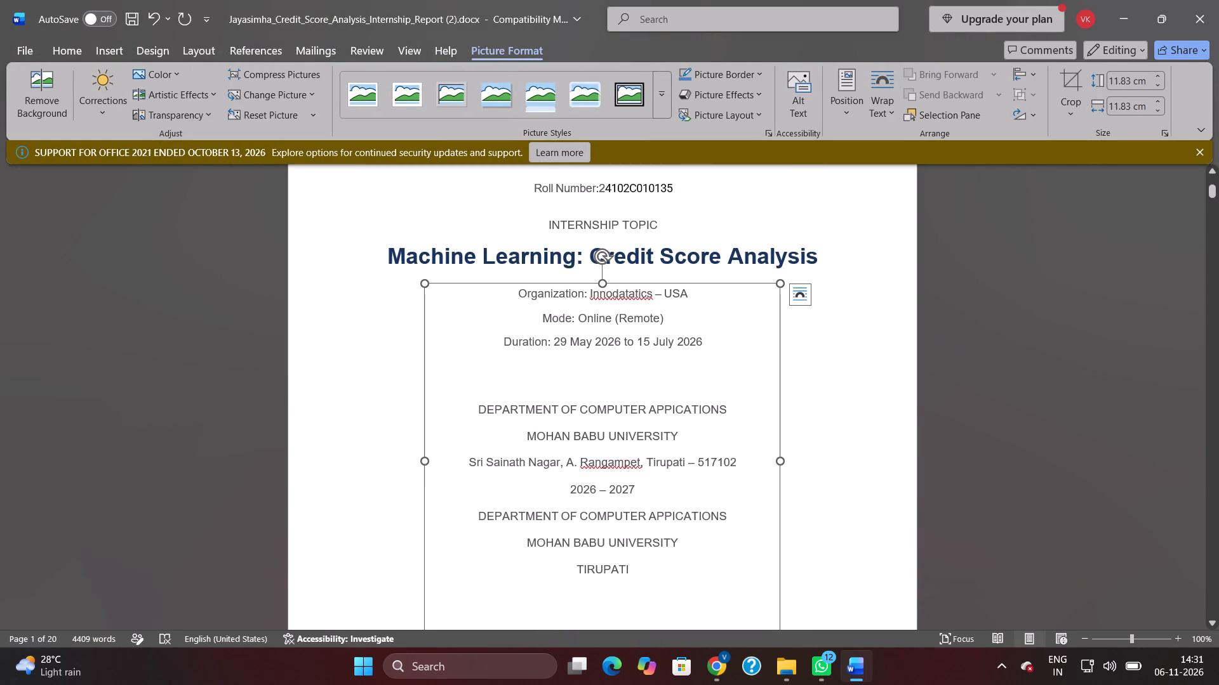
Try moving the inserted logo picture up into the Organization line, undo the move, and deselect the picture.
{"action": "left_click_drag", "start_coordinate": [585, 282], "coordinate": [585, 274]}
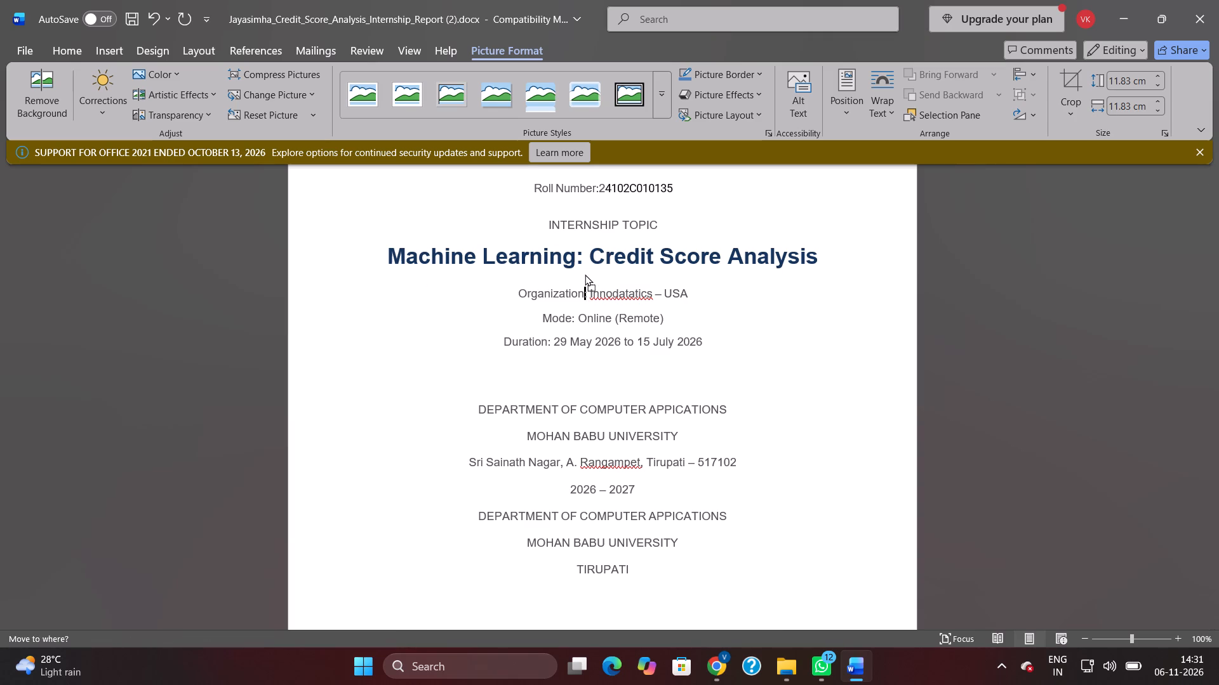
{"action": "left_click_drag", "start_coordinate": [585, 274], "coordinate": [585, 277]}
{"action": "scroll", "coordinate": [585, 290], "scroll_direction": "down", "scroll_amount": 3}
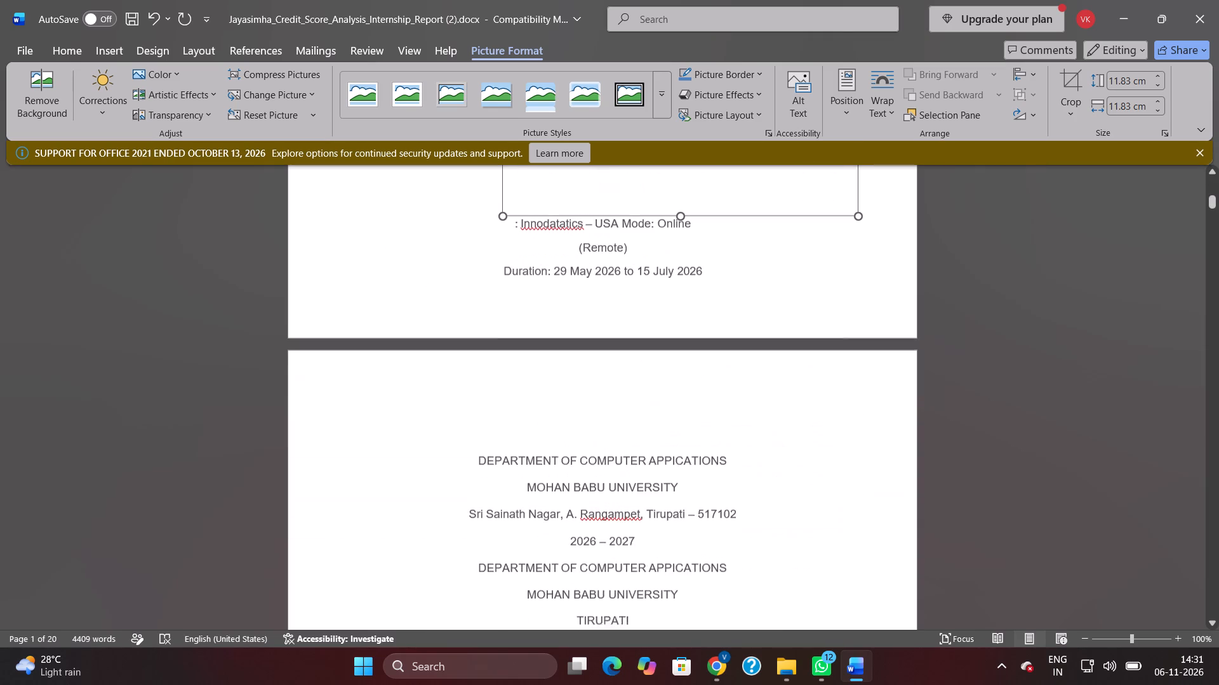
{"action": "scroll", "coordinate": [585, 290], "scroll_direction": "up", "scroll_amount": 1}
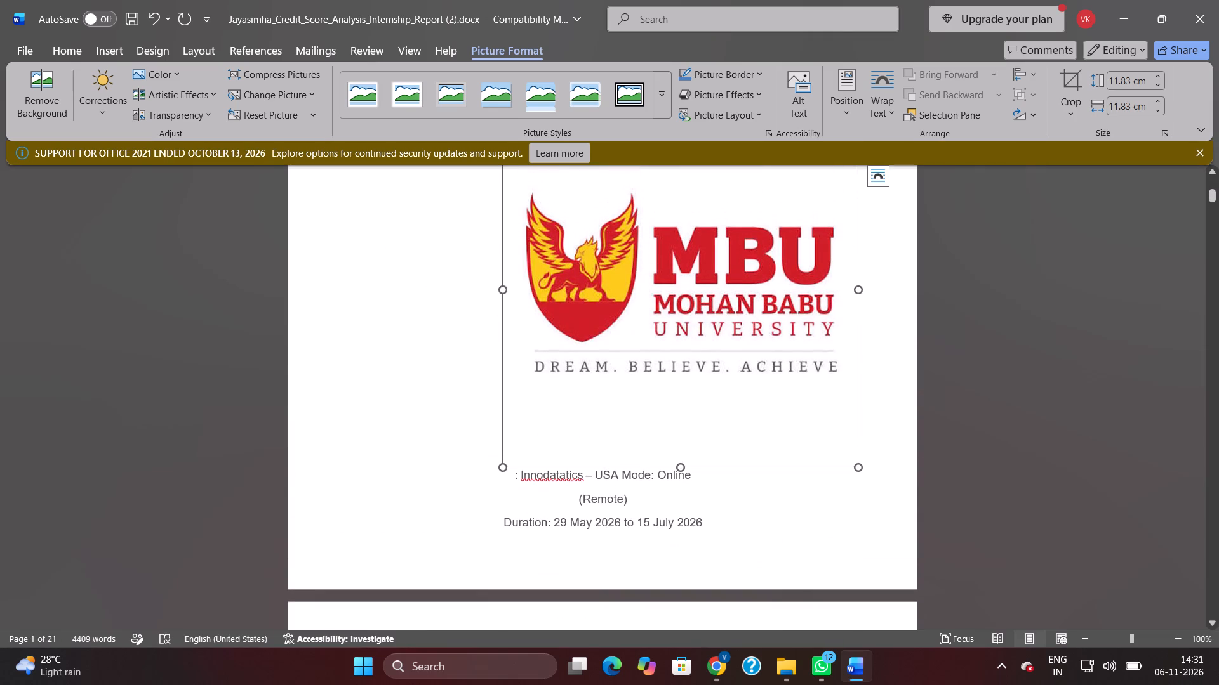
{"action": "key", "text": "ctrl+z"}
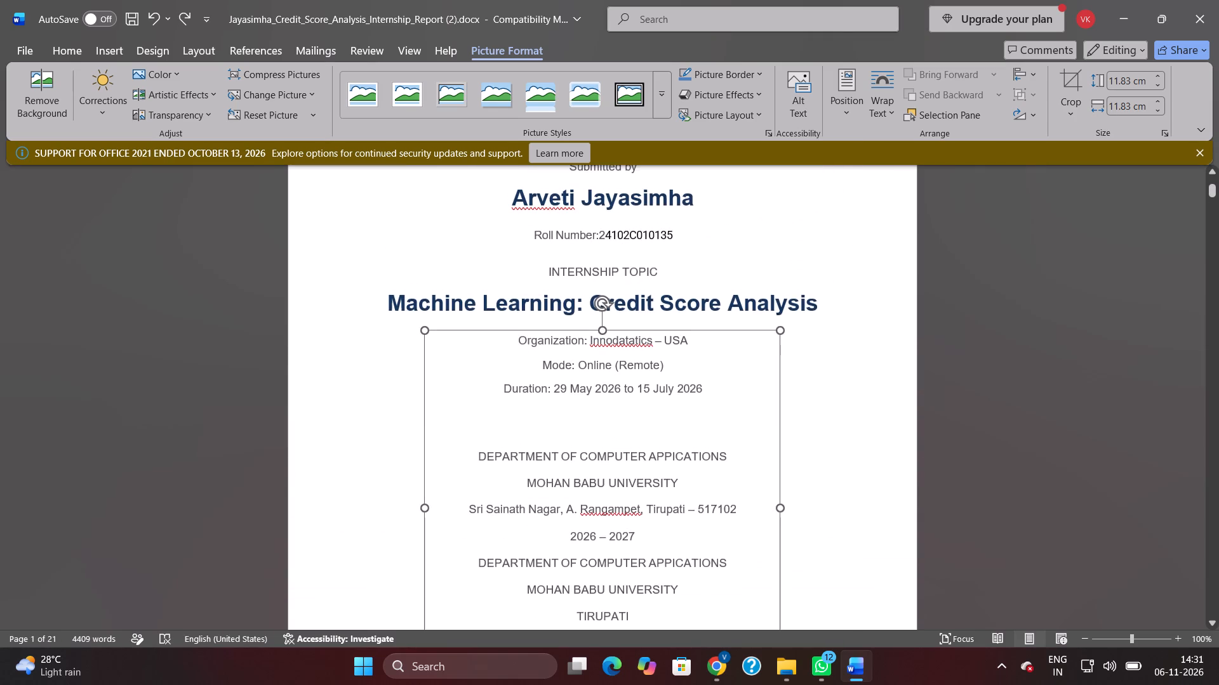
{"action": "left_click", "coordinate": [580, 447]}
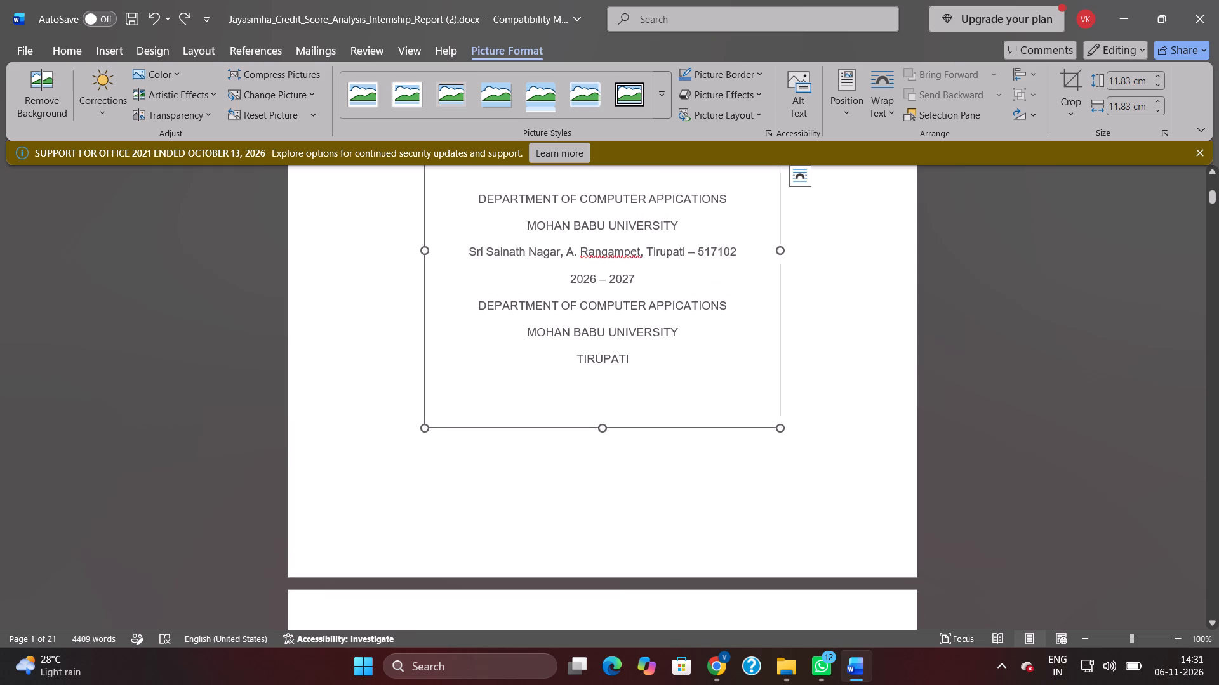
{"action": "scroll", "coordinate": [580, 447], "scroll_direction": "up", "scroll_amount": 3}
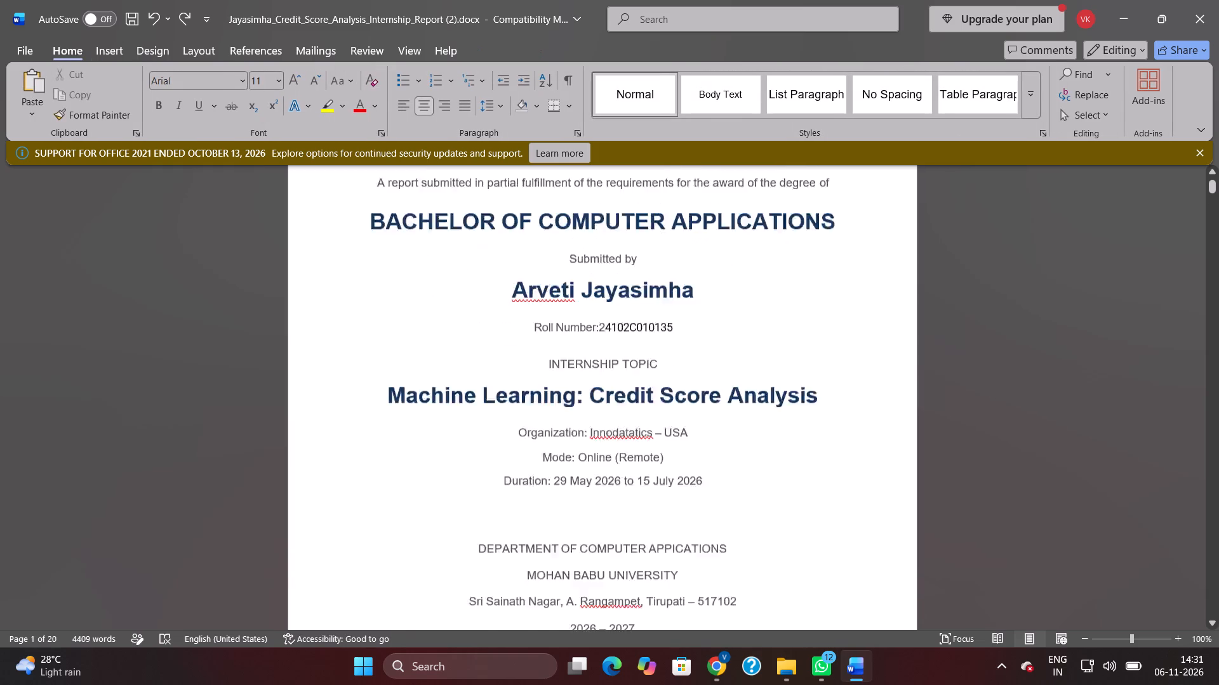
Review the cover page from the INTERNSHIP REPORT title down to the TIRUPATI line.
{"action": "scroll", "coordinate": [580, 447], "scroll_direction": "up", "scroll_amount": 2}
{"action": "scroll", "coordinate": [580, 447], "scroll_direction": "down", "scroll_amount": 2}
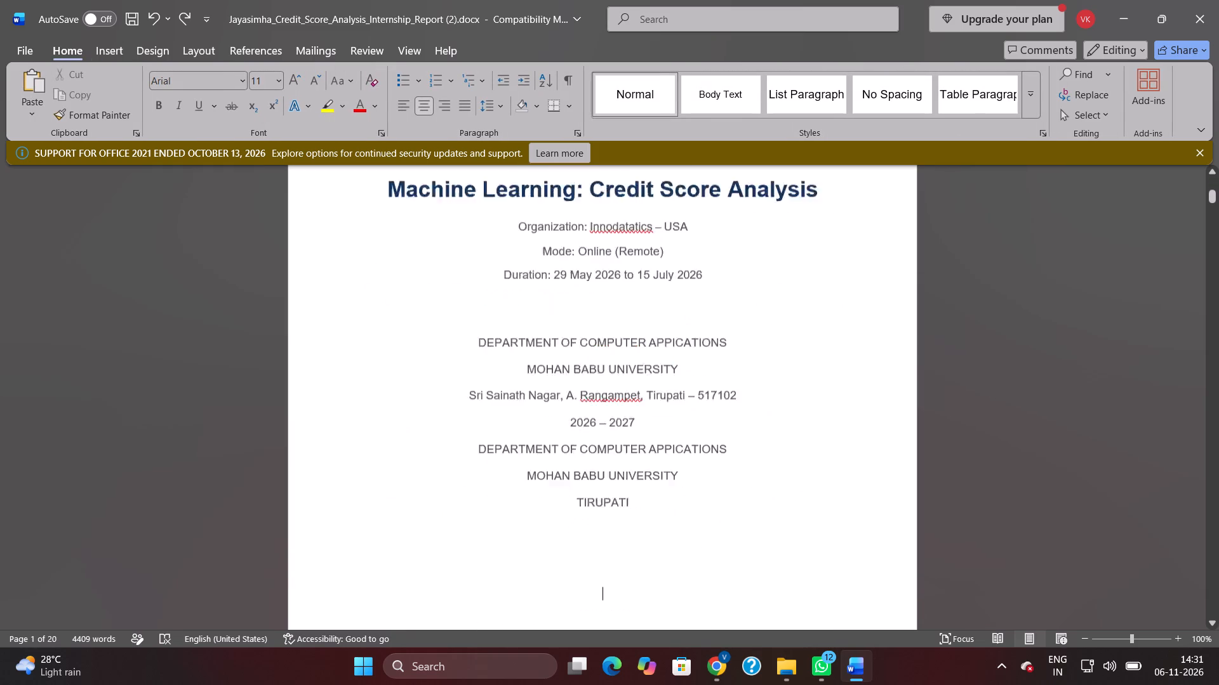
{"action": "scroll", "coordinate": [580, 447], "scroll_direction": "down", "scroll_amount": 1}
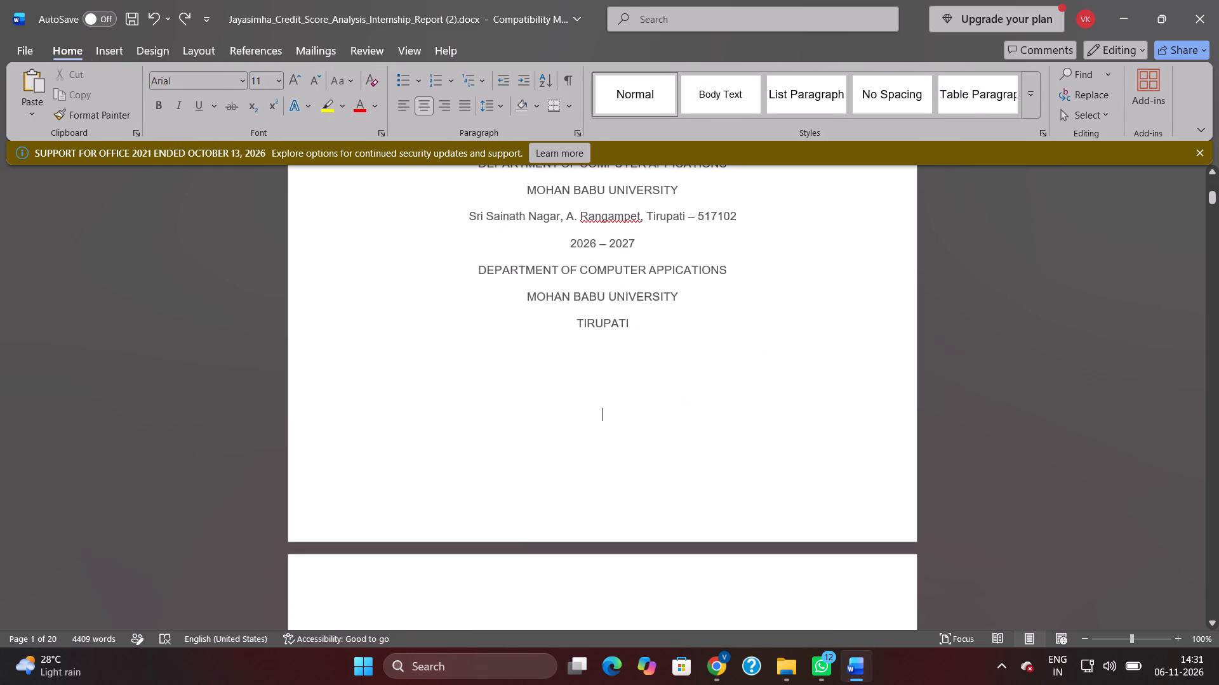
{"action": "left_click", "coordinate": [589, 353]}
{"action": "left_click", "coordinate": [572, 320]}
{"action": "scroll", "coordinate": [572, 320], "scroll_direction": "up", "scroll_amount": 3}
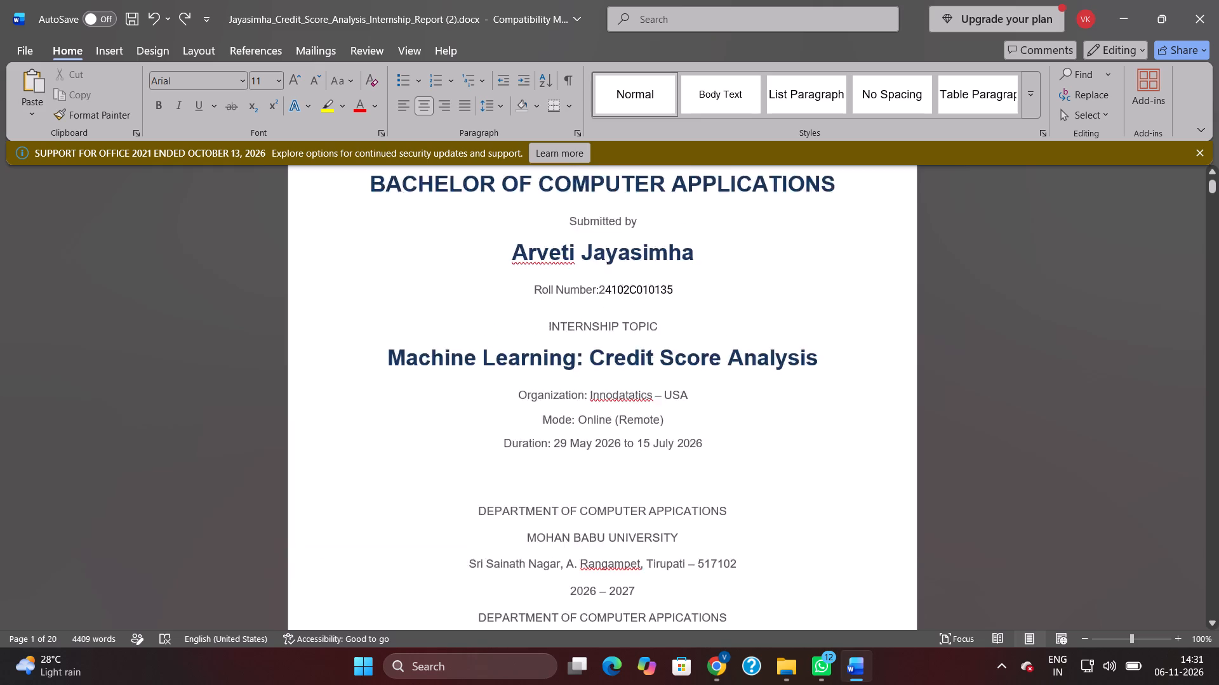
{"action": "left_click", "coordinate": [531, 341]}
{"action": "left_click", "coordinate": [561, 423]}
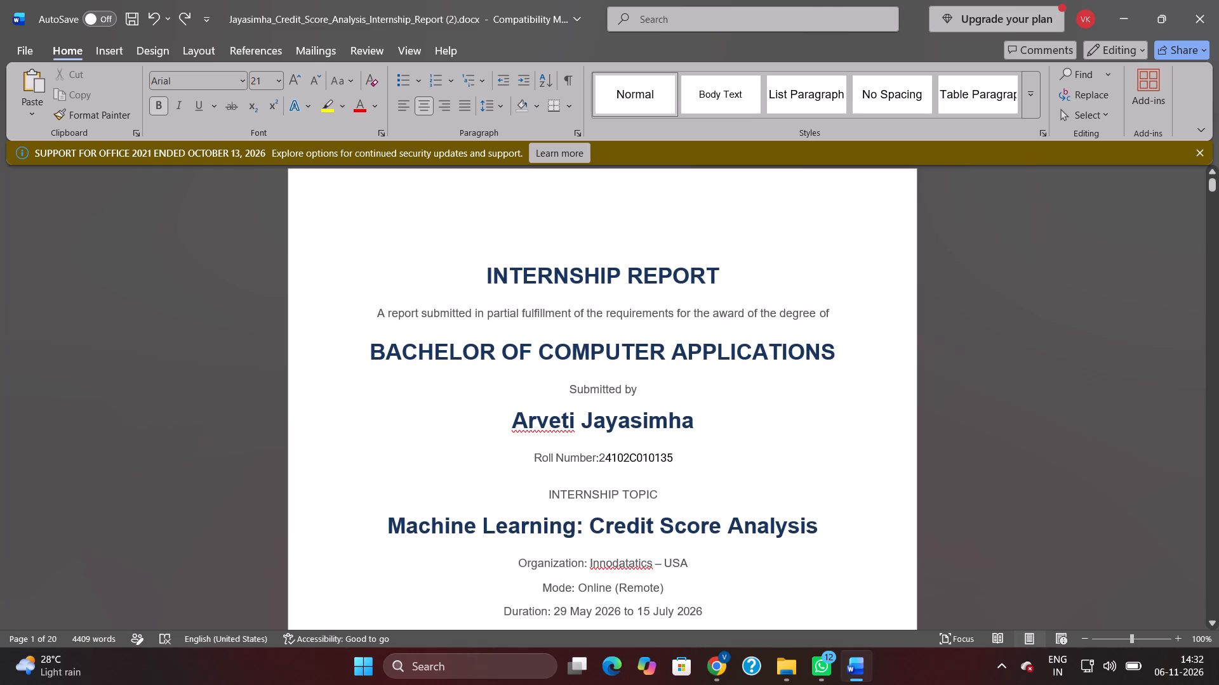
{"action": "left_click", "coordinate": [396, 318]}
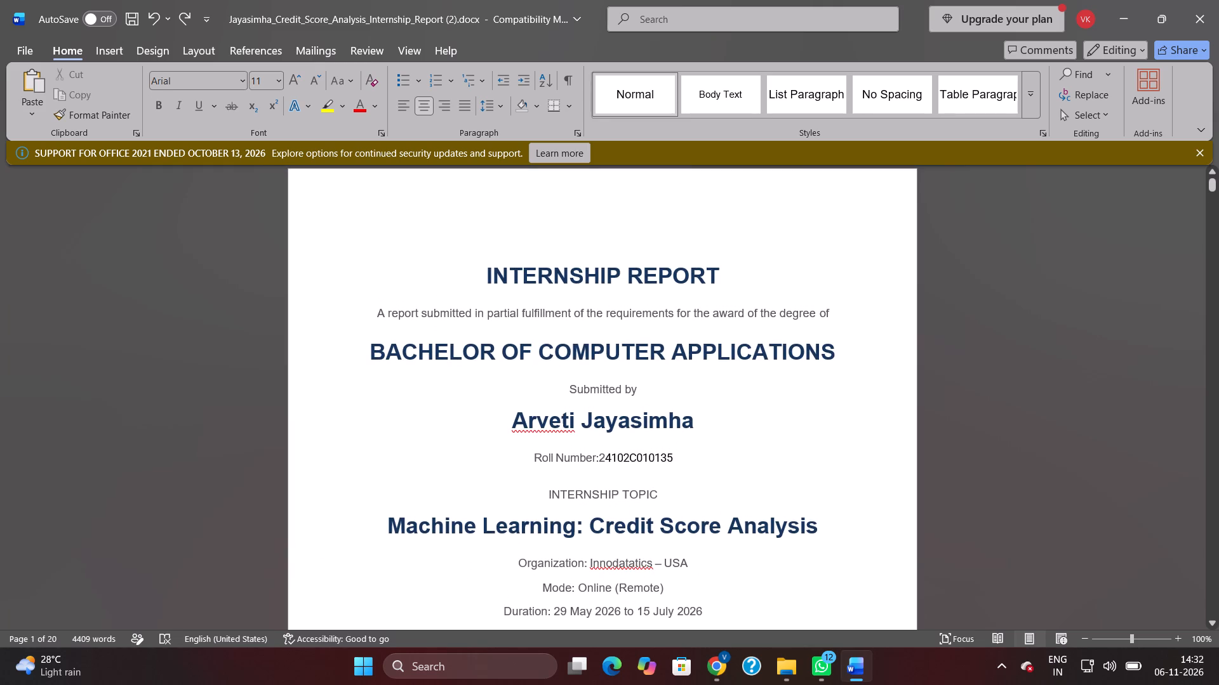
{"action": "left_click", "coordinate": [523, 280]}
{"action": "scroll", "coordinate": [523, 280], "scroll_direction": "down", "scroll_amount": 3}
{"action": "left_click", "coordinate": [562, 337]}
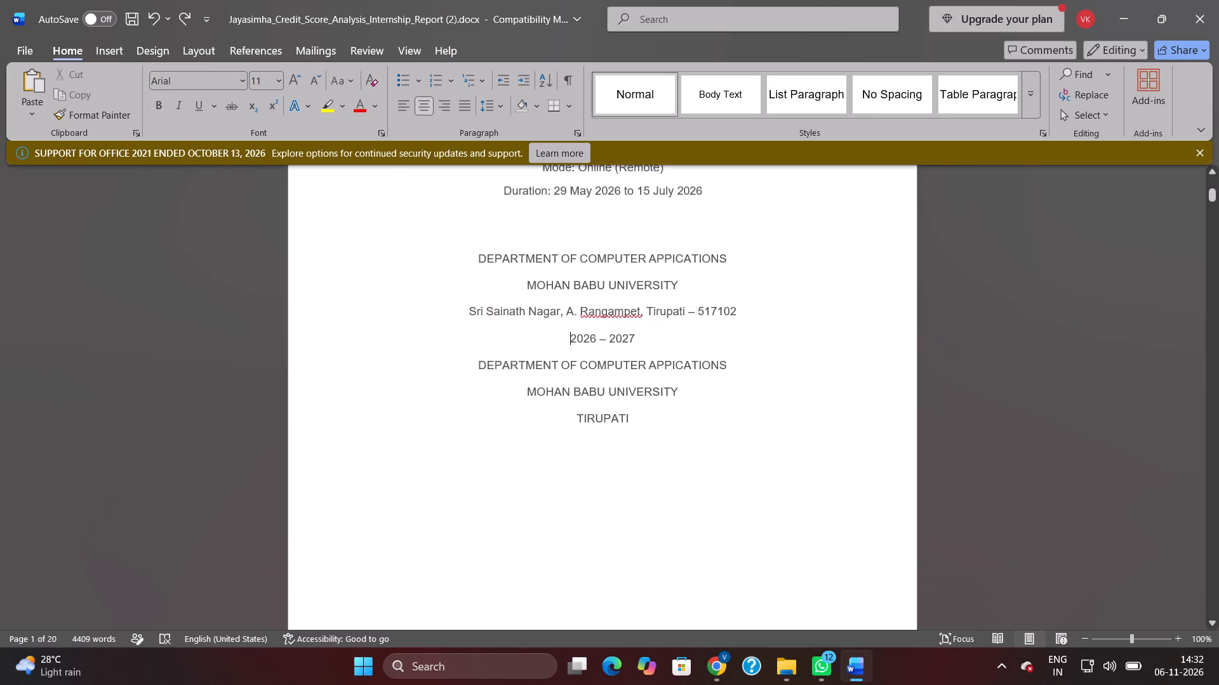
{"action": "left_click", "coordinate": [586, 370]}
Add two blank lines below TIRUPATI on the cover page.
{"action": "left_click", "coordinate": [613, 425]}
{"action": "scroll", "coordinate": [613, 425], "scroll_direction": "down", "scroll_amount": 1}
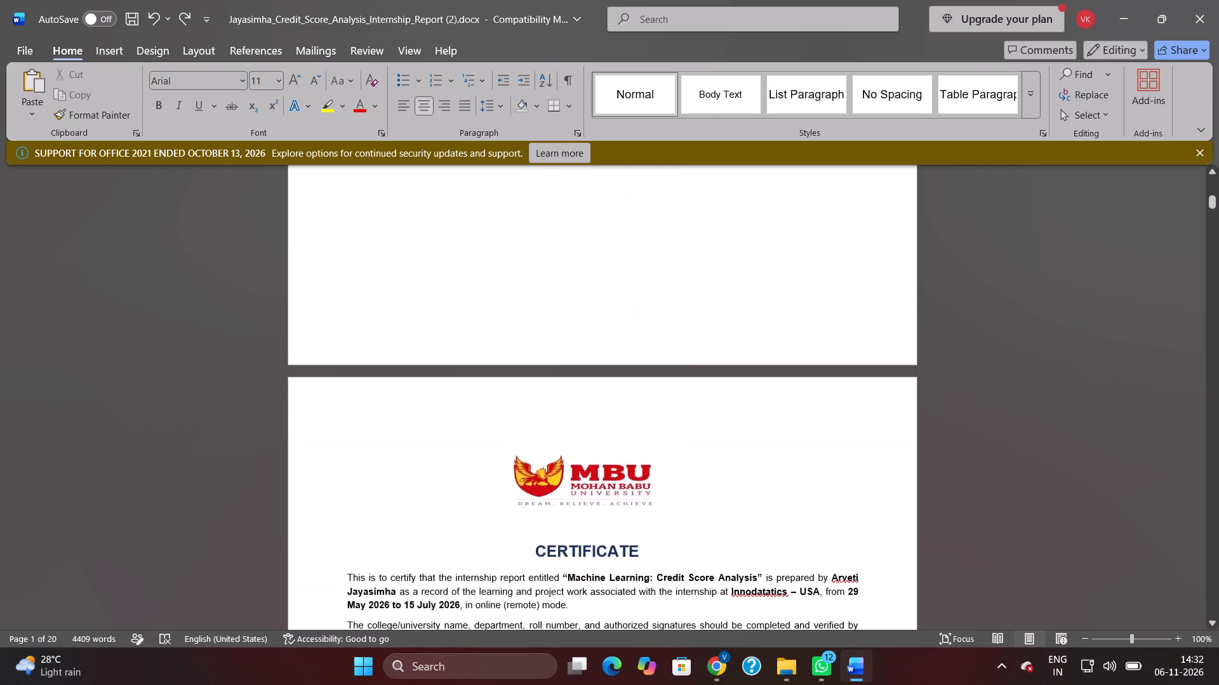
{"action": "scroll", "coordinate": [613, 425], "scroll_direction": "up", "scroll_amount": 1}
{"action": "key", "text": "Return"}
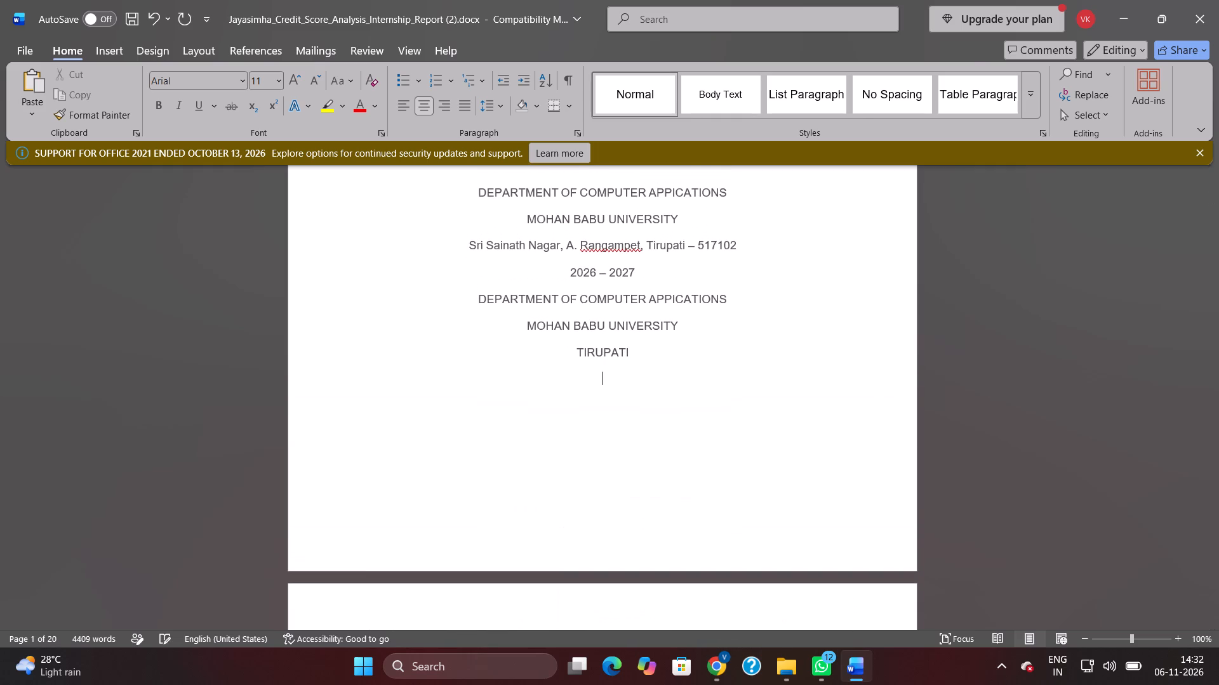
{"action": "key", "text": "Return"}
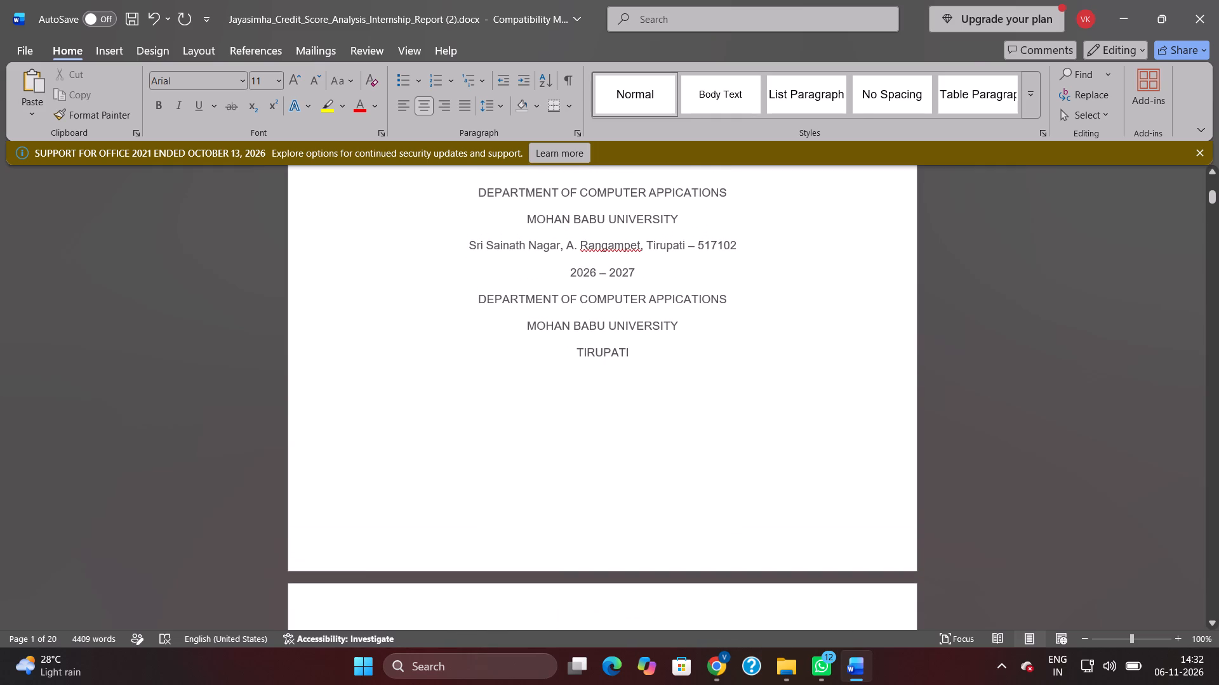
Move the MBU logo from above the CERTIFICATE heading to the blank area below TIRUPATI on the cover page.
{"action": "scroll", "coordinate": [648, 433], "scroll_direction": "down", "scroll_amount": 1}
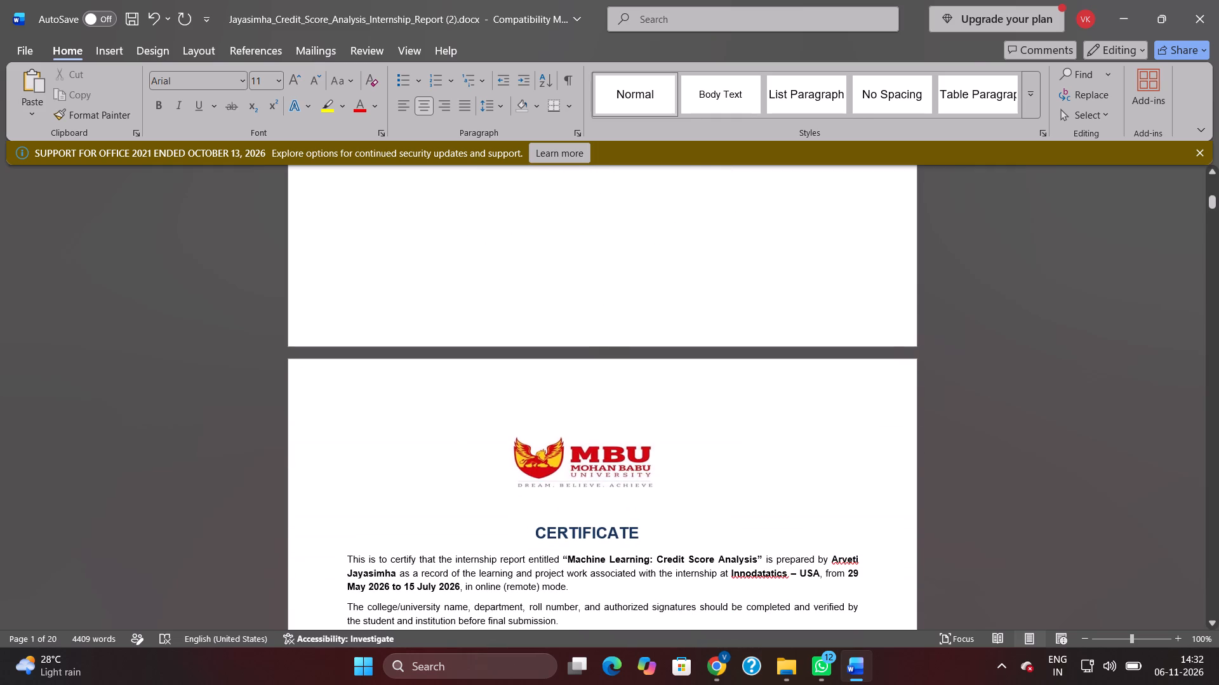
{"action": "left_click", "coordinate": [606, 467]}
{"action": "right_click_drag", "start_coordinate": [603, 467], "coordinate": [609, 312]}
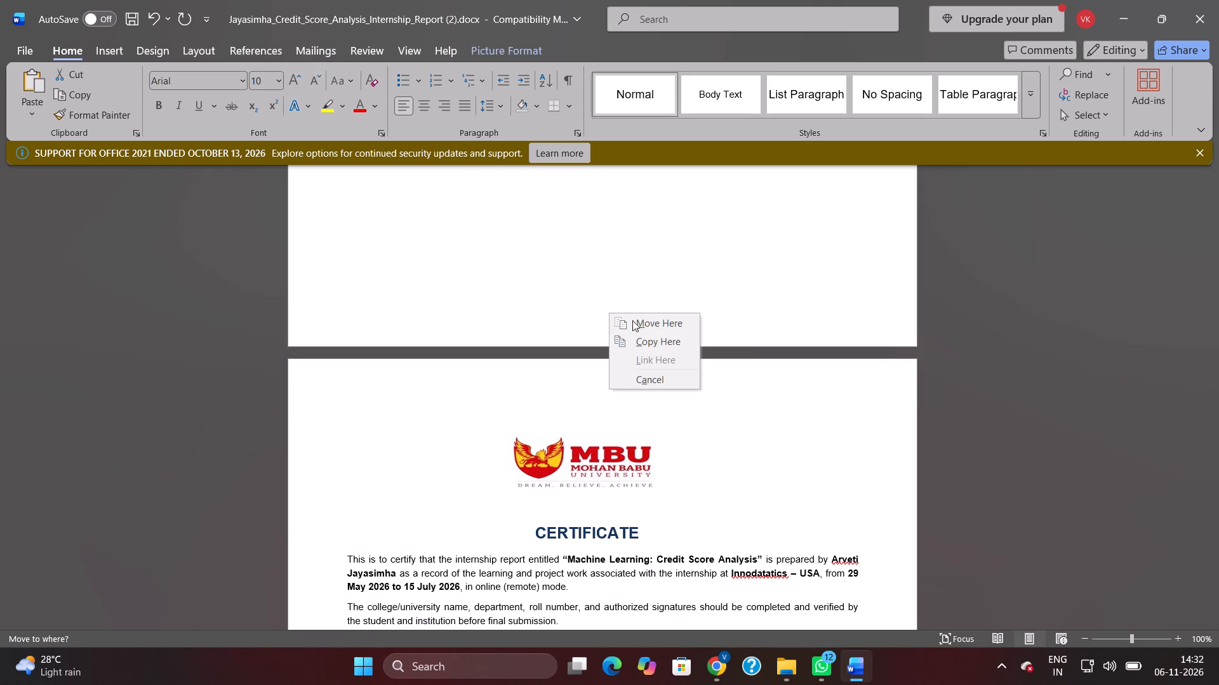
{"action": "left_click", "coordinate": [640, 323]}
{"action": "scroll", "coordinate": [640, 323], "scroll_direction": "up", "scroll_amount": 1}
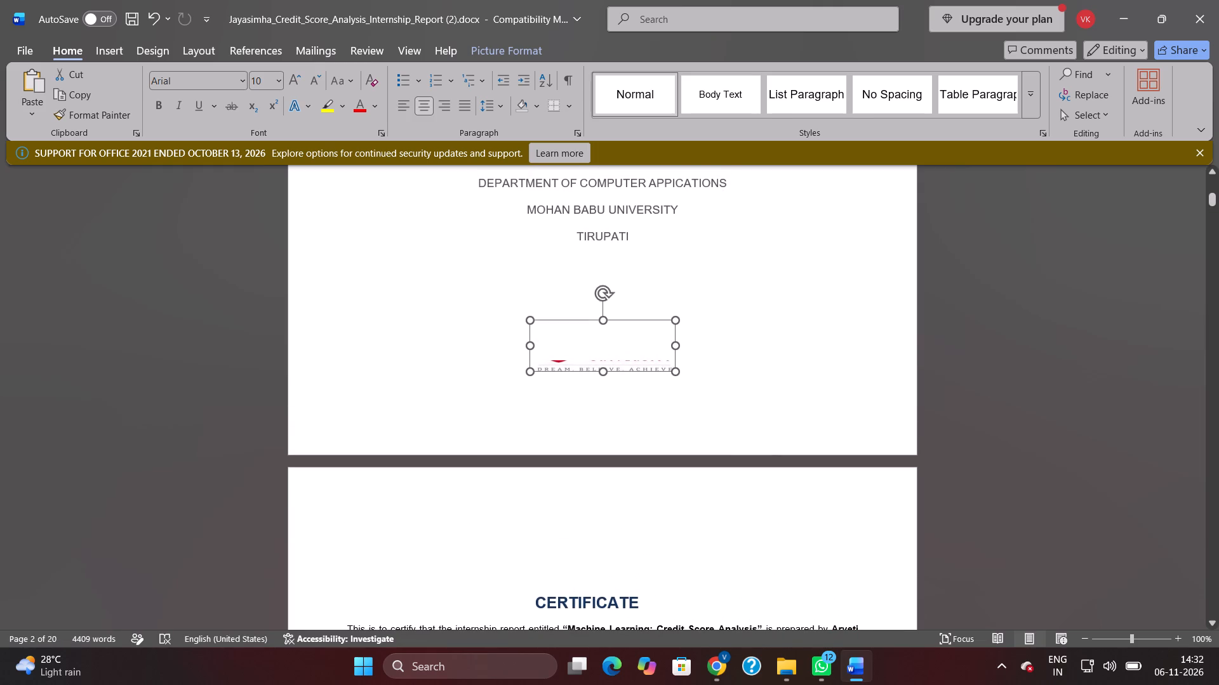
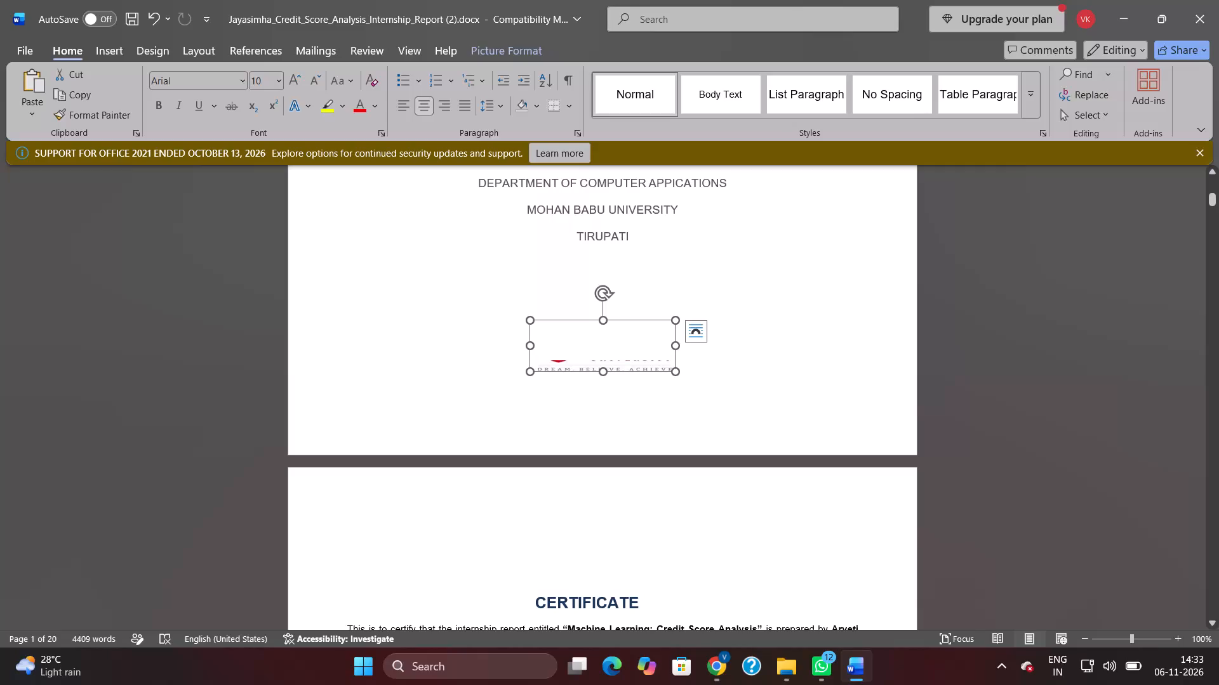
Set the MBU logo below TIRUPATI on the cover page to the In Front of Text wrapping.
{"action": "left_click", "coordinate": [625, 365]}
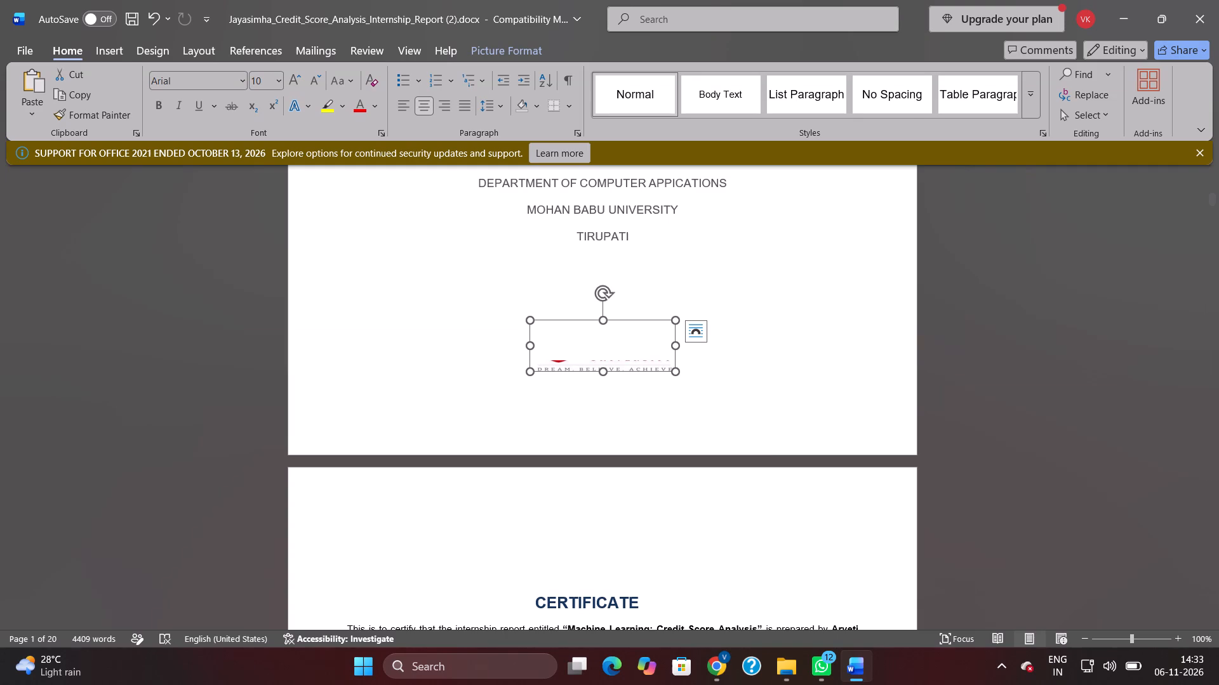
{"action": "left_click", "coordinate": [697, 333]}
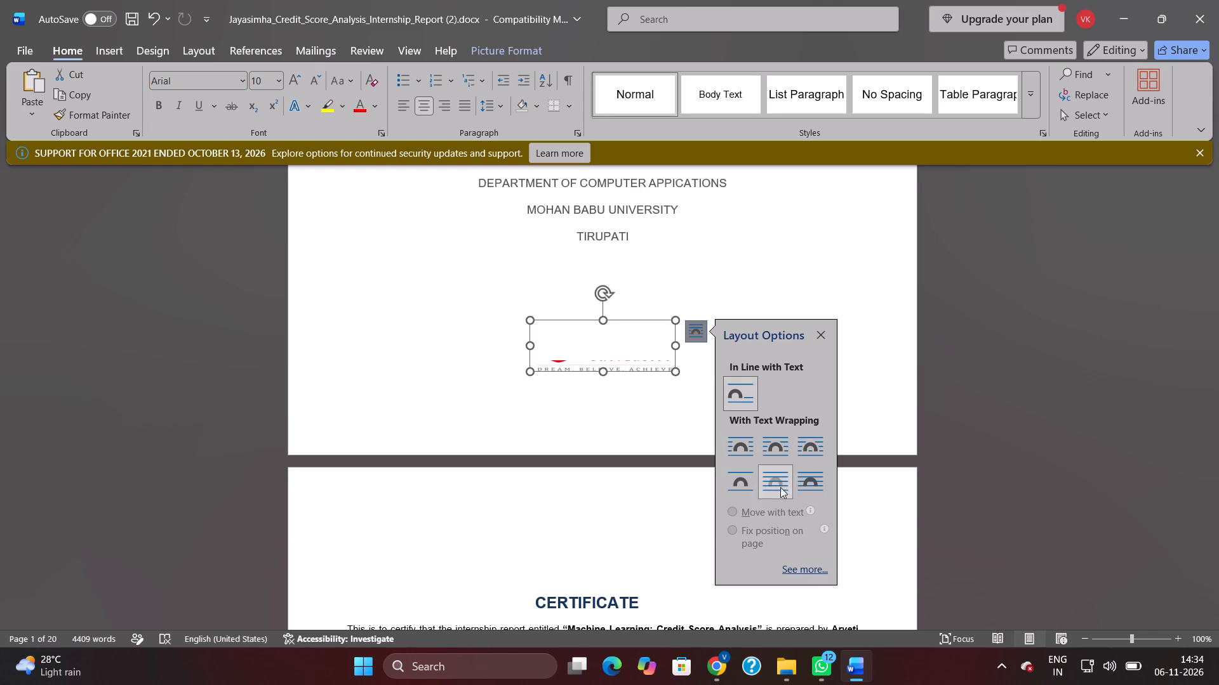
{"action": "left_click", "coordinate": [811, 486]}
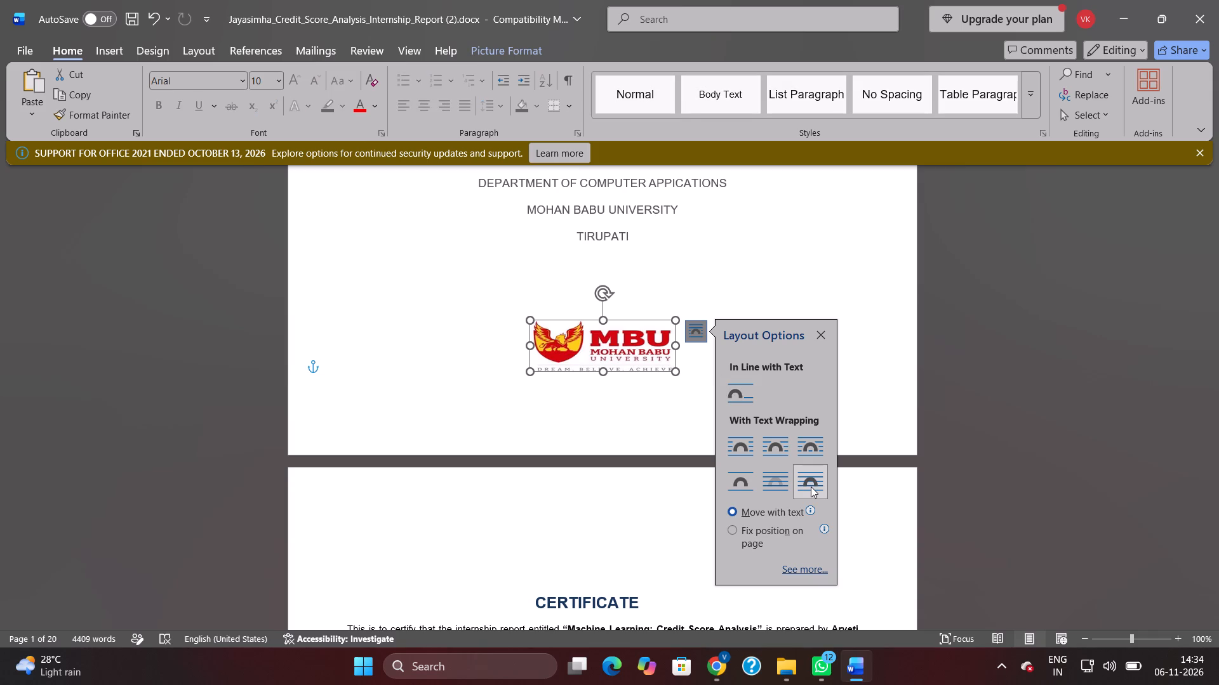
{"action": "left_click", "coordinate": [925, 456]}
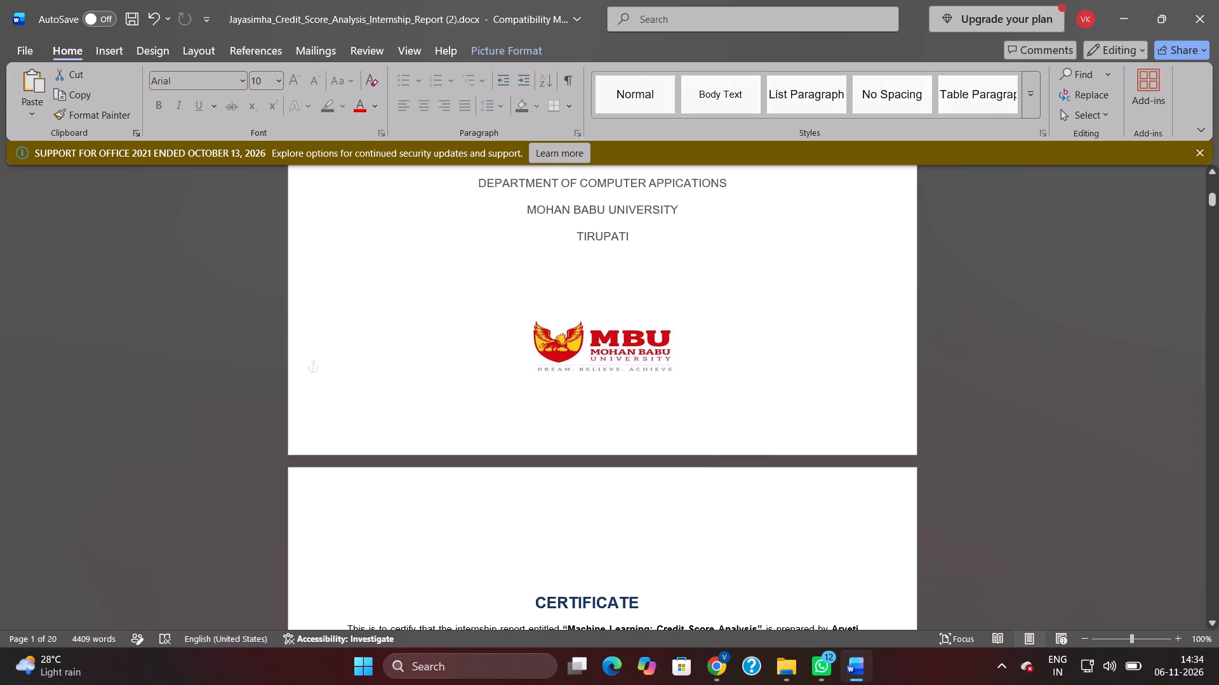
Add one blank line between TIRUPATI and the MBU logo on the cover page.
{"action": "scroll", "coordinate": [760, 394], "scroll_direction": "up", "scroll_amount": 1}
{"action": "left_click", "coordinate": [512, 409]}
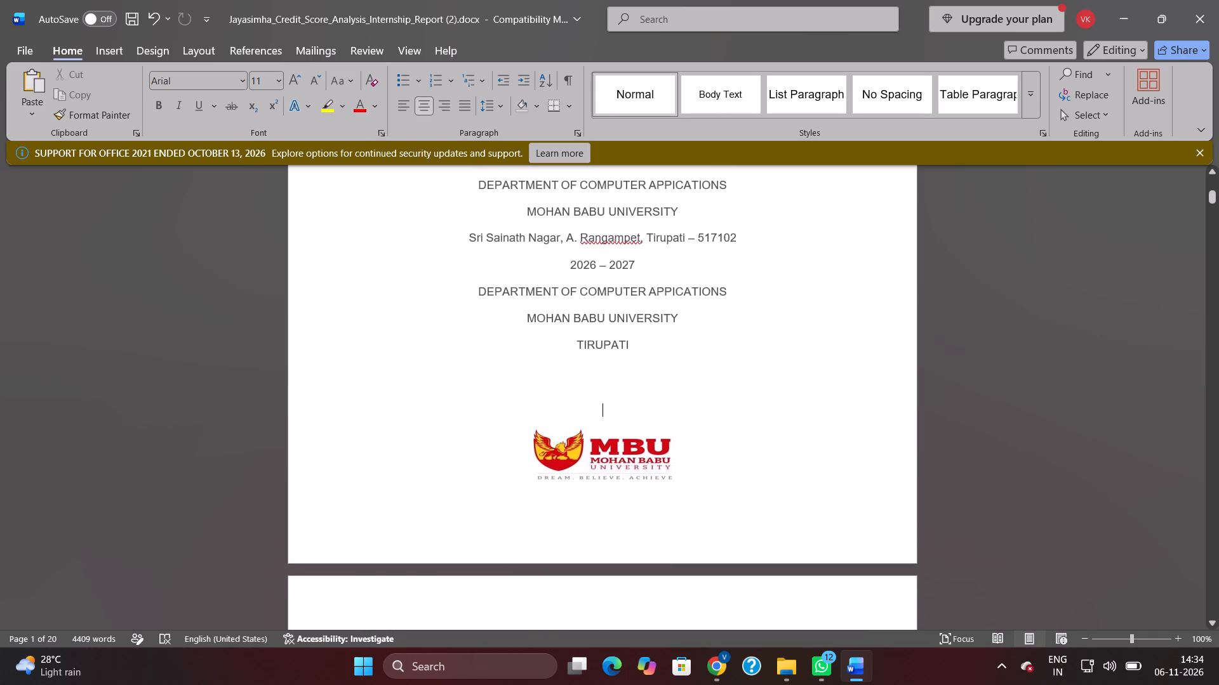
{"action": "scroll", "coordinate": [522, 418], "scroll_direction": "down", "scroll_amount": 1}
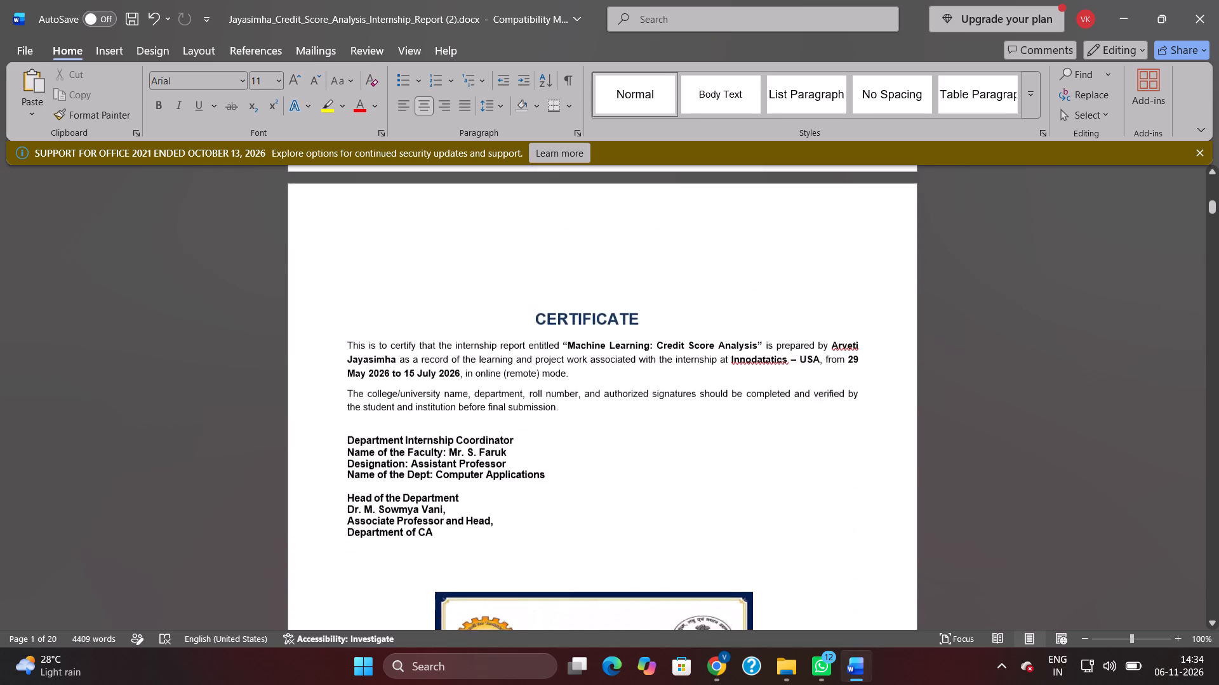
{"action": "scroll", "coordinate": [522, 418], "scroll_direction": "down", "scroll_amount": 1}
{"action": "scroll", "coordinate": [522, 418], "scroll_direction": "up", "scroll_amount": 3}
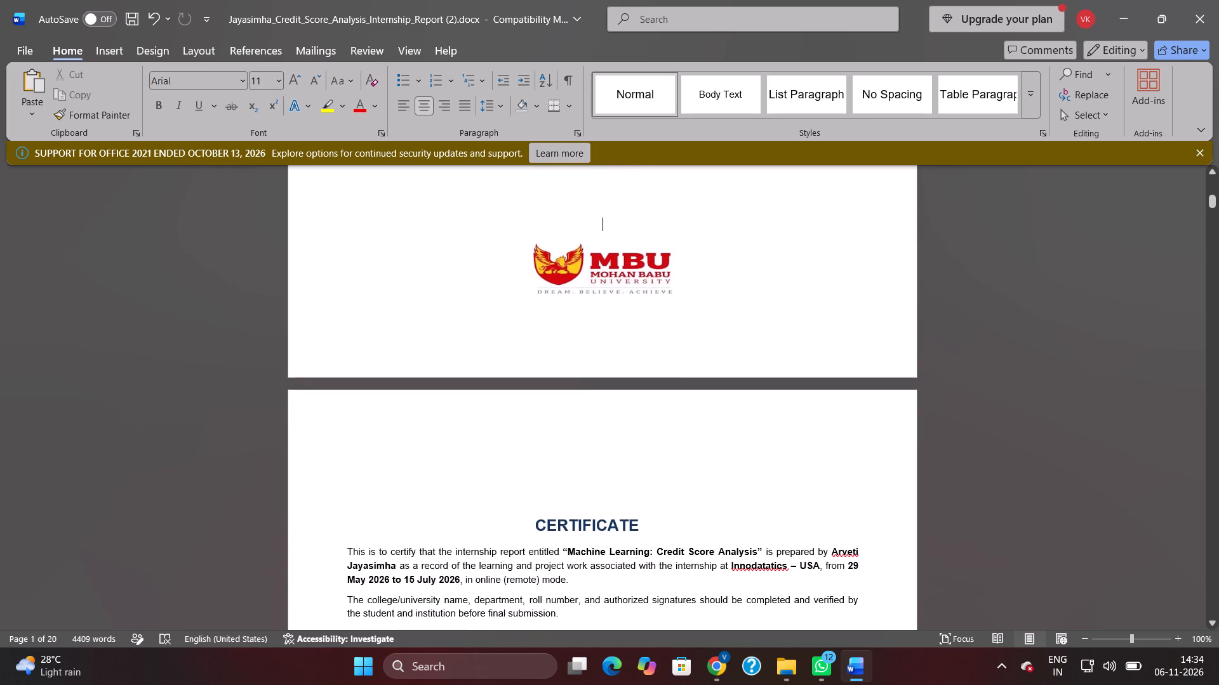
{"action": "scroll", "coordinate": [522, 418], "scroll_direction": "up", "scroll_amount": 1}
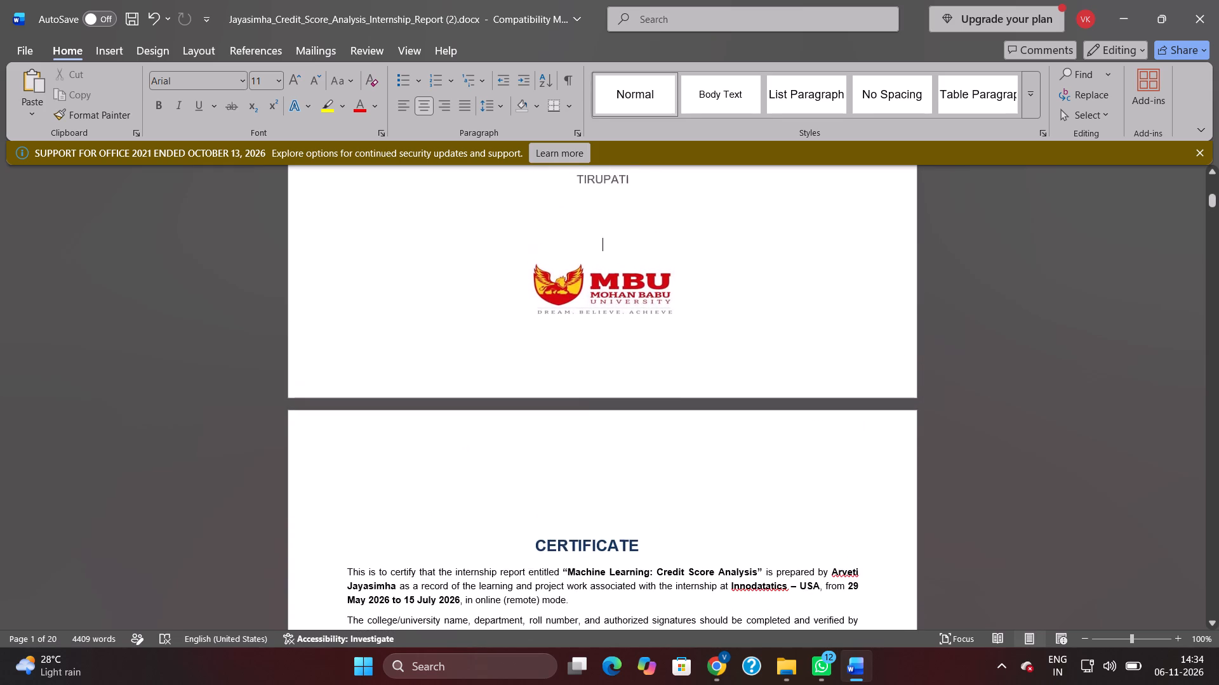
{"action": "scroll", "coordinate": [522, 418], "scroll_direction": "up", "scroll_amount": 1}
{"action": "key", "text": "Return"}
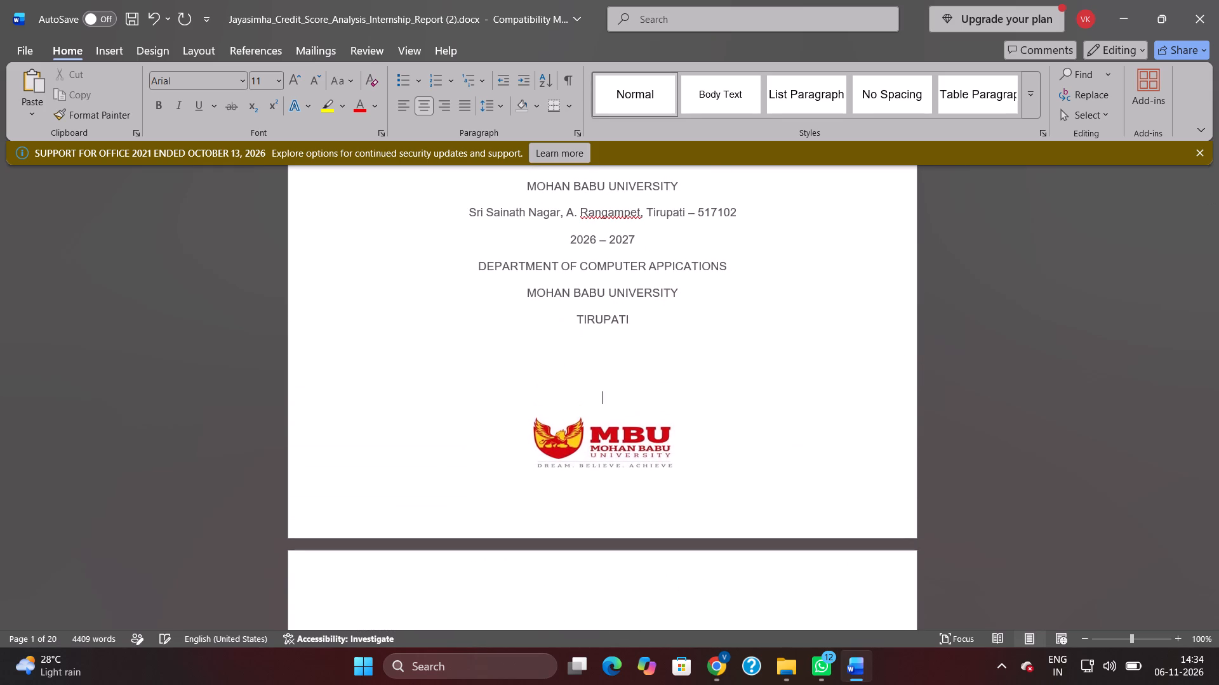
Insert three blank lines between the Duration line and the first DEPARTMENT OF COMPUTER APPICATIONS line on the cover page.
{"action": "scroll", "coordinate": [522, 418], "scroll_direction": "up", "scroll_amount": 4}
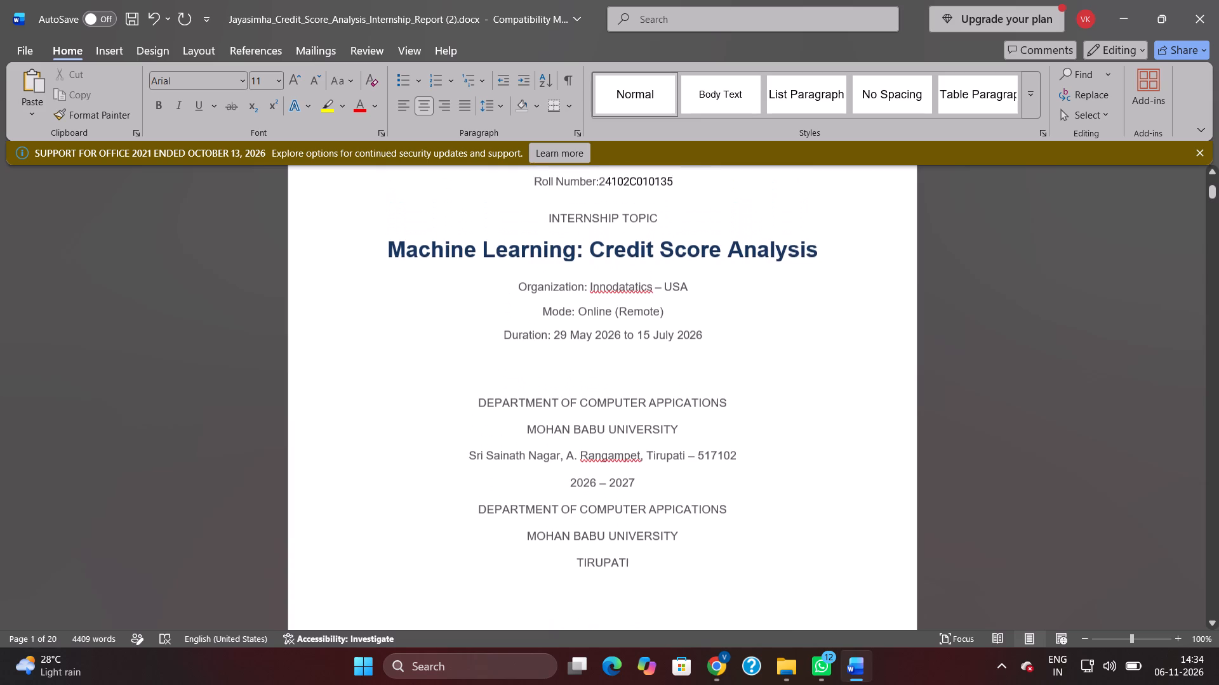
{"action": "scroll", "coordinate": [522, 418], "scroll_direction": "up", "scroll_amount": 1}
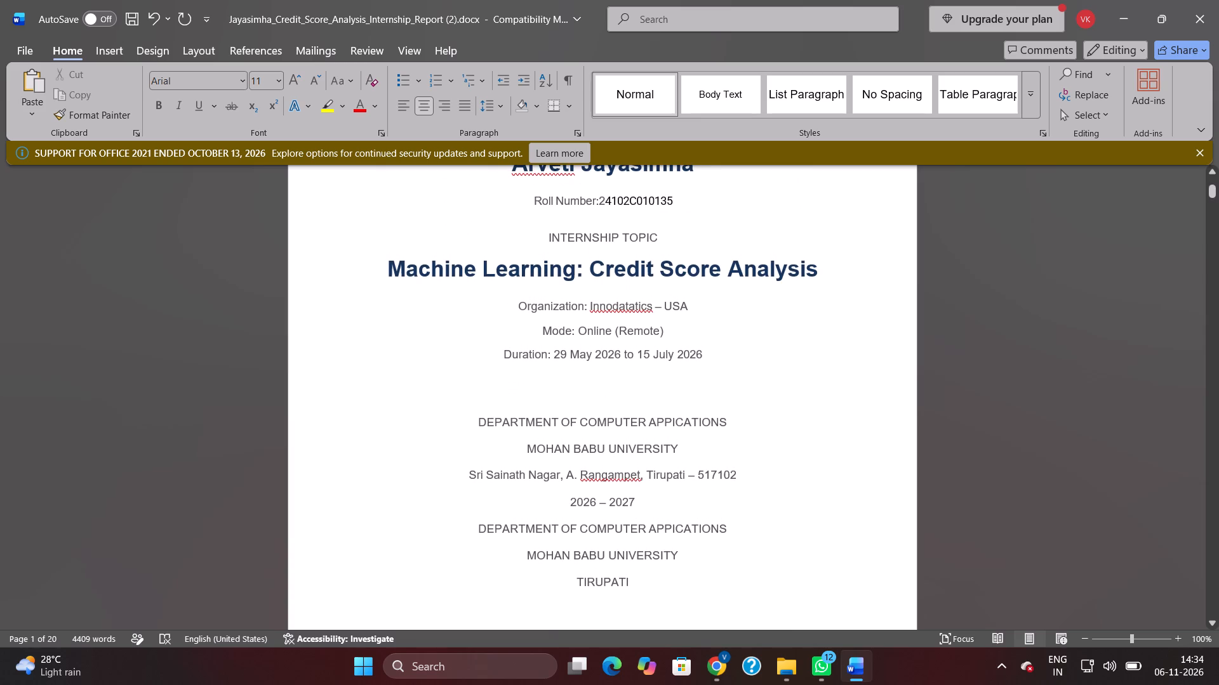
{"action": "left_click", "coordinate": [562, 390]}
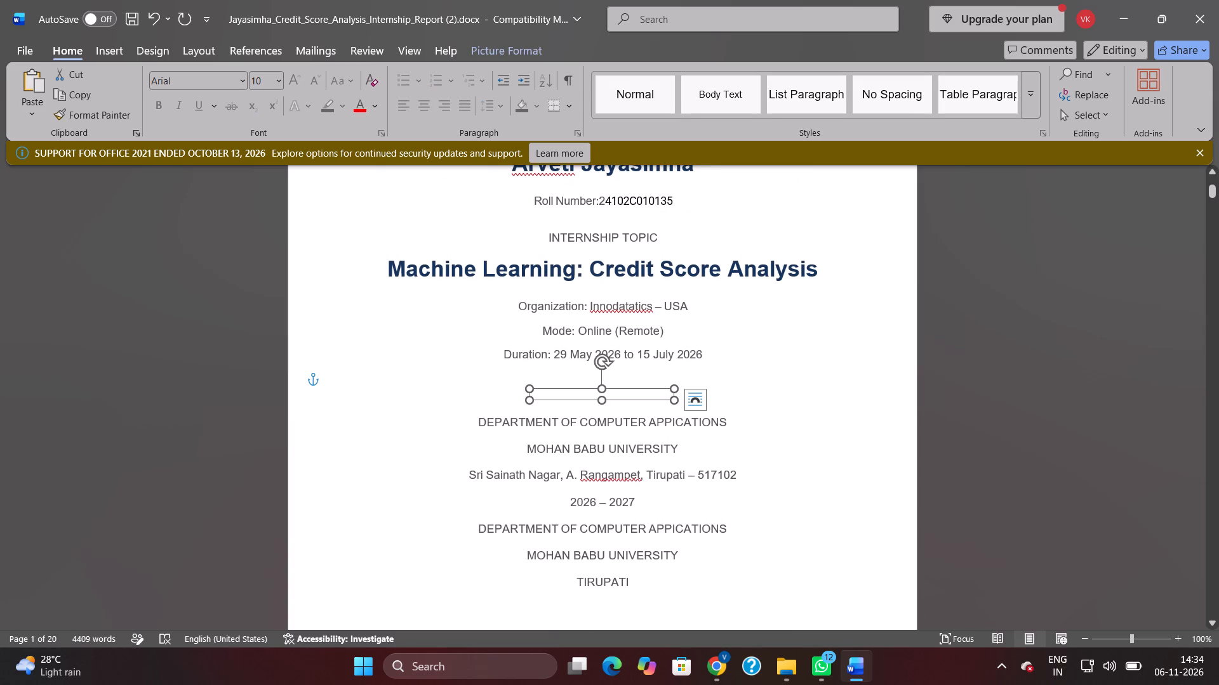
{"action": "scroll", "coordinate": [593, 482], "scroll_direction": "down", "scroll_amount": 1}
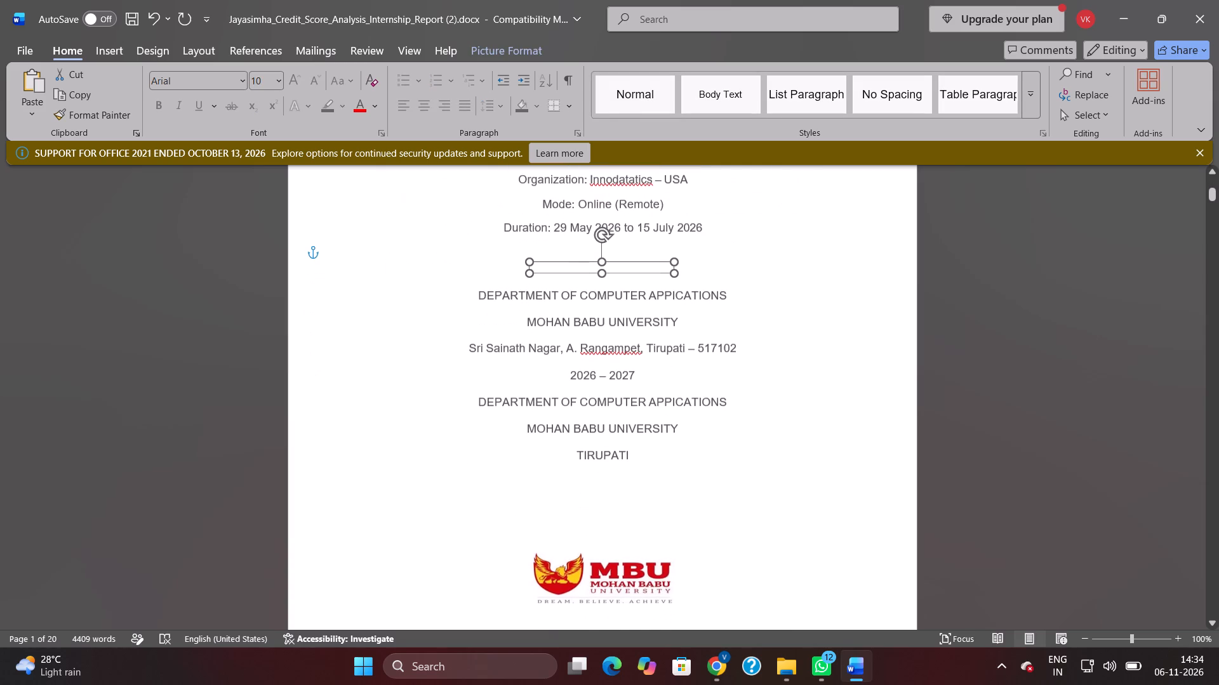
{"action": "left_click", "coordinate": [470, 273]}
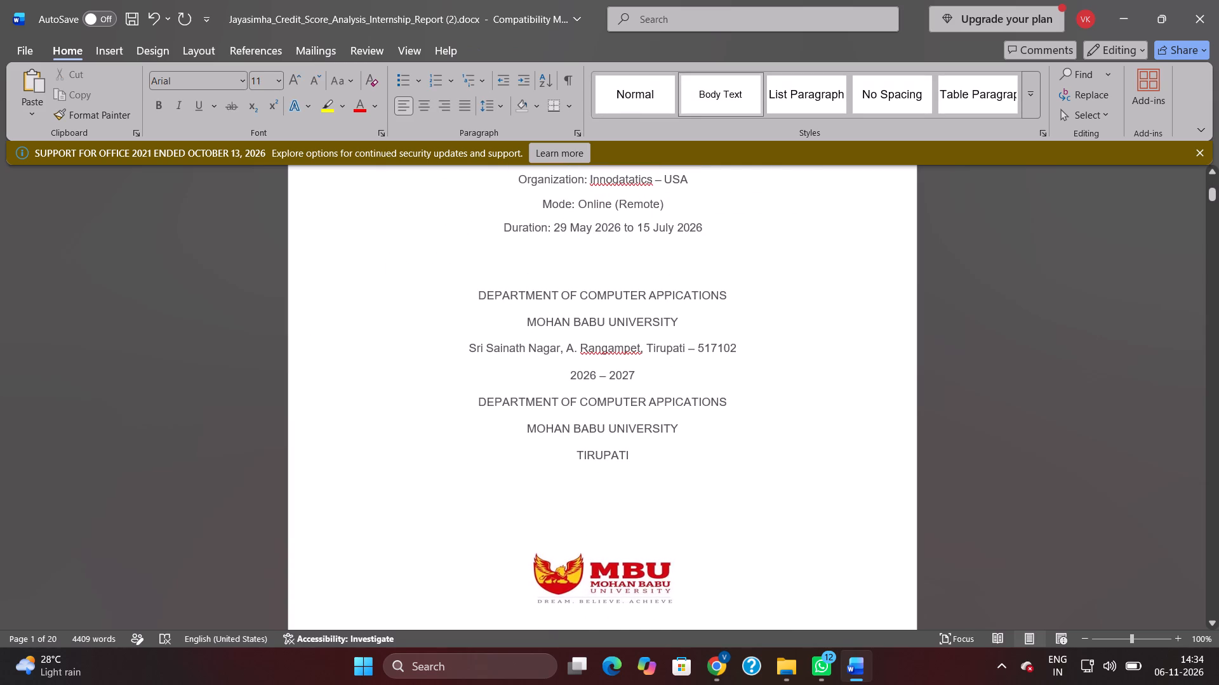
{"action": "key", "text": "Return"}
{"action": "key", "text": "Return"}
{"action": "key", "text": "Return"}
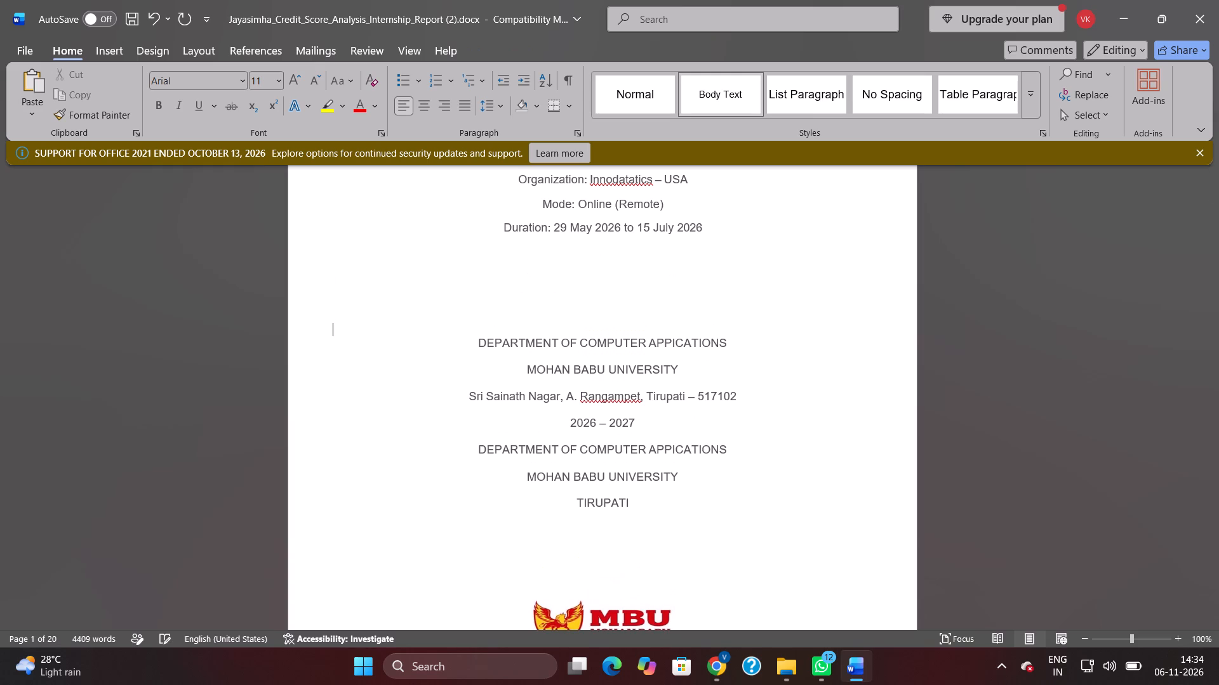
Move the MBU logo from below TIRUPATI to the blank space under the Duration line, roughly centred above the department line.
{"action": "scroll", "coordinate": [470, 273], "scroll_direction": "down", "scroll_amount": 1}
{"action": "left_click", "coordinate": [636, 490]}
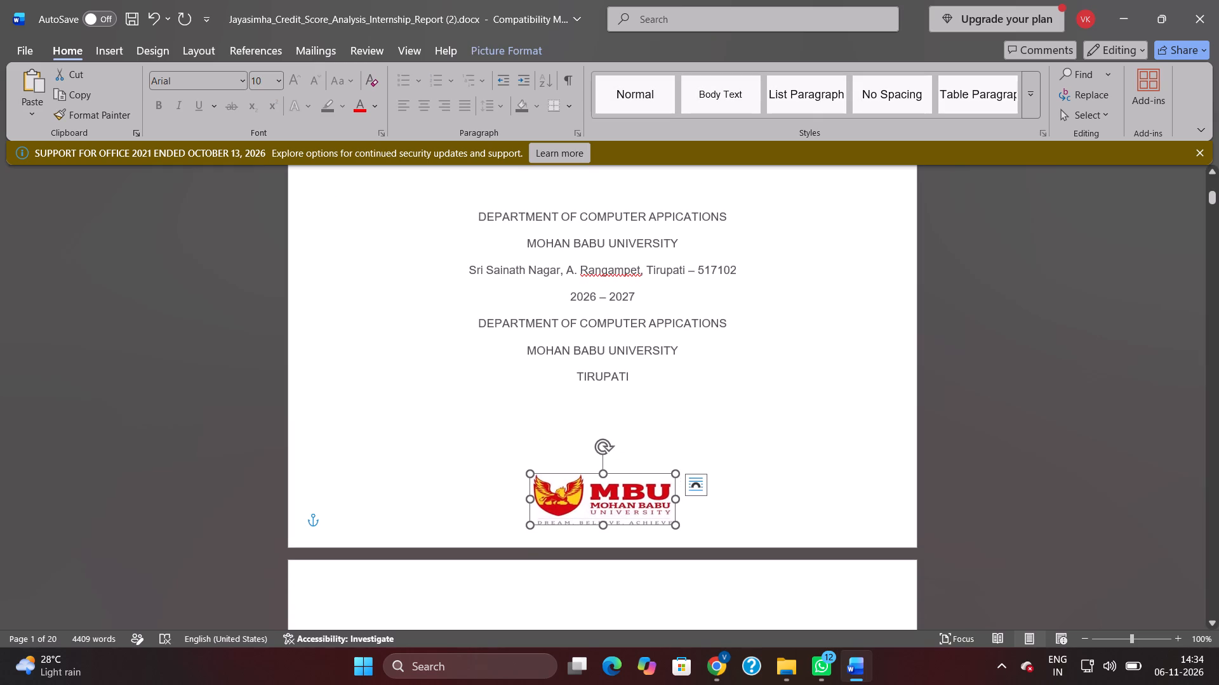
{"action": "scroll", "coordinate": [626, 493], "scroll_direction": "up", "scroll_amount": 1}
{"action": "right_click_drag", "start_coordinate": [620, 516], "coordinate": [614, 199]}
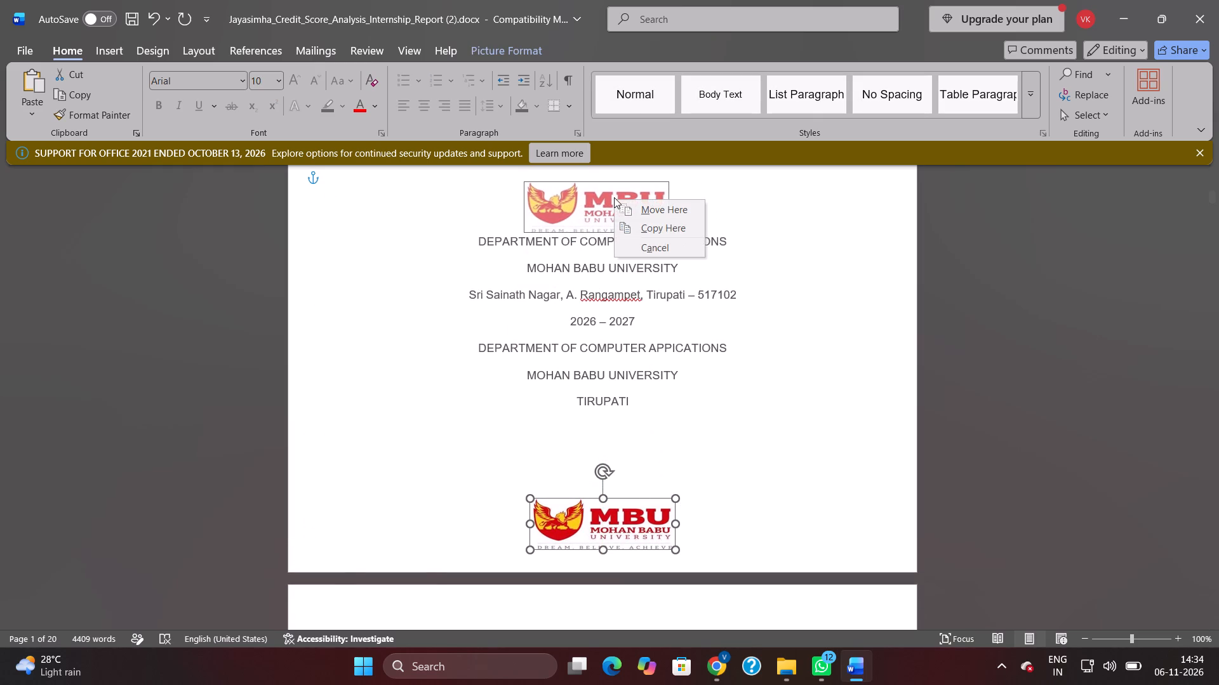
{"action": "left_click", "coordinate": [633, 202]}
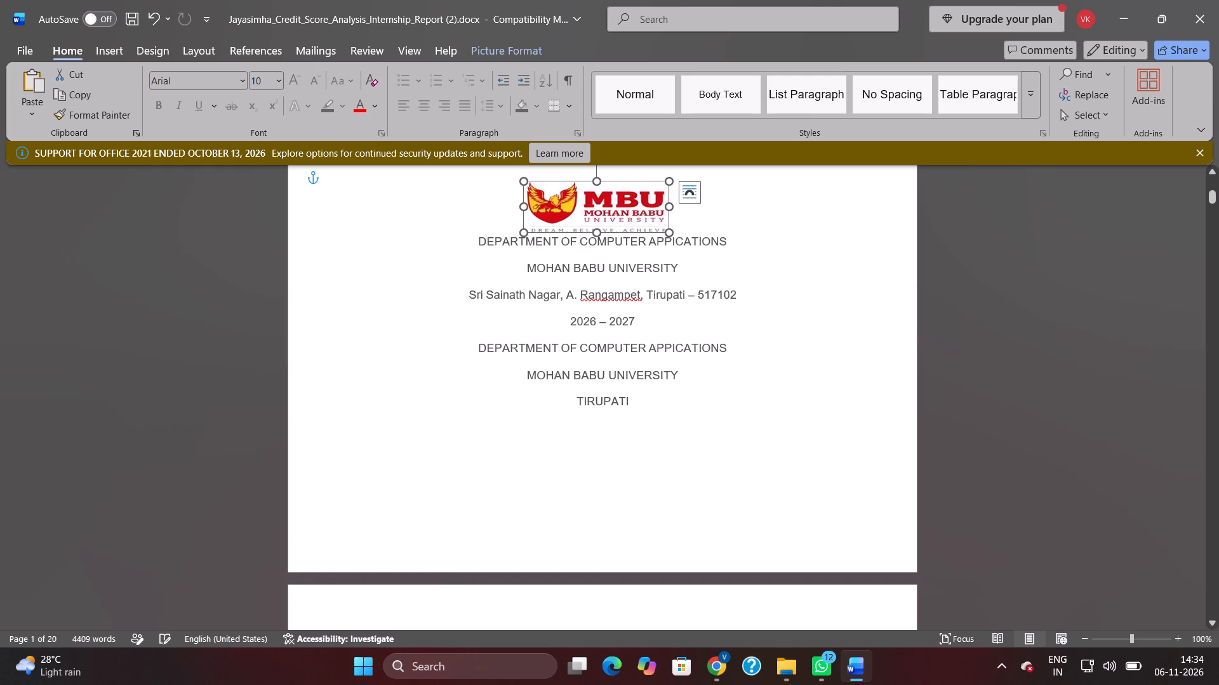
{"action": "scroll", "coordinate": [633, 322], "scroll_direction": "up", "scroll_amount": 1}
{"action": "left_click_drag", "start_coordinate": [615, 410], "coordinate": [615, 409]}
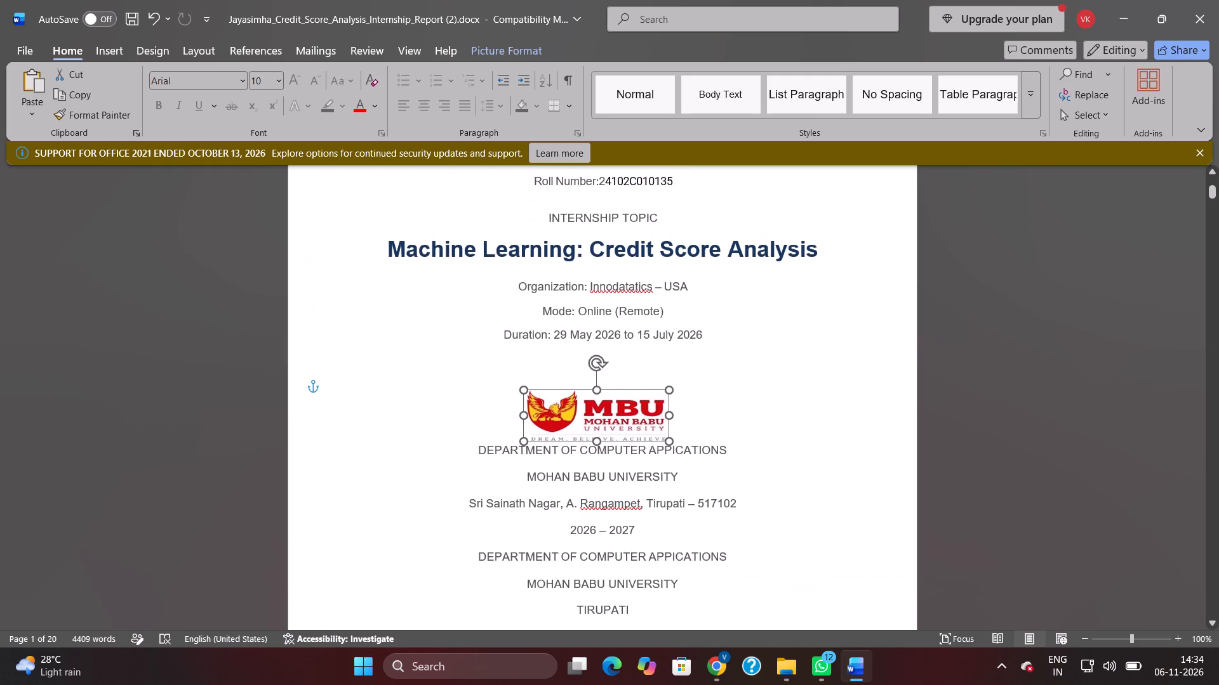
{"action": "left_click_drag", "start_coordinate": [615, 409], "coordinate": [613, 381]}
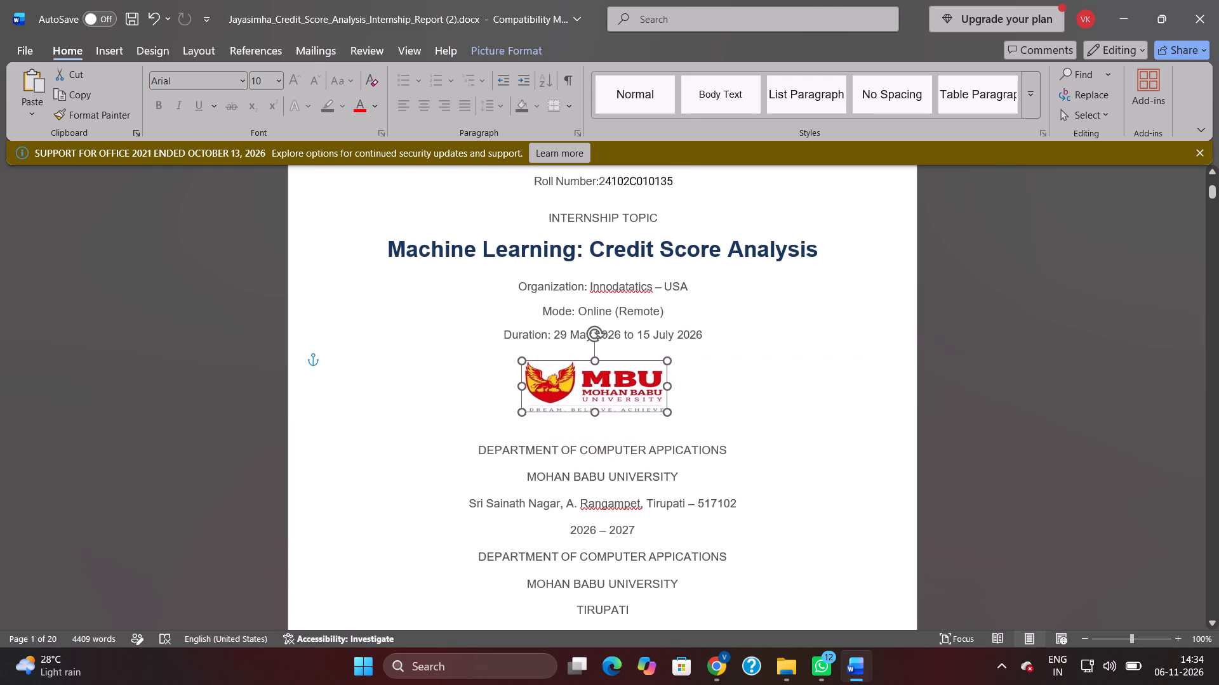
{"action": "left_click_drag", "start_coordinate": [613, 381], "coordinate": [618, 389]}
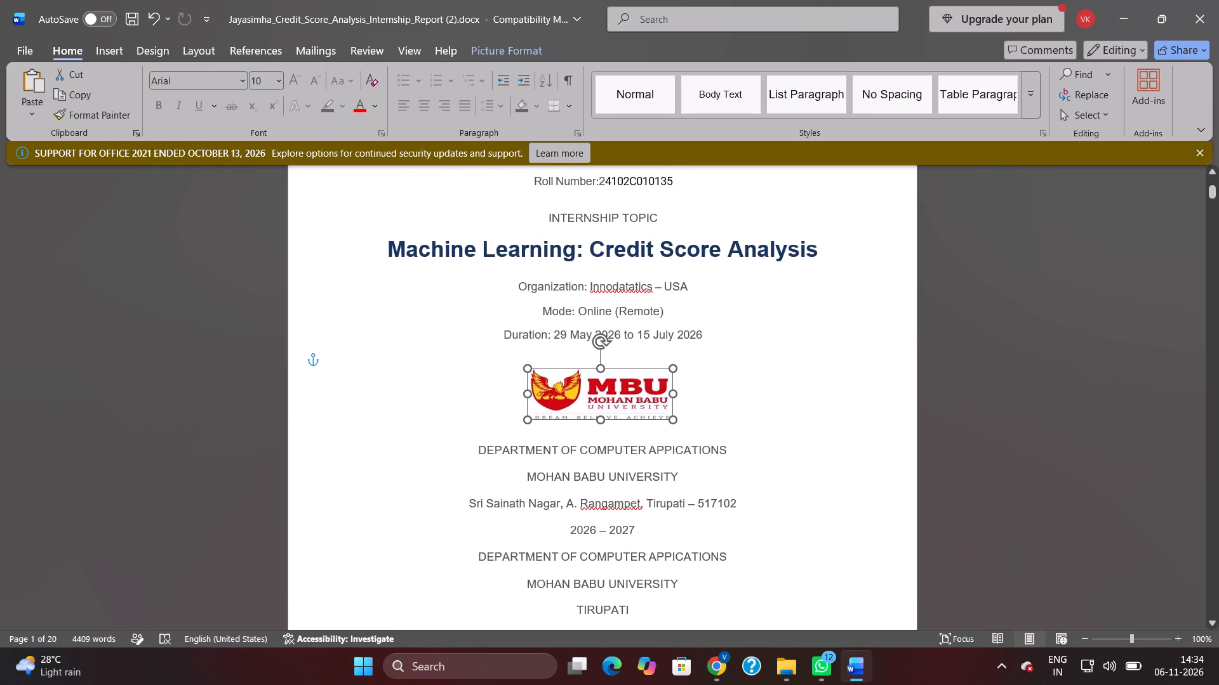
{"action": "left_click_drag", "start_coordinate": [618, 389], "coordinate": [620, 393]}
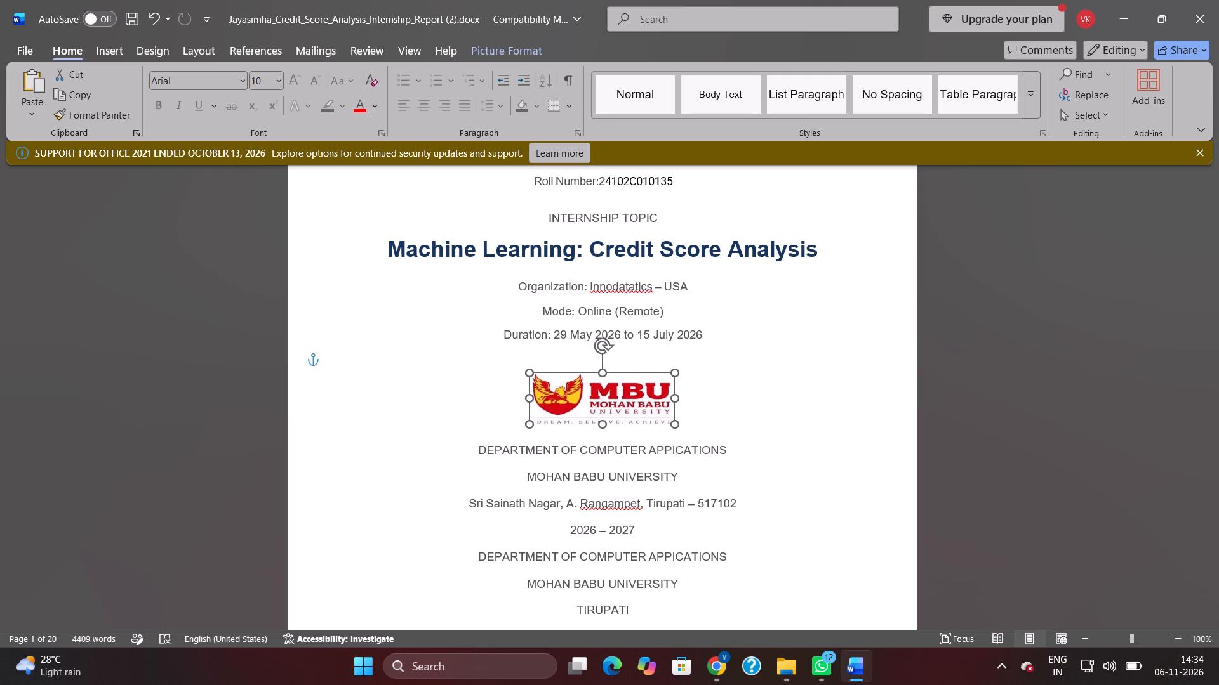
{"action": "left_click_drag", "start_coordinate": [620, 393], "coordinate": [618, 392]}
{"action": "left_click", "coordinate": [726, 388]}
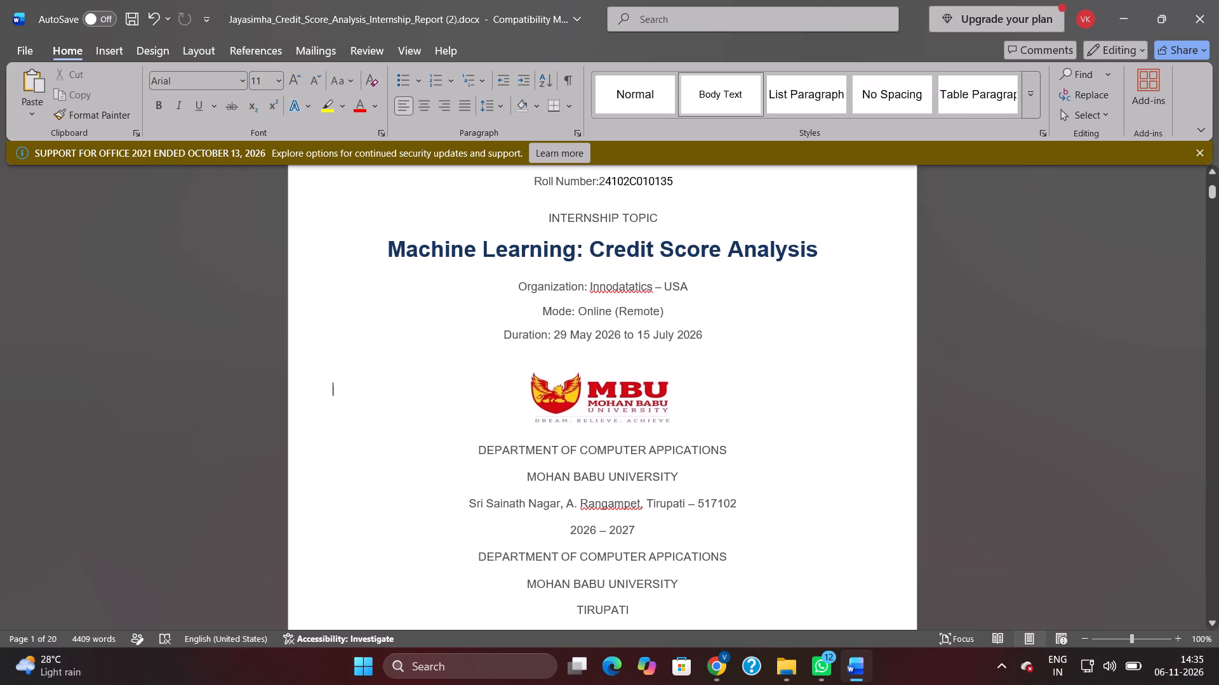
Review the layout of the cover and certificate pages, including a reduced multi-page view.
{"action": "scroll", "coordinate": [726, 388], "scroll_direction": "down", "scroll_amount": 1}
{"action": "scroll", "coordinate": [726, 388], "scroll_direction": "down", "scroll_amount": 5, "text": "ctrl"}
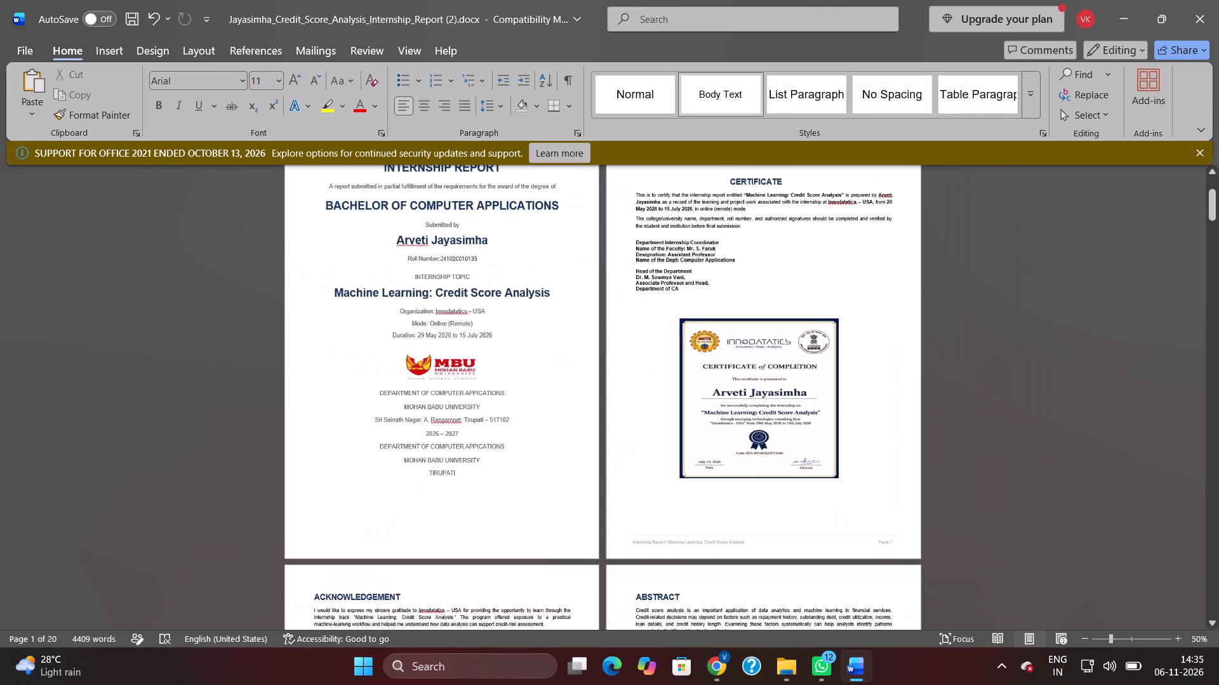
{"action": "scroll", "coordinate": [726, 388], "scroll_direction": "down", "scroll_amount": 1, "text": "ctrl"}
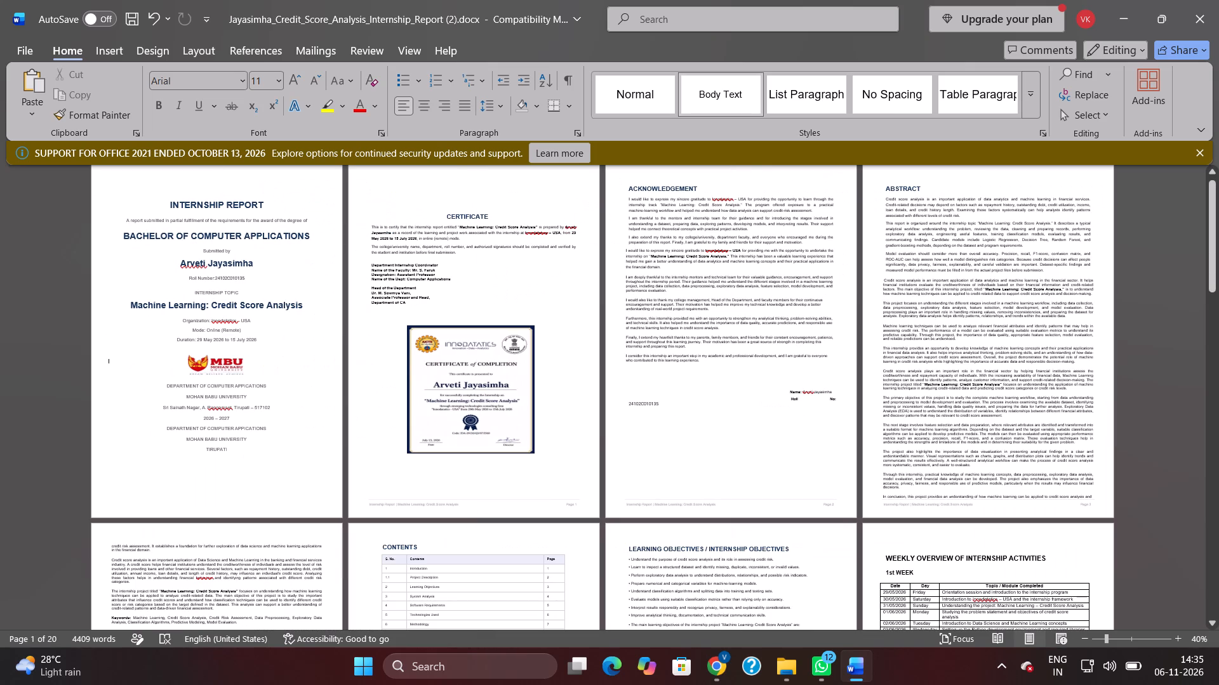
{"action": "scroll", "coordinate": [726, 388], "scroll_direction": "up", "scroll_amount": 6, "text": "ctrl"}
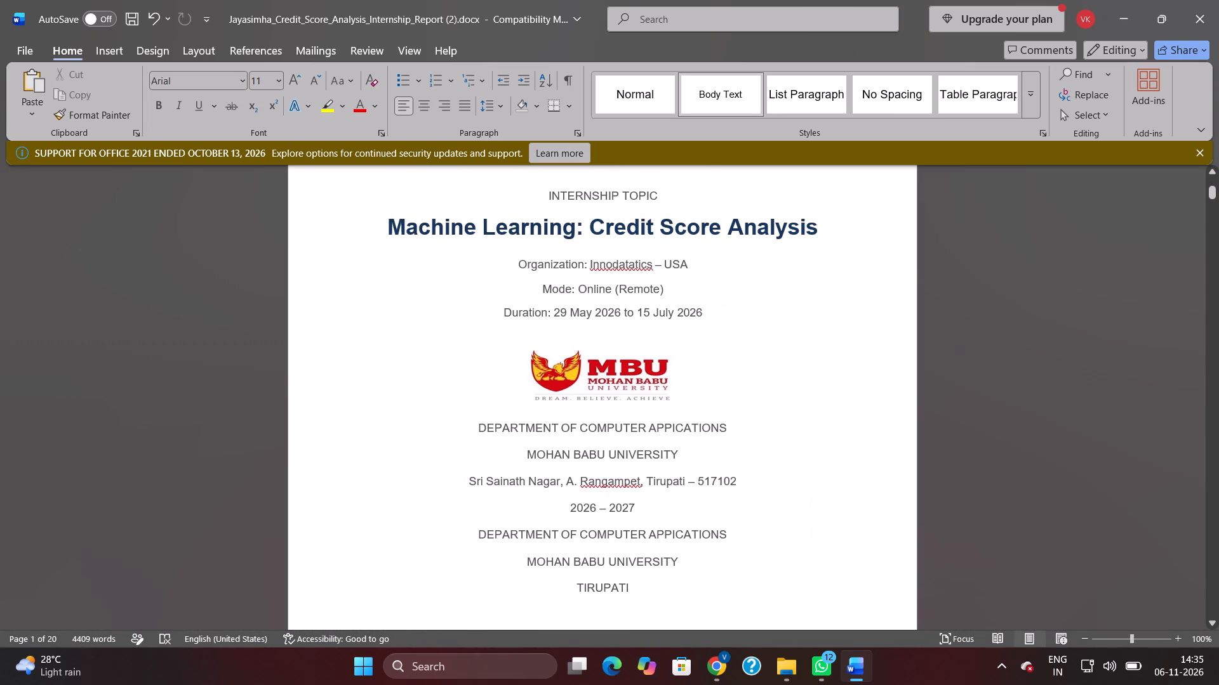
{"action": "scroll", "coordinate": [726, 388], "scroll_direction": "down", "scroll_amount": 2}
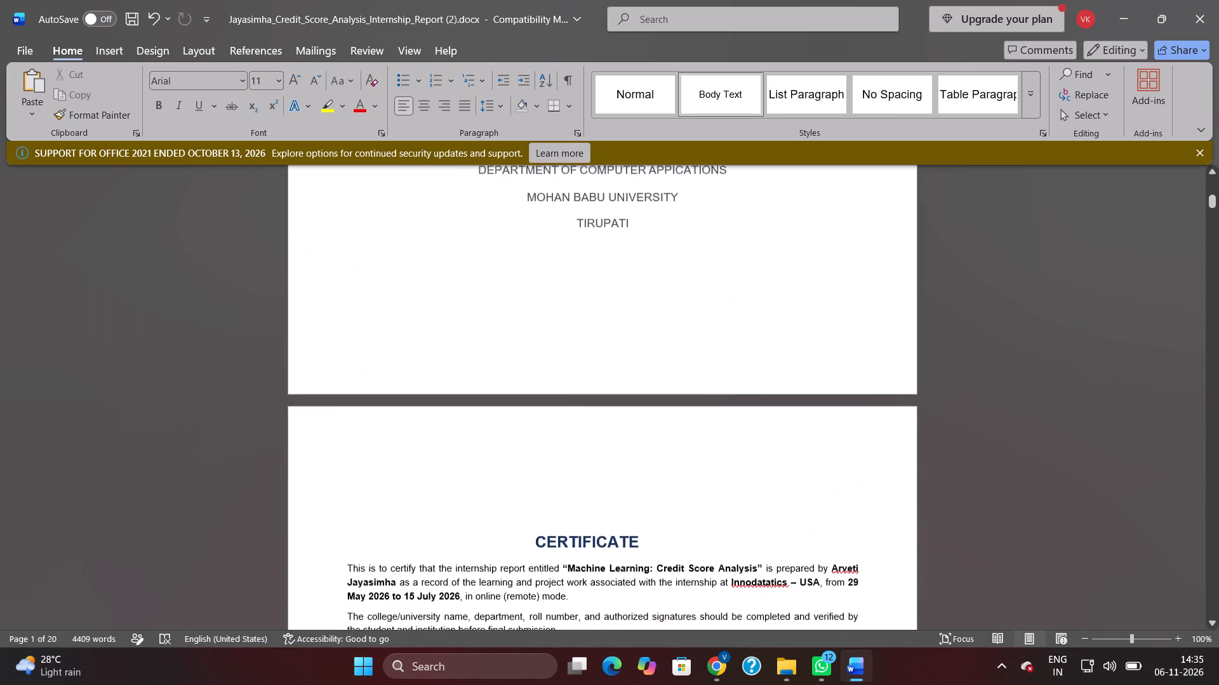
{"action": "scroll", "coordinate": [726, 388], "scroll_direction": "down", "scroll_amount": 1}
{"action": "scroll", "coordinate": [563, 344], "scroll_direction": "down", "scroll_amount": 1}
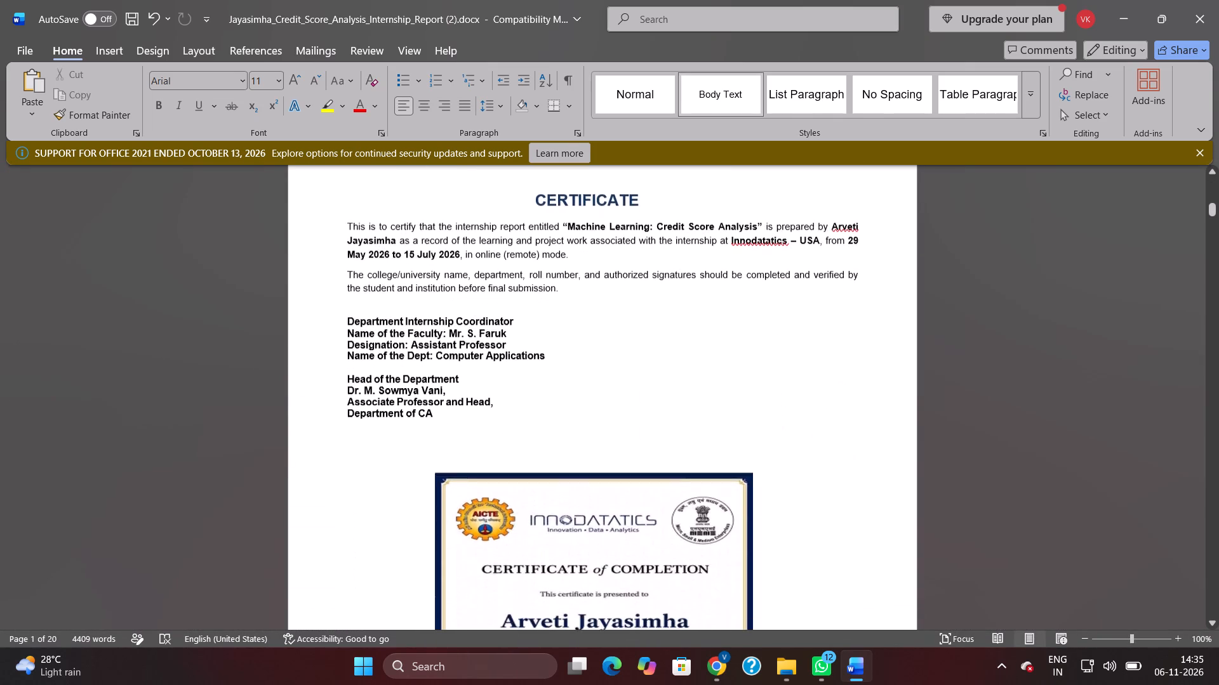
{"action": "scroll", "coordinate": [563, 344], "scroll_direction": "down", "scroll_amount": 1}
{"action": "scroll", "coordinate": [563, 344], "scroll_direction": "up", "scroll_amount": 1}
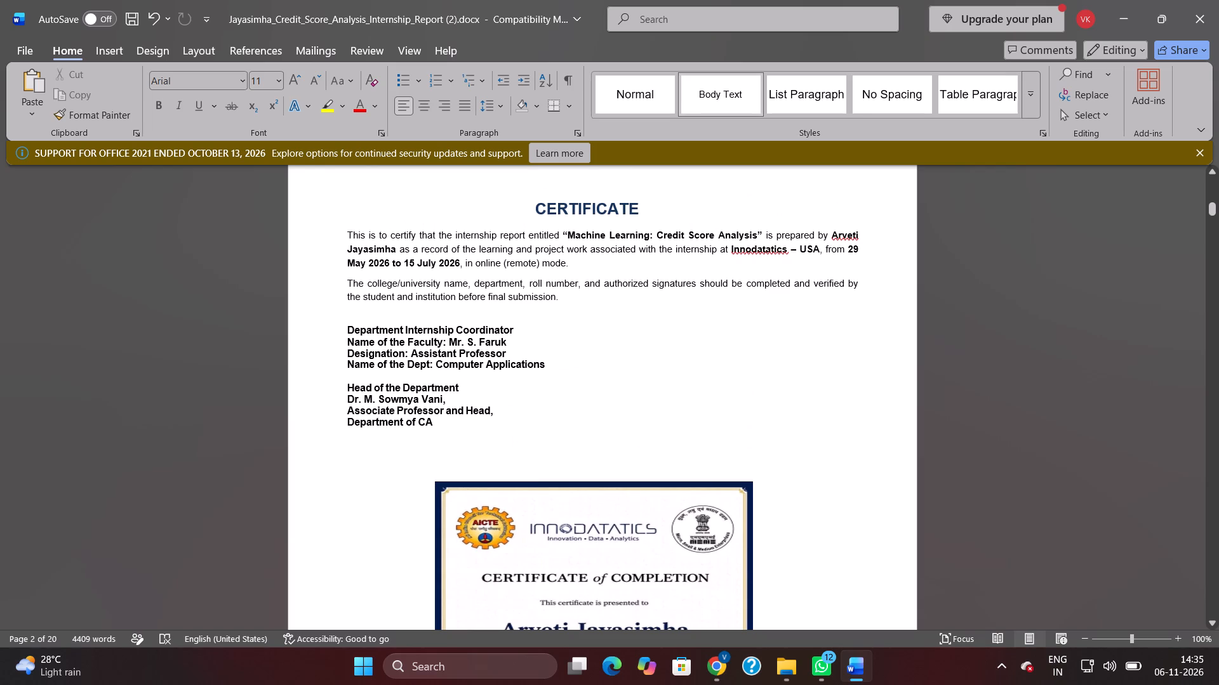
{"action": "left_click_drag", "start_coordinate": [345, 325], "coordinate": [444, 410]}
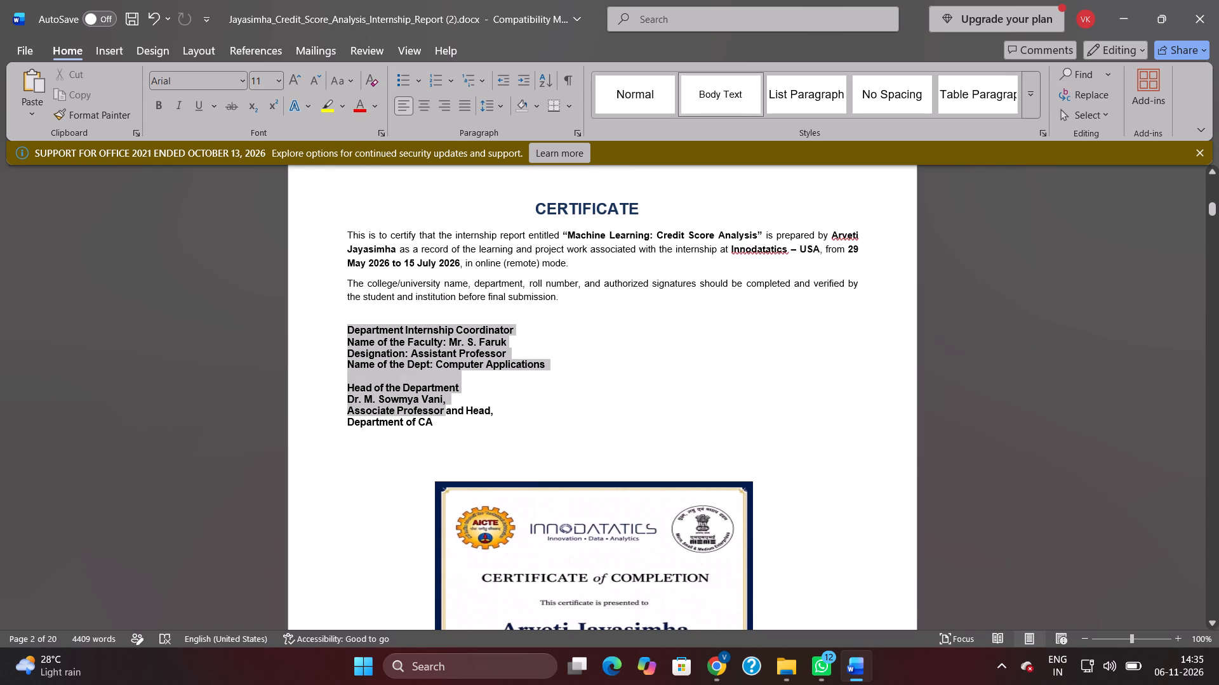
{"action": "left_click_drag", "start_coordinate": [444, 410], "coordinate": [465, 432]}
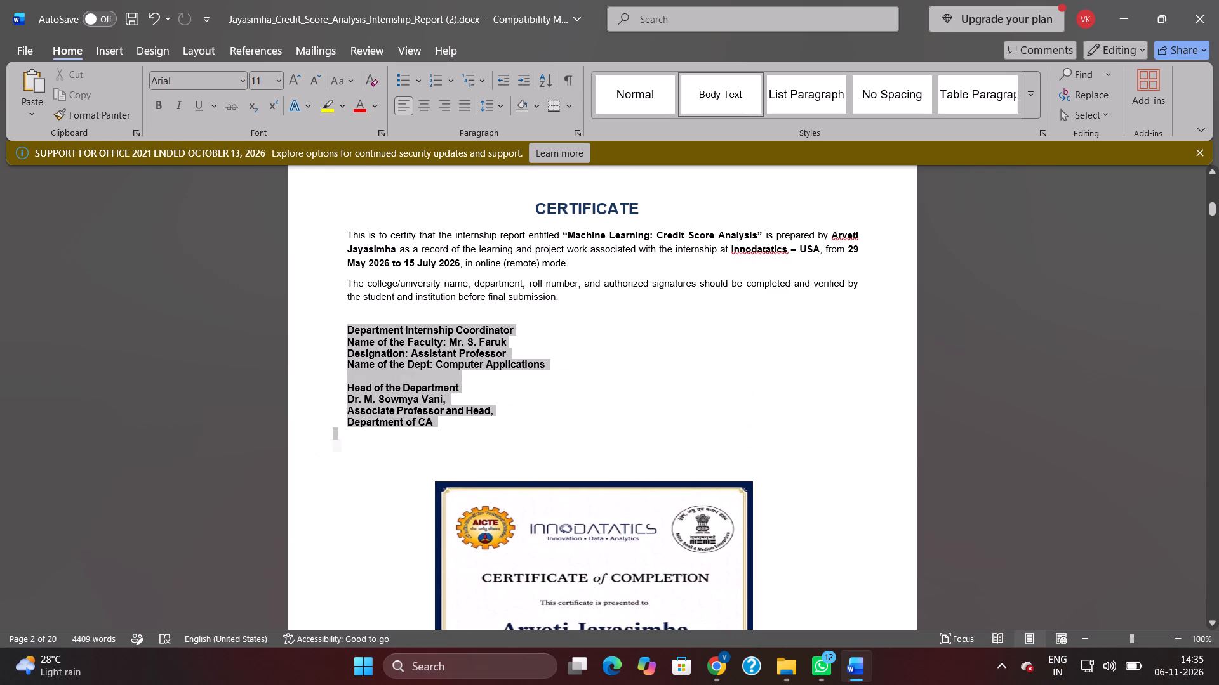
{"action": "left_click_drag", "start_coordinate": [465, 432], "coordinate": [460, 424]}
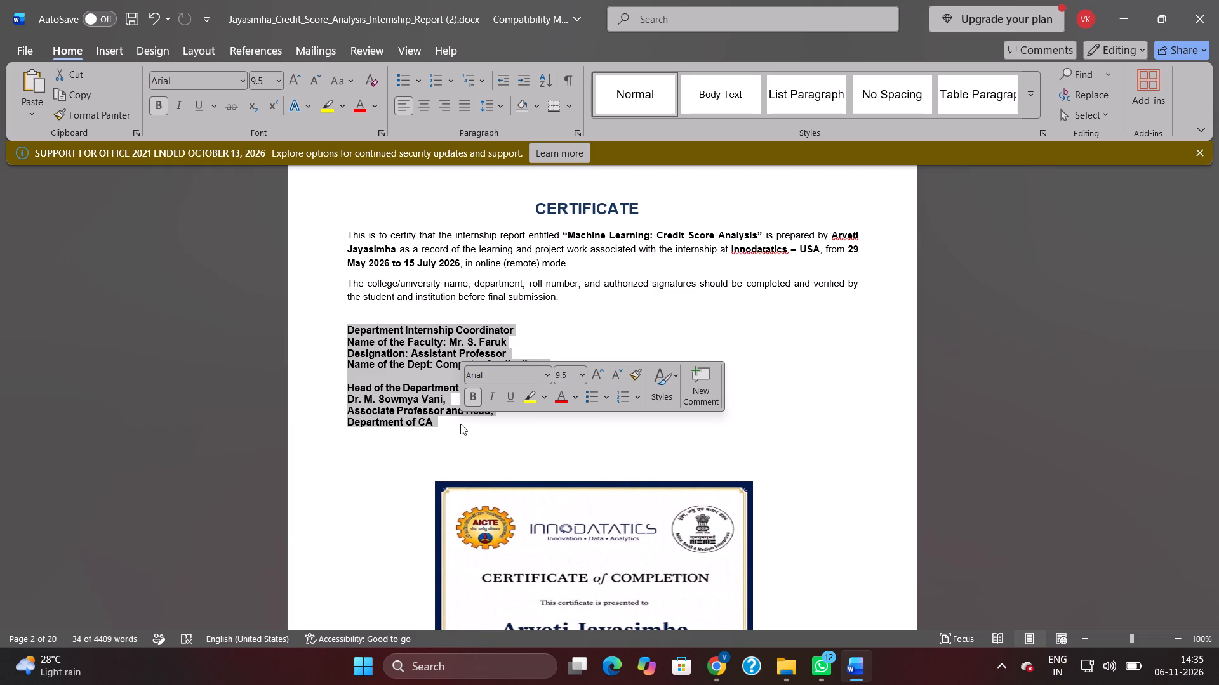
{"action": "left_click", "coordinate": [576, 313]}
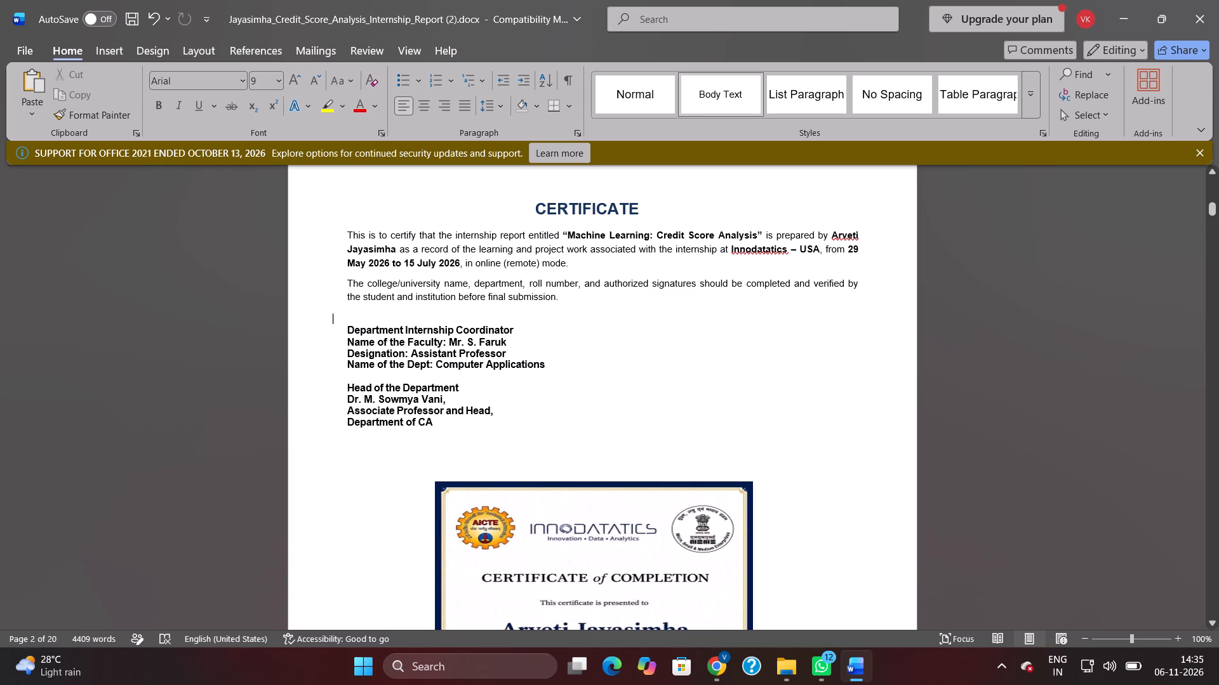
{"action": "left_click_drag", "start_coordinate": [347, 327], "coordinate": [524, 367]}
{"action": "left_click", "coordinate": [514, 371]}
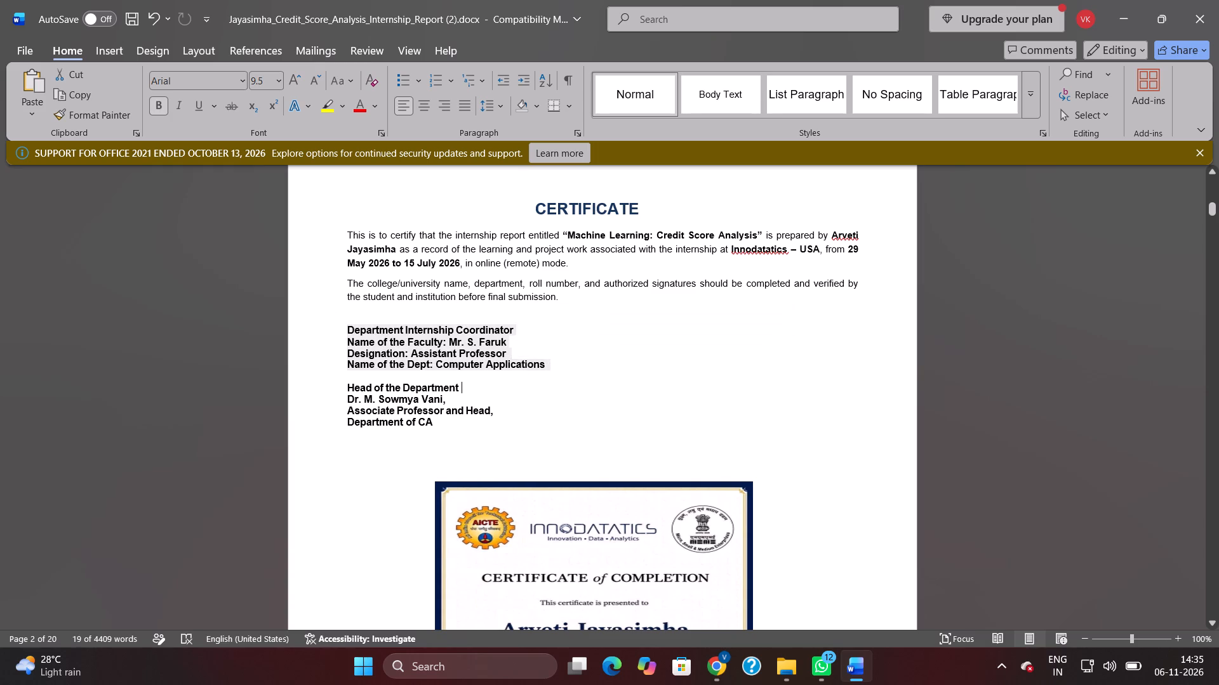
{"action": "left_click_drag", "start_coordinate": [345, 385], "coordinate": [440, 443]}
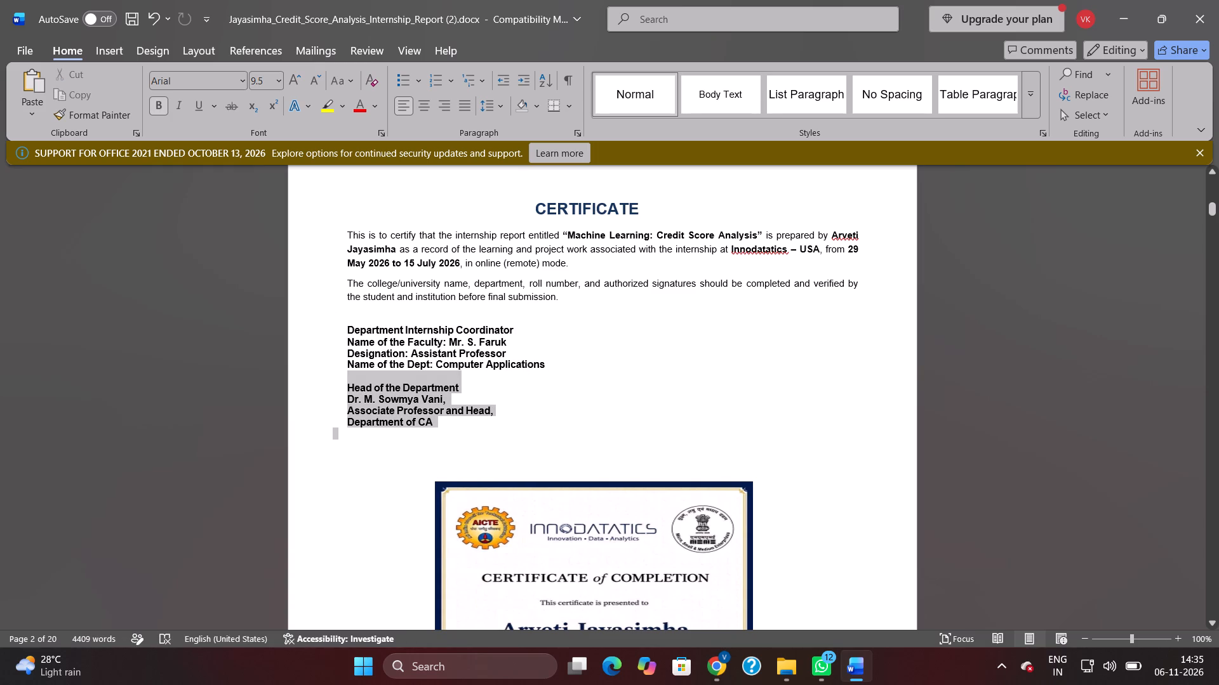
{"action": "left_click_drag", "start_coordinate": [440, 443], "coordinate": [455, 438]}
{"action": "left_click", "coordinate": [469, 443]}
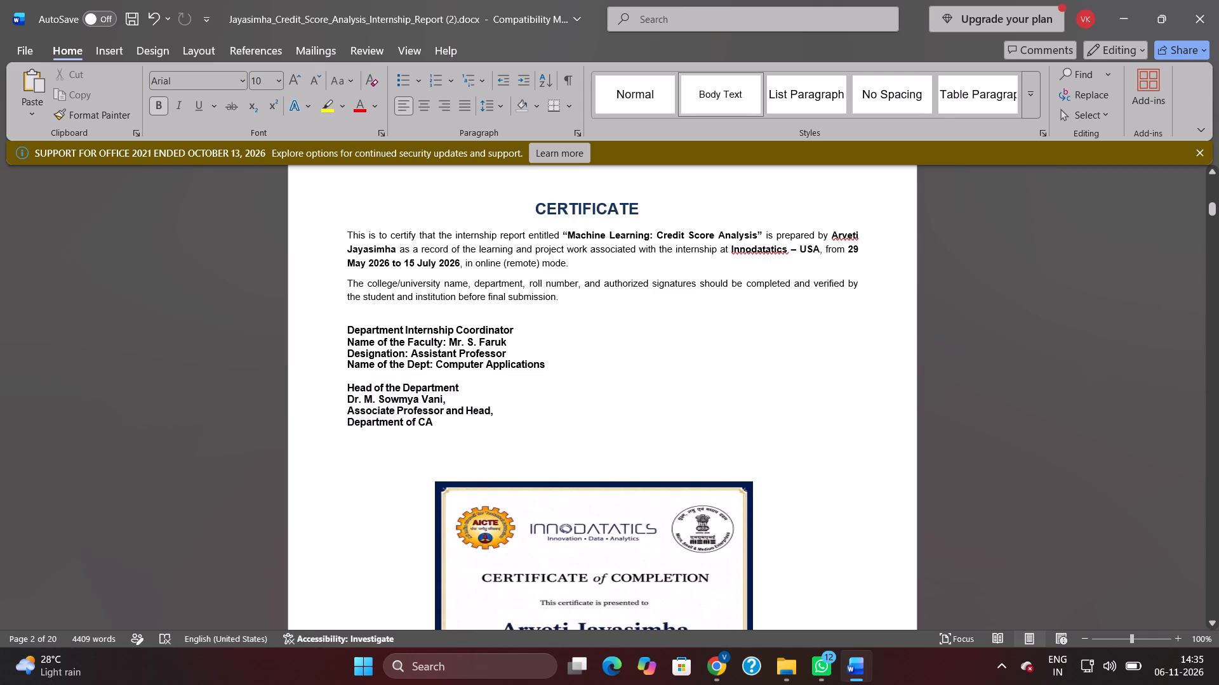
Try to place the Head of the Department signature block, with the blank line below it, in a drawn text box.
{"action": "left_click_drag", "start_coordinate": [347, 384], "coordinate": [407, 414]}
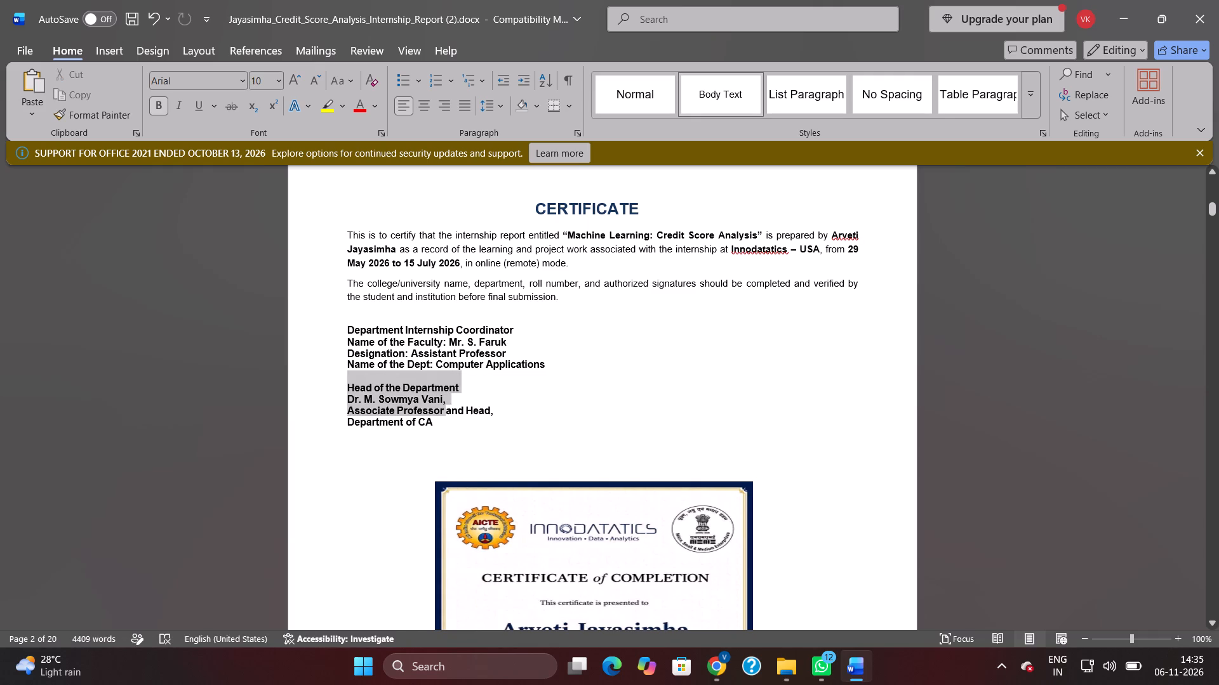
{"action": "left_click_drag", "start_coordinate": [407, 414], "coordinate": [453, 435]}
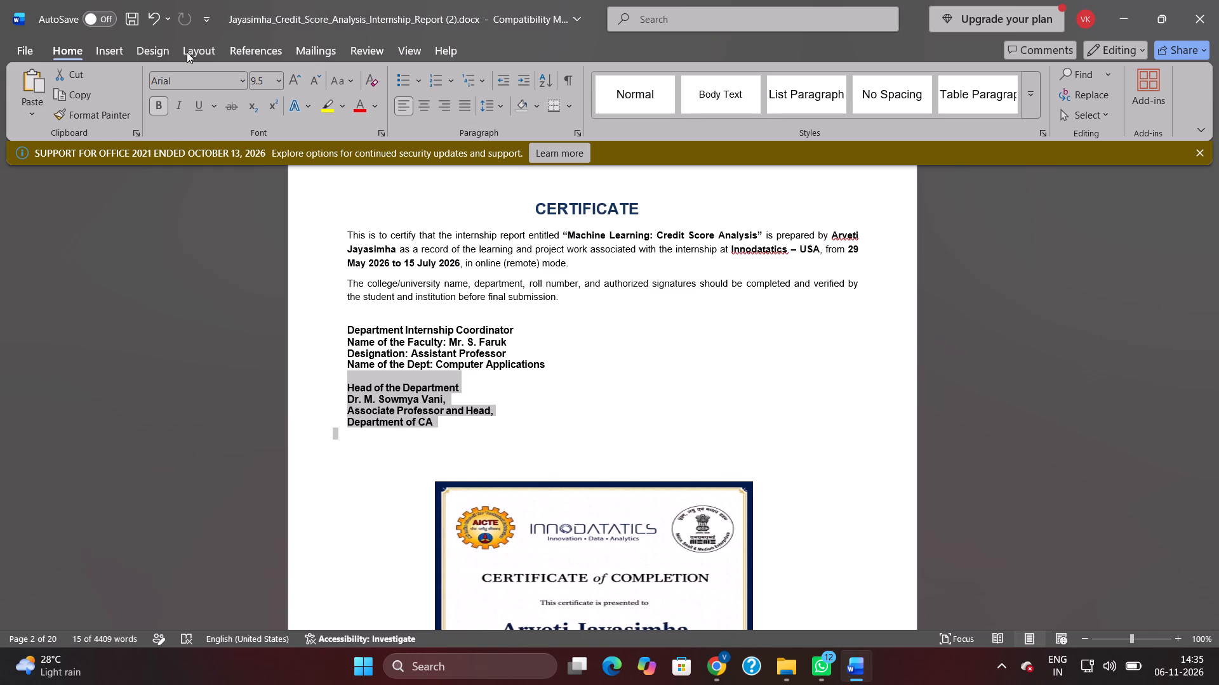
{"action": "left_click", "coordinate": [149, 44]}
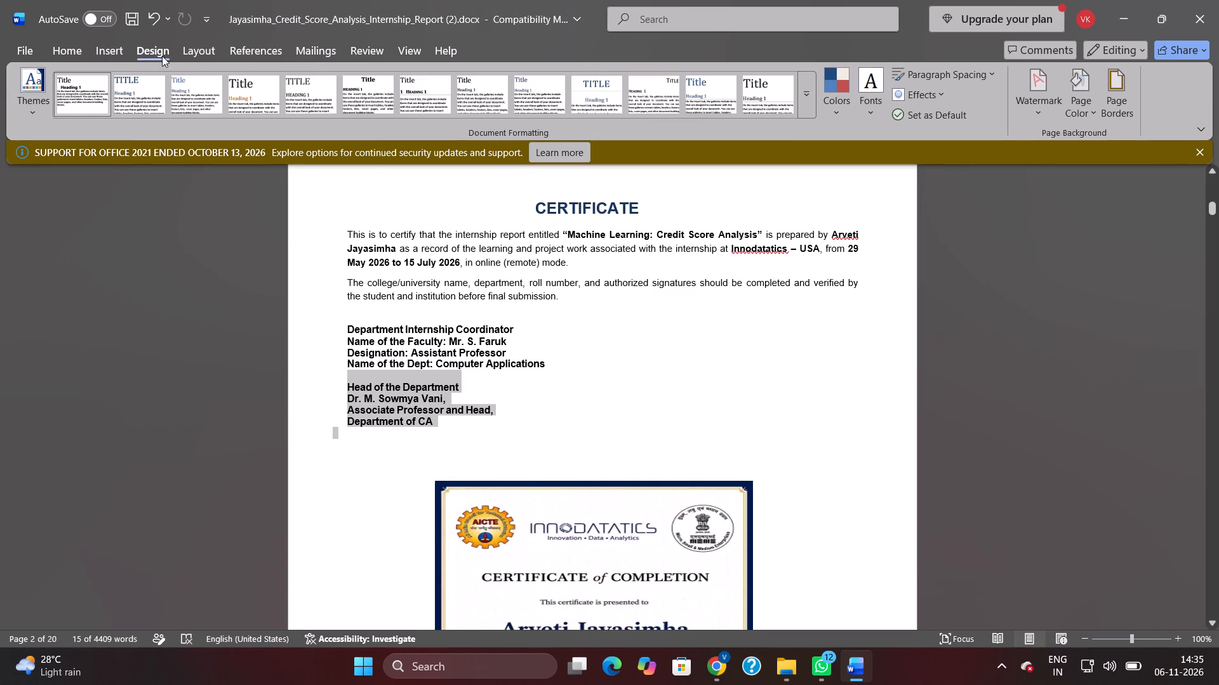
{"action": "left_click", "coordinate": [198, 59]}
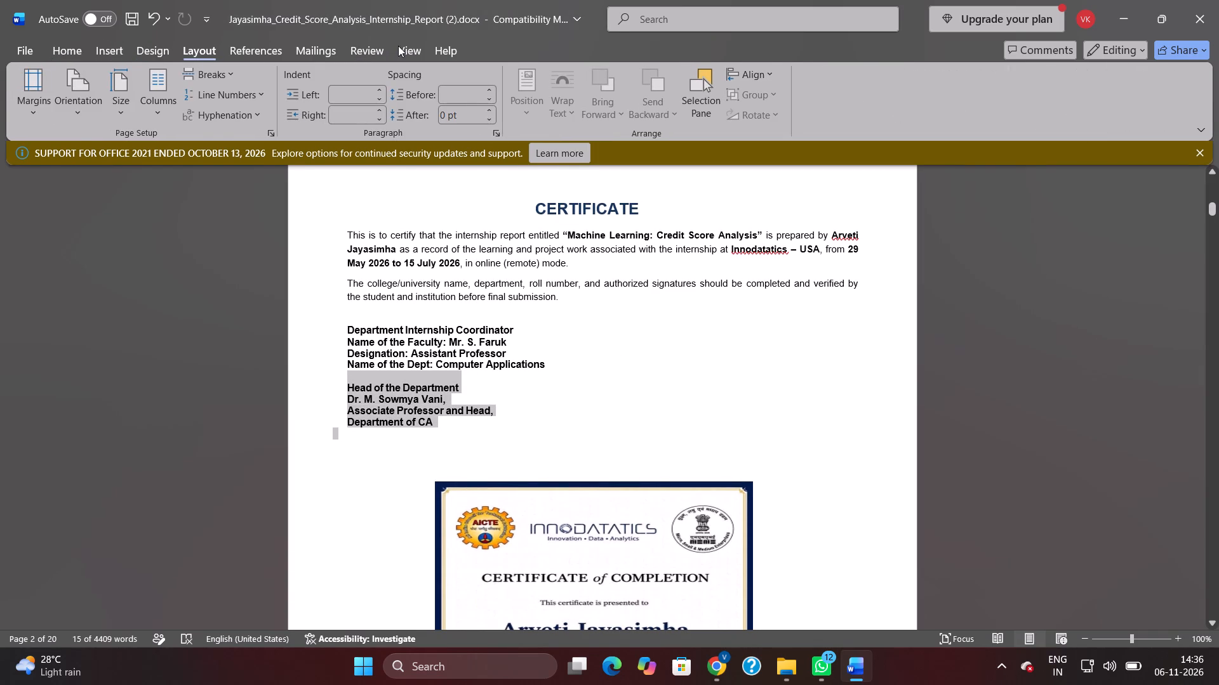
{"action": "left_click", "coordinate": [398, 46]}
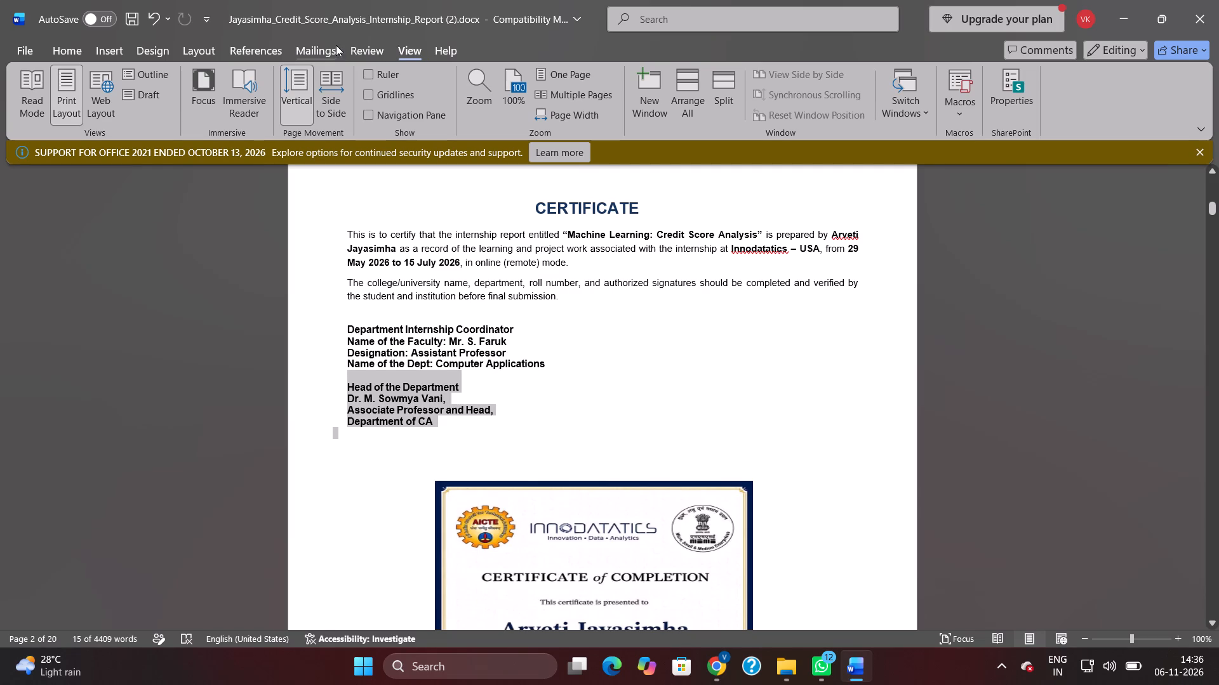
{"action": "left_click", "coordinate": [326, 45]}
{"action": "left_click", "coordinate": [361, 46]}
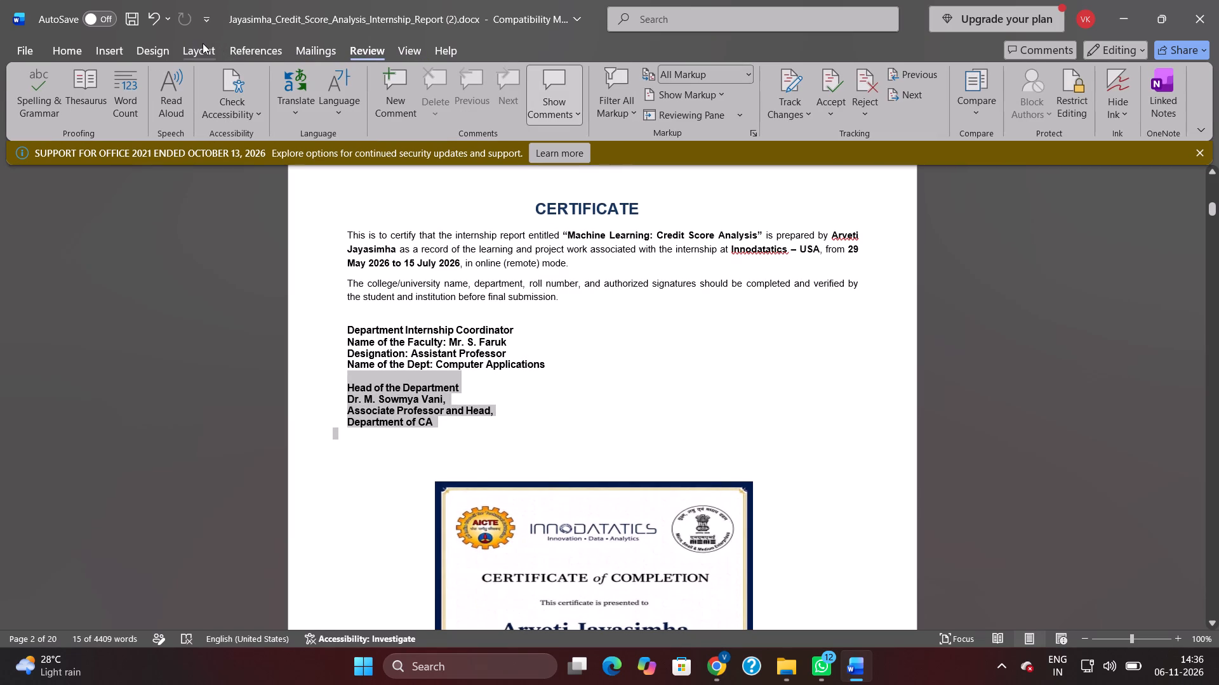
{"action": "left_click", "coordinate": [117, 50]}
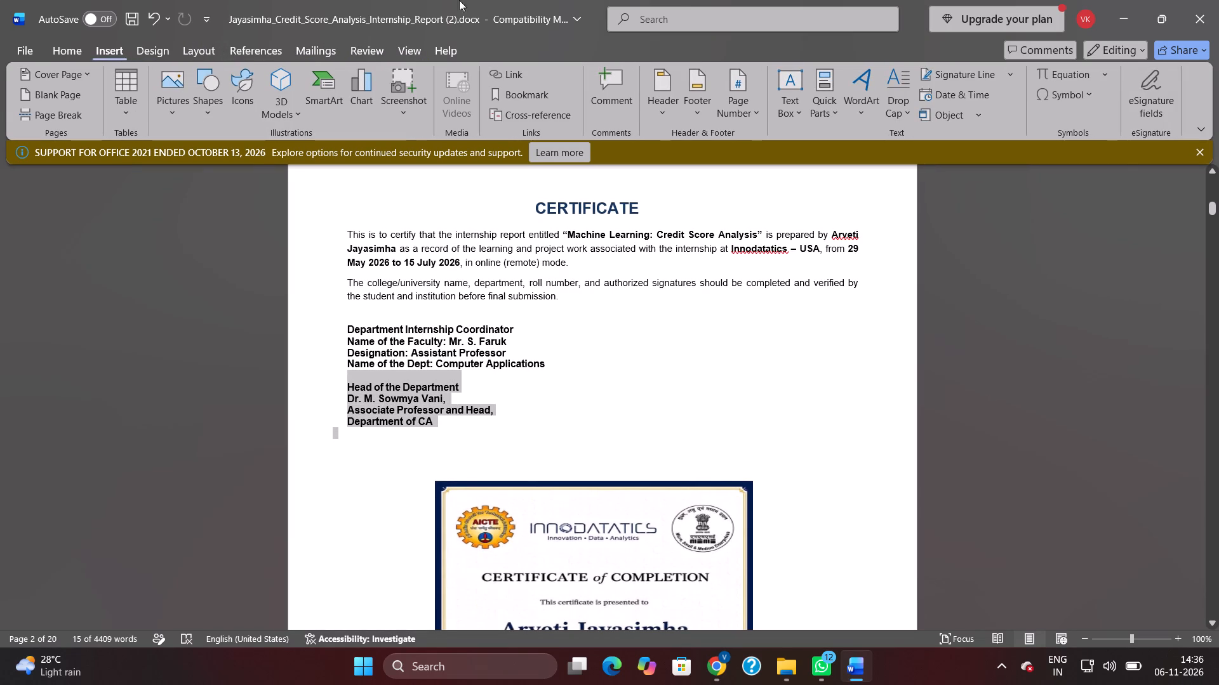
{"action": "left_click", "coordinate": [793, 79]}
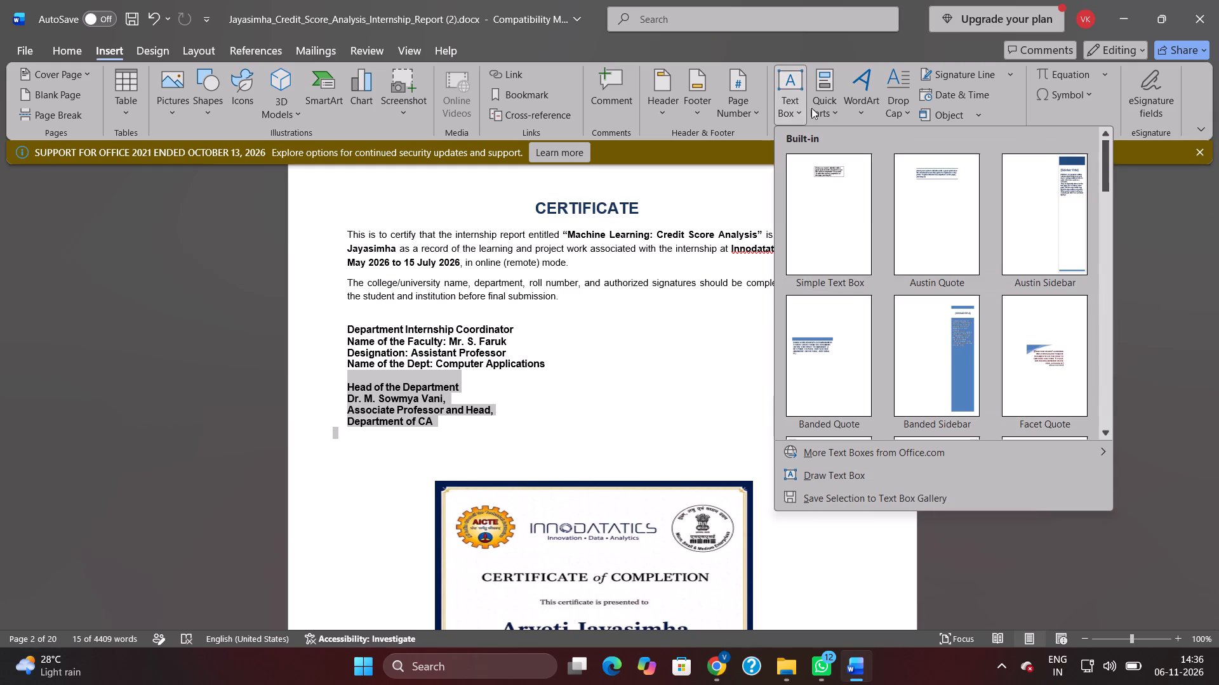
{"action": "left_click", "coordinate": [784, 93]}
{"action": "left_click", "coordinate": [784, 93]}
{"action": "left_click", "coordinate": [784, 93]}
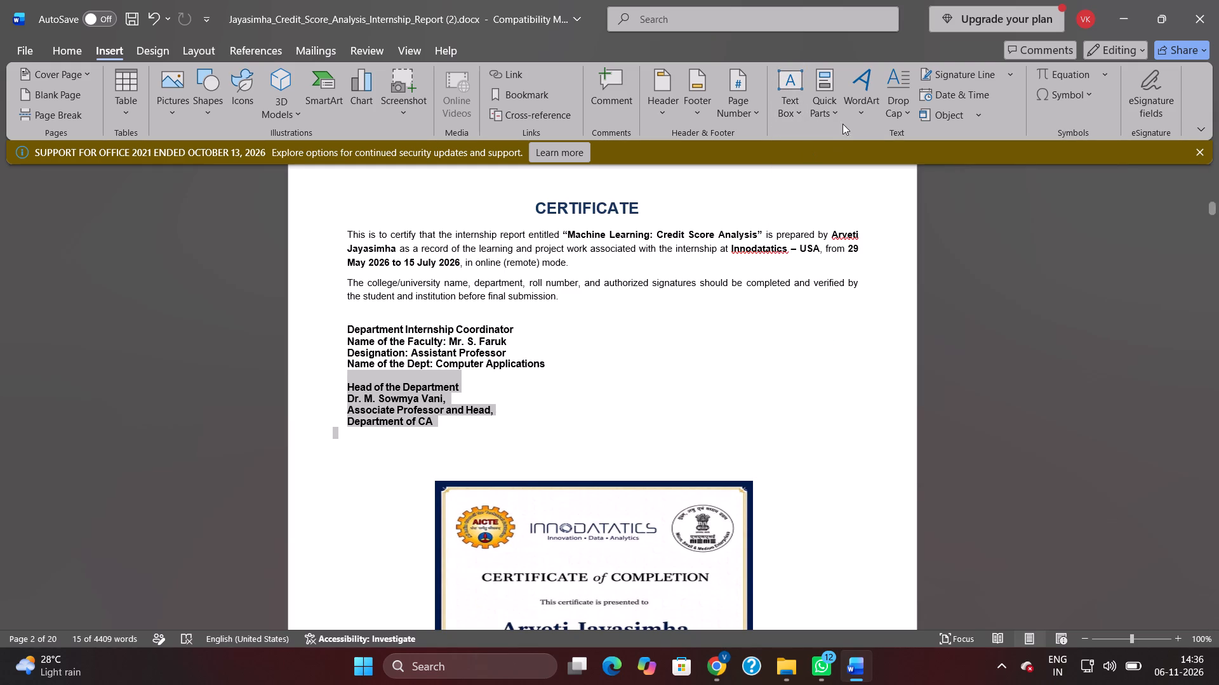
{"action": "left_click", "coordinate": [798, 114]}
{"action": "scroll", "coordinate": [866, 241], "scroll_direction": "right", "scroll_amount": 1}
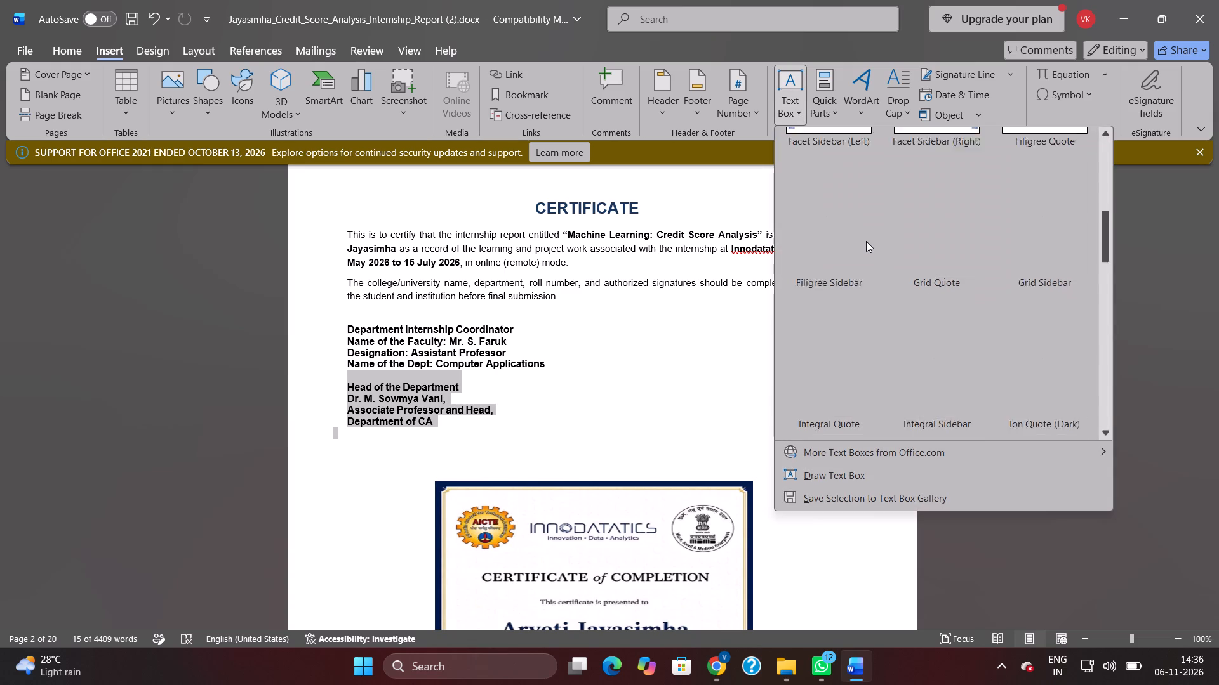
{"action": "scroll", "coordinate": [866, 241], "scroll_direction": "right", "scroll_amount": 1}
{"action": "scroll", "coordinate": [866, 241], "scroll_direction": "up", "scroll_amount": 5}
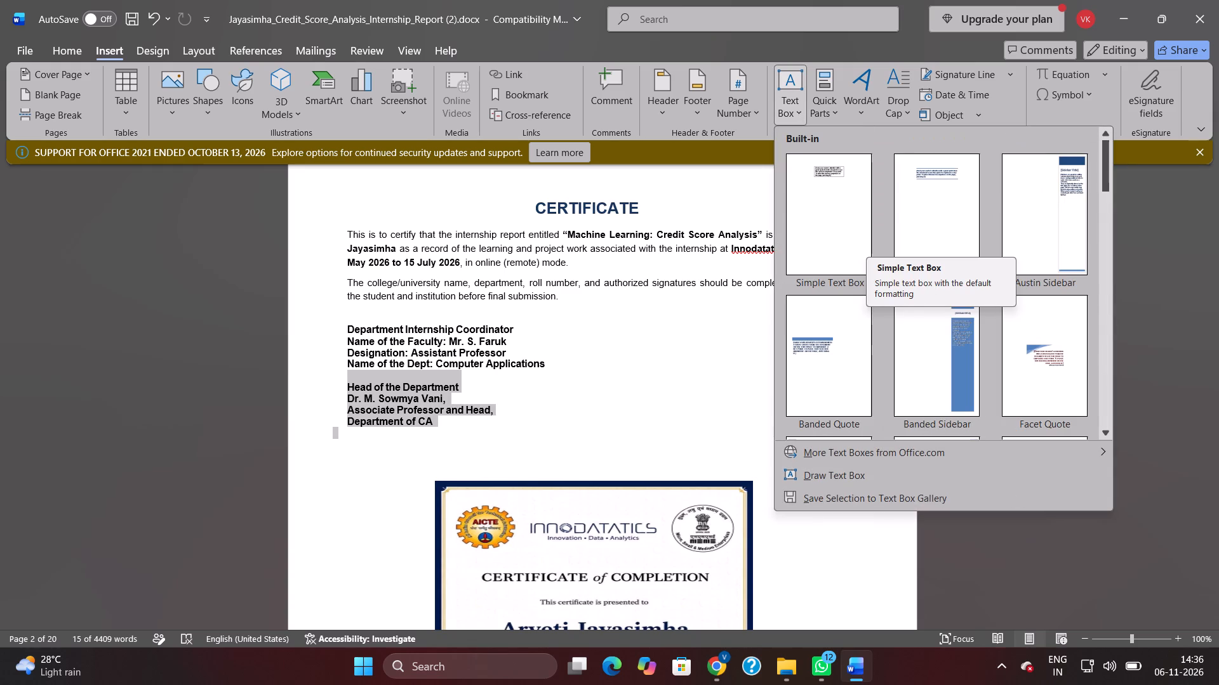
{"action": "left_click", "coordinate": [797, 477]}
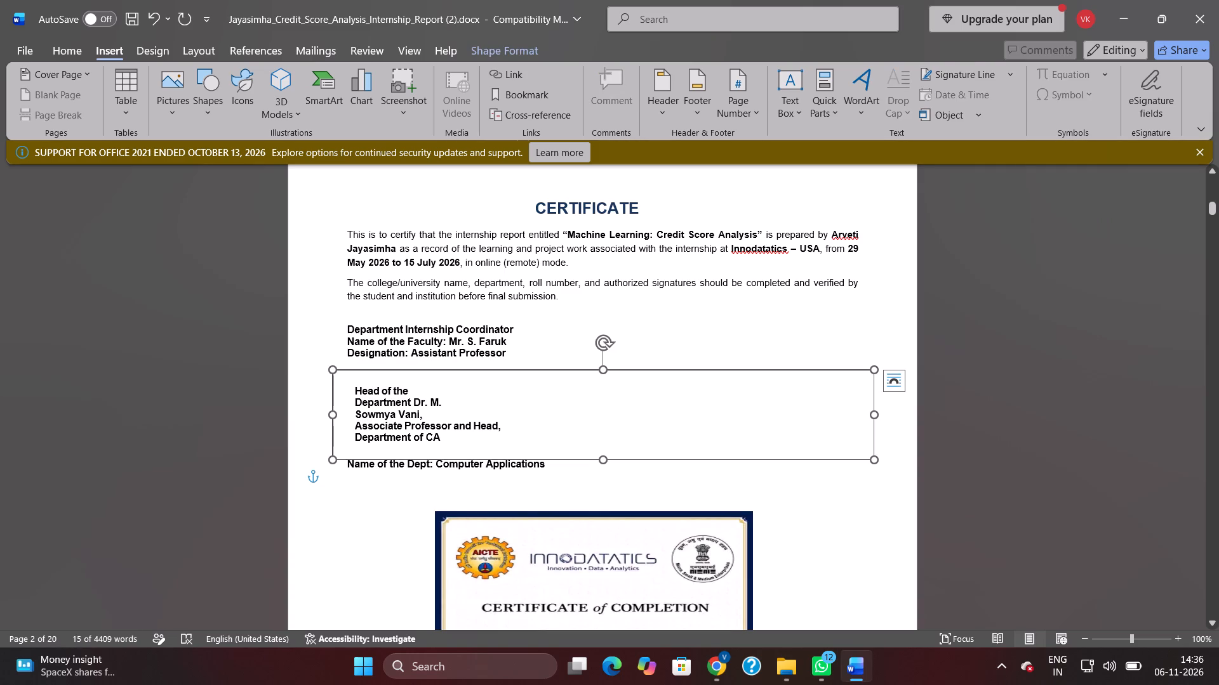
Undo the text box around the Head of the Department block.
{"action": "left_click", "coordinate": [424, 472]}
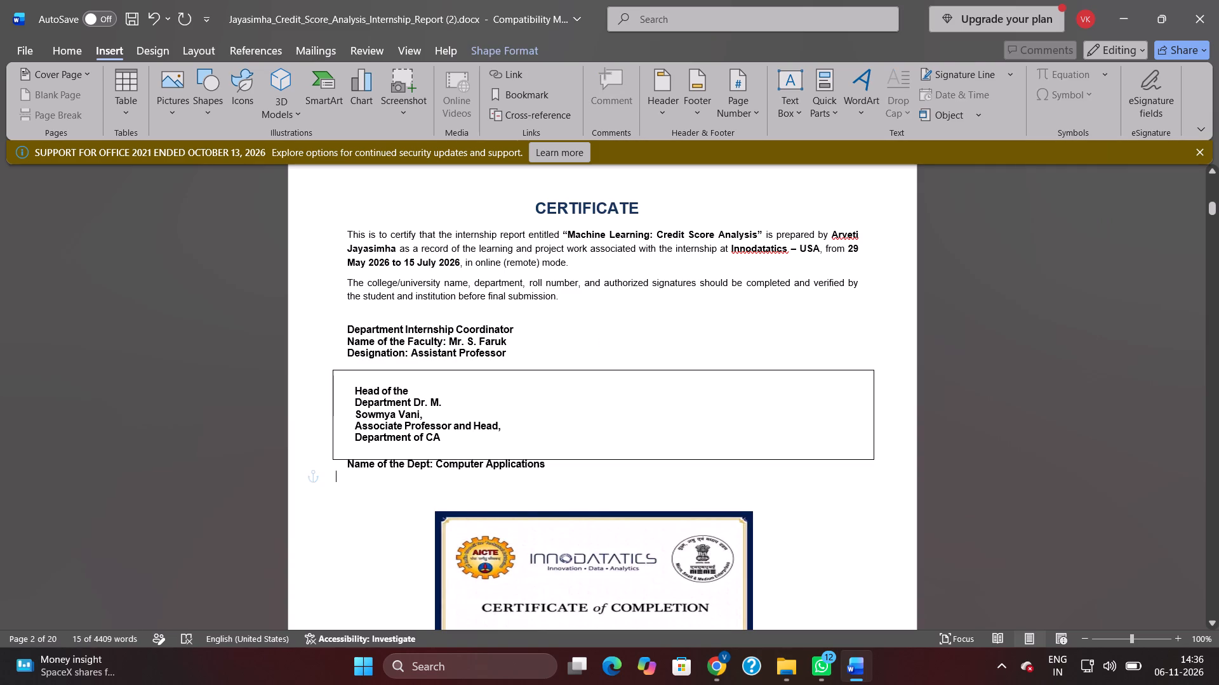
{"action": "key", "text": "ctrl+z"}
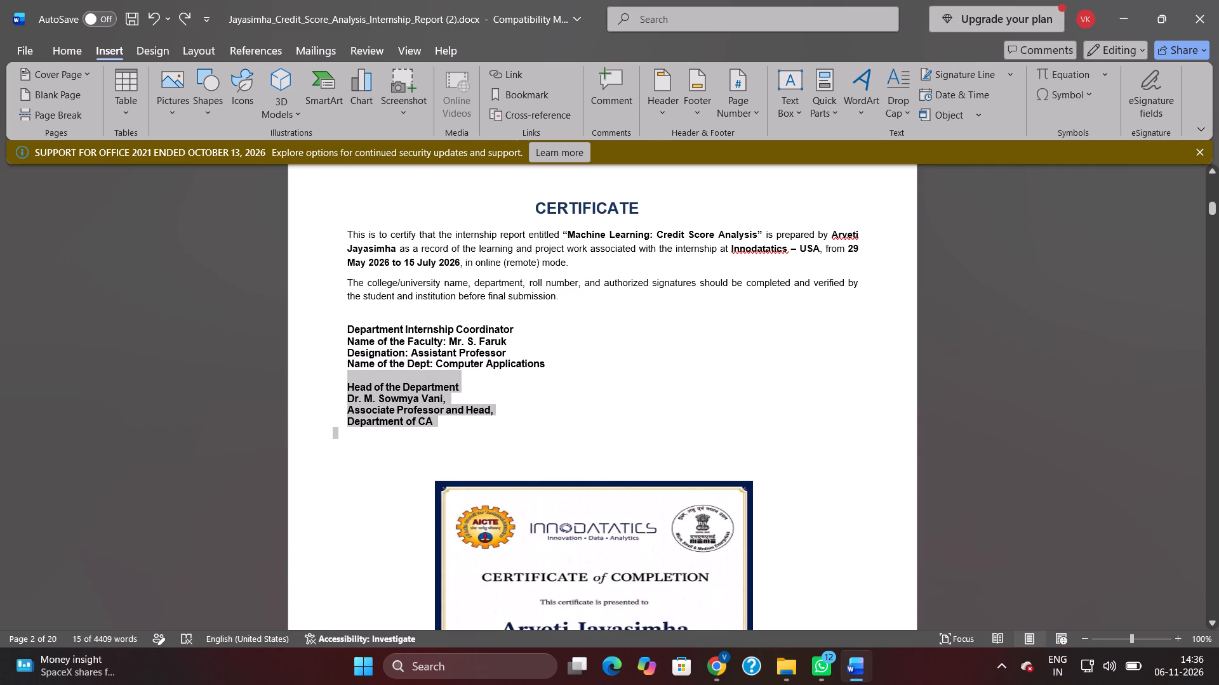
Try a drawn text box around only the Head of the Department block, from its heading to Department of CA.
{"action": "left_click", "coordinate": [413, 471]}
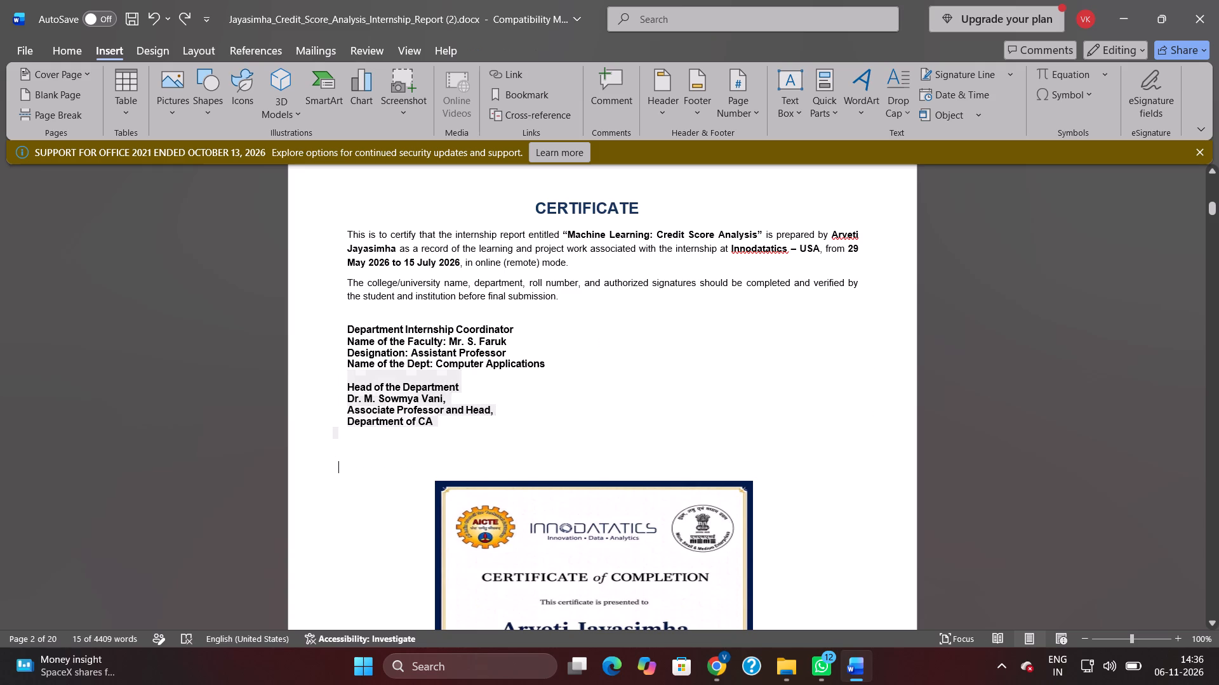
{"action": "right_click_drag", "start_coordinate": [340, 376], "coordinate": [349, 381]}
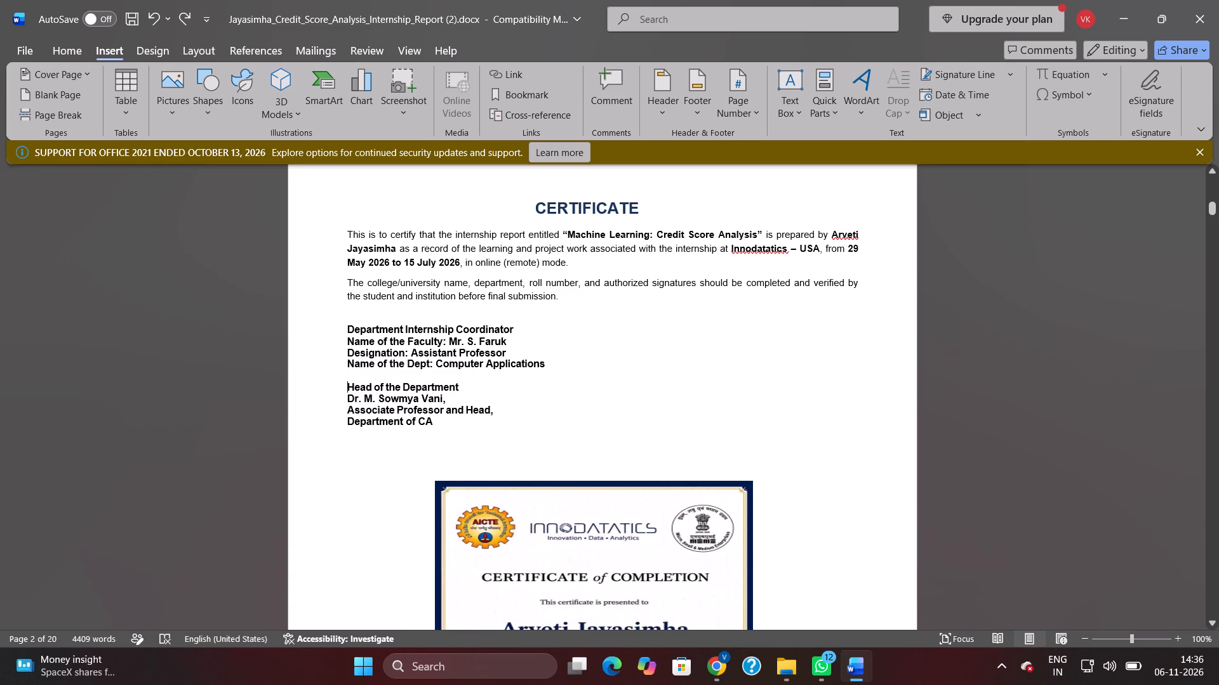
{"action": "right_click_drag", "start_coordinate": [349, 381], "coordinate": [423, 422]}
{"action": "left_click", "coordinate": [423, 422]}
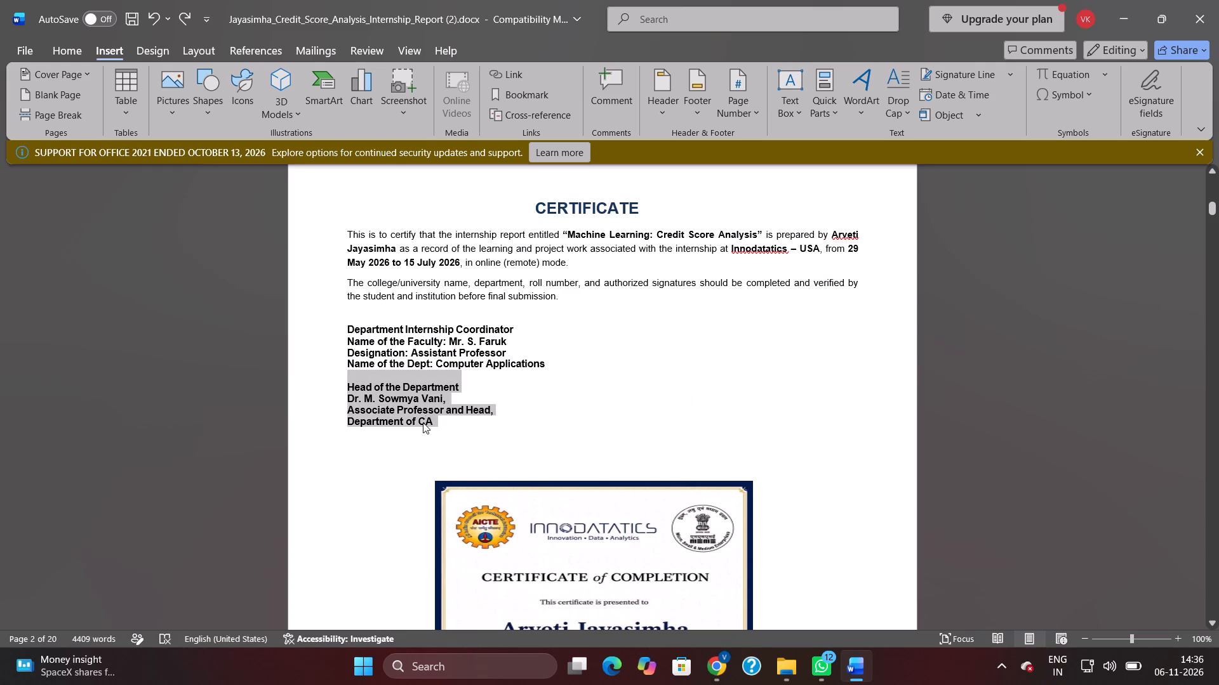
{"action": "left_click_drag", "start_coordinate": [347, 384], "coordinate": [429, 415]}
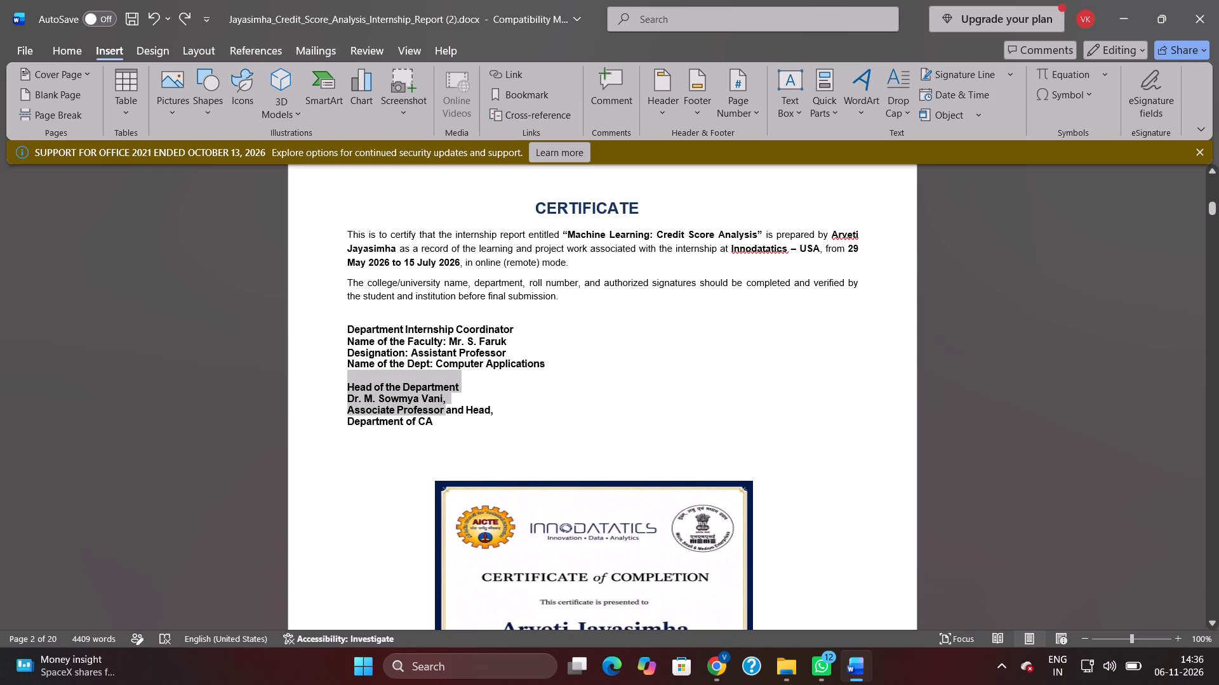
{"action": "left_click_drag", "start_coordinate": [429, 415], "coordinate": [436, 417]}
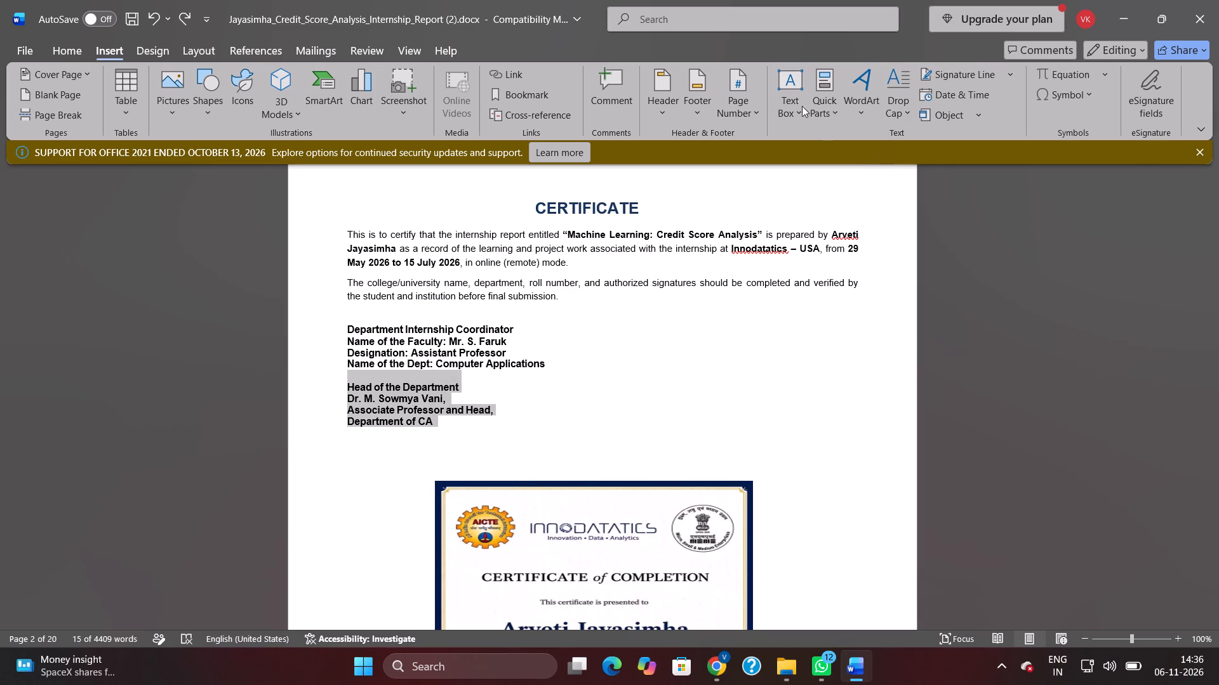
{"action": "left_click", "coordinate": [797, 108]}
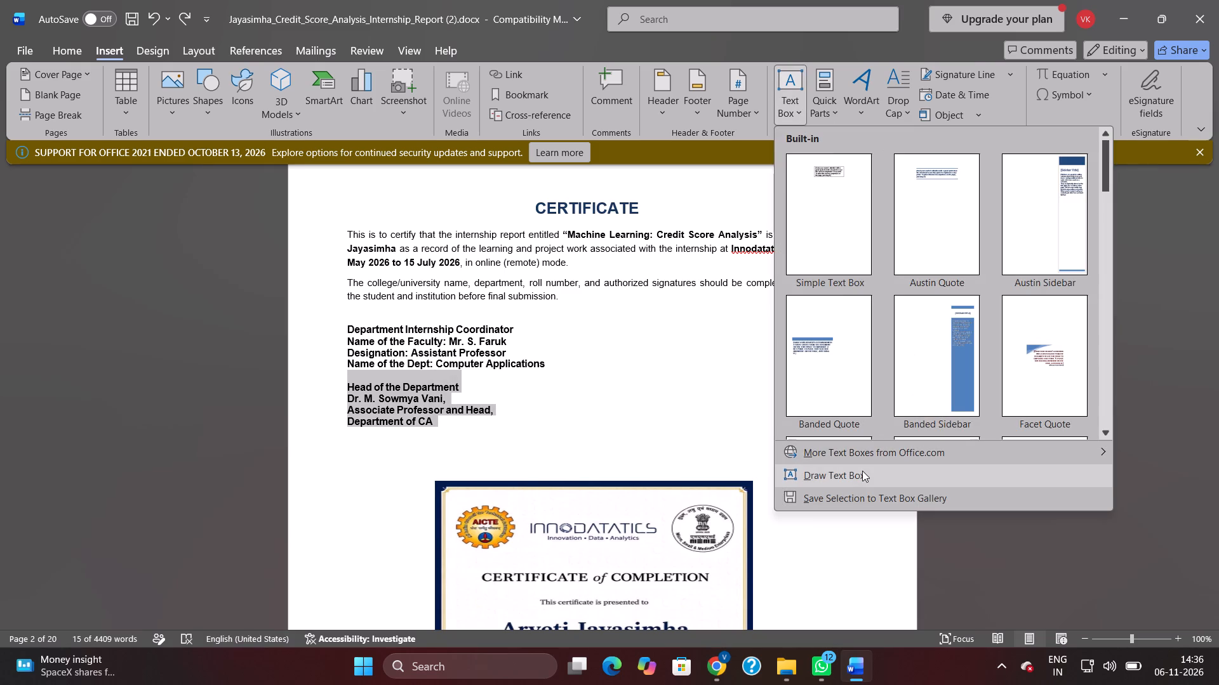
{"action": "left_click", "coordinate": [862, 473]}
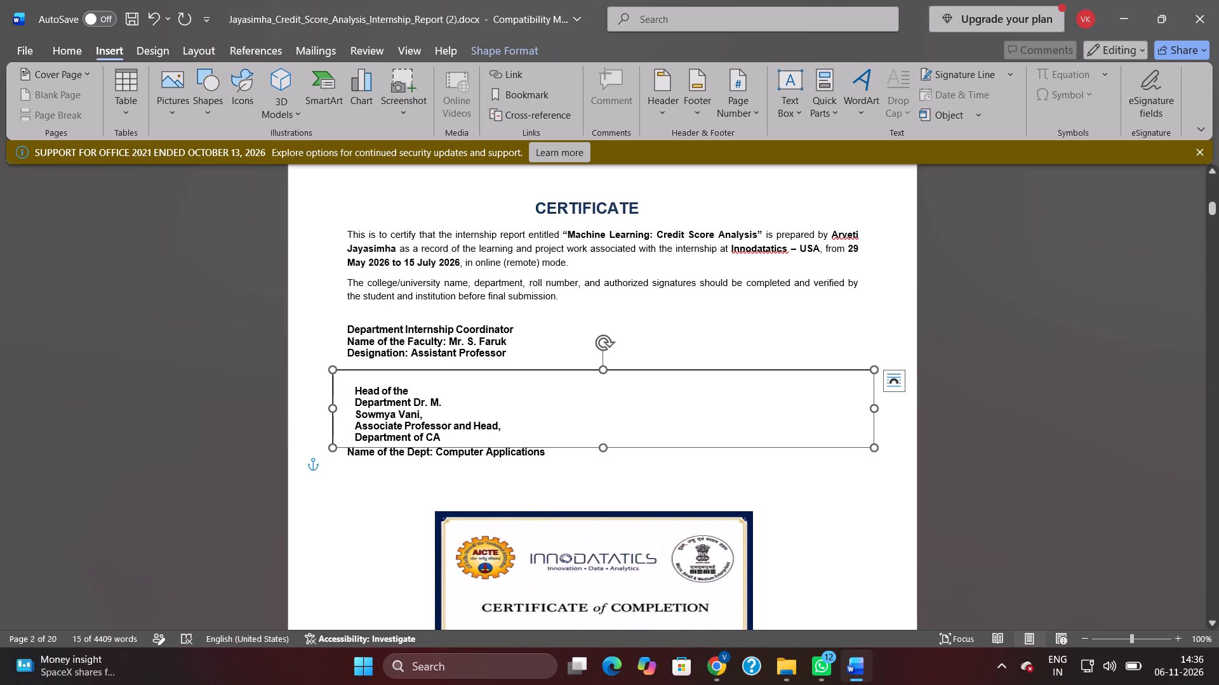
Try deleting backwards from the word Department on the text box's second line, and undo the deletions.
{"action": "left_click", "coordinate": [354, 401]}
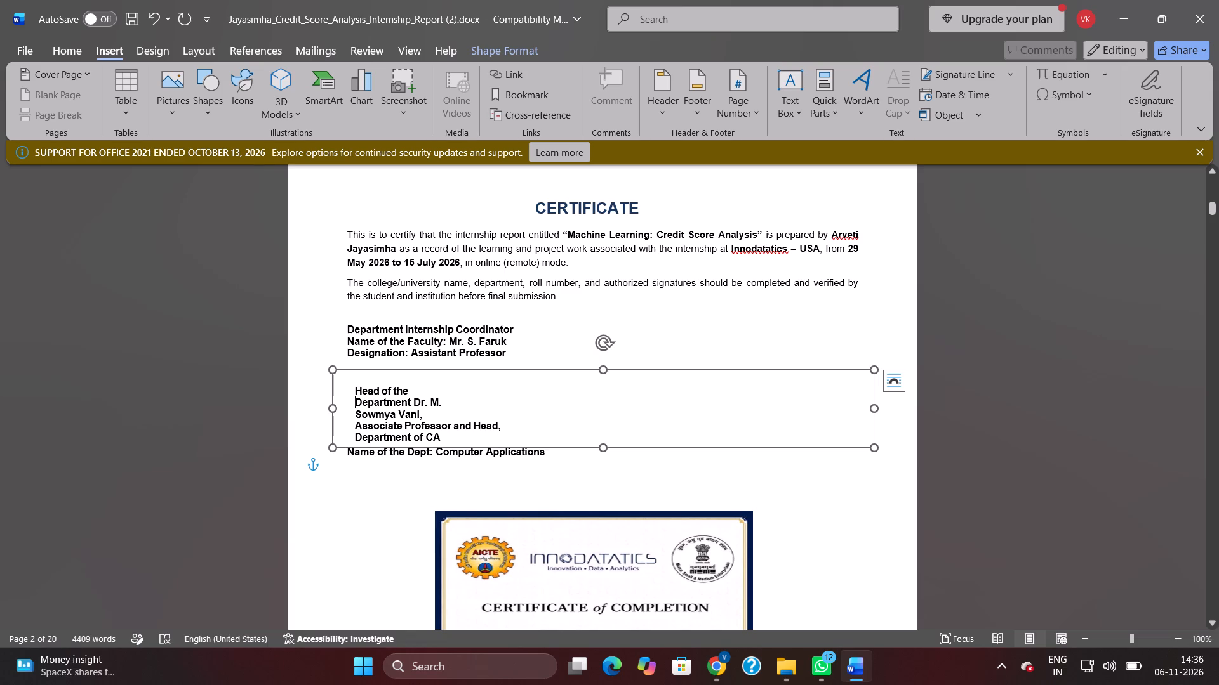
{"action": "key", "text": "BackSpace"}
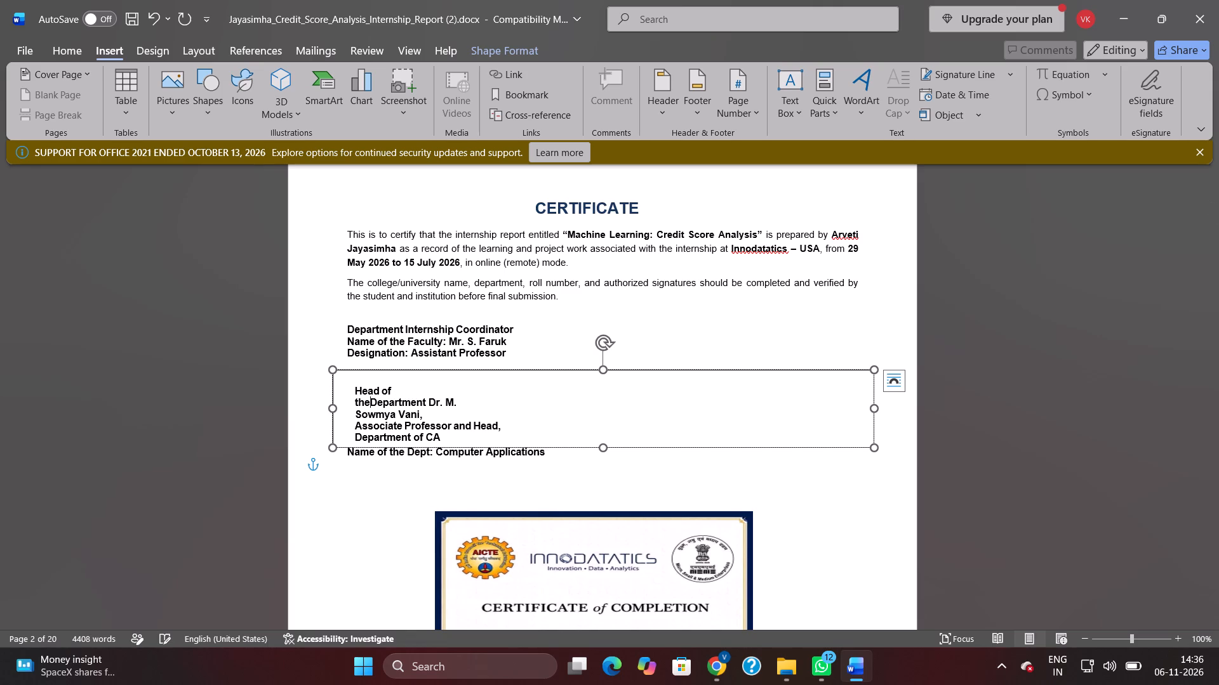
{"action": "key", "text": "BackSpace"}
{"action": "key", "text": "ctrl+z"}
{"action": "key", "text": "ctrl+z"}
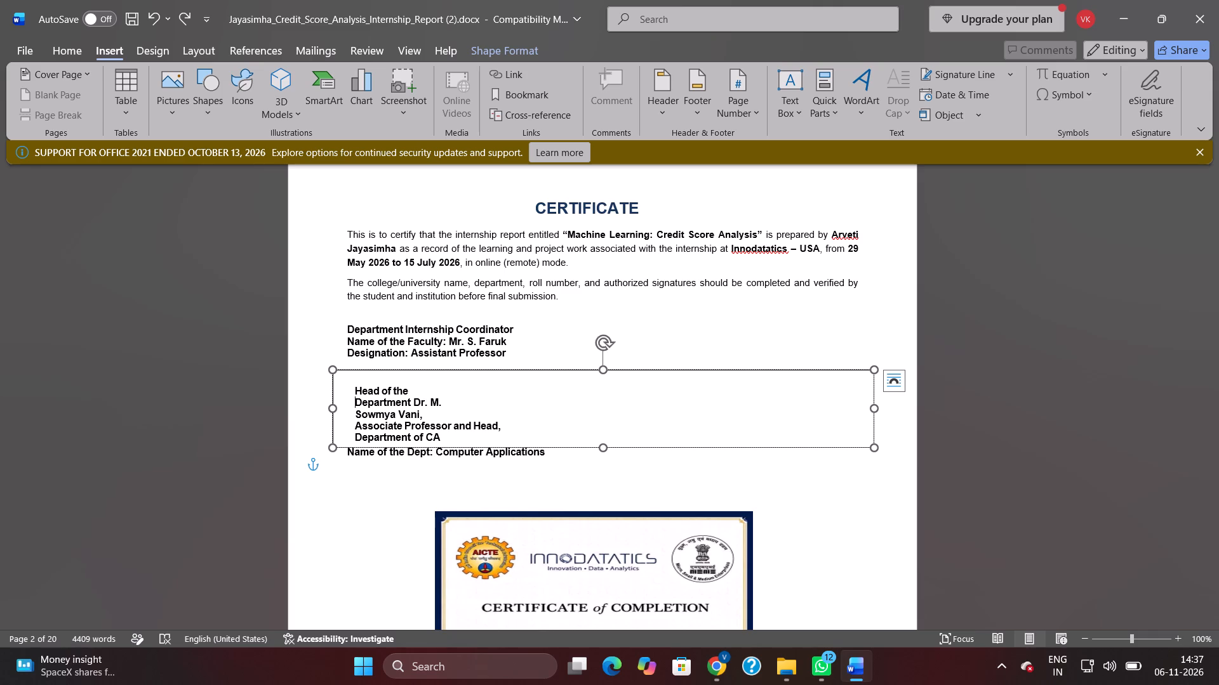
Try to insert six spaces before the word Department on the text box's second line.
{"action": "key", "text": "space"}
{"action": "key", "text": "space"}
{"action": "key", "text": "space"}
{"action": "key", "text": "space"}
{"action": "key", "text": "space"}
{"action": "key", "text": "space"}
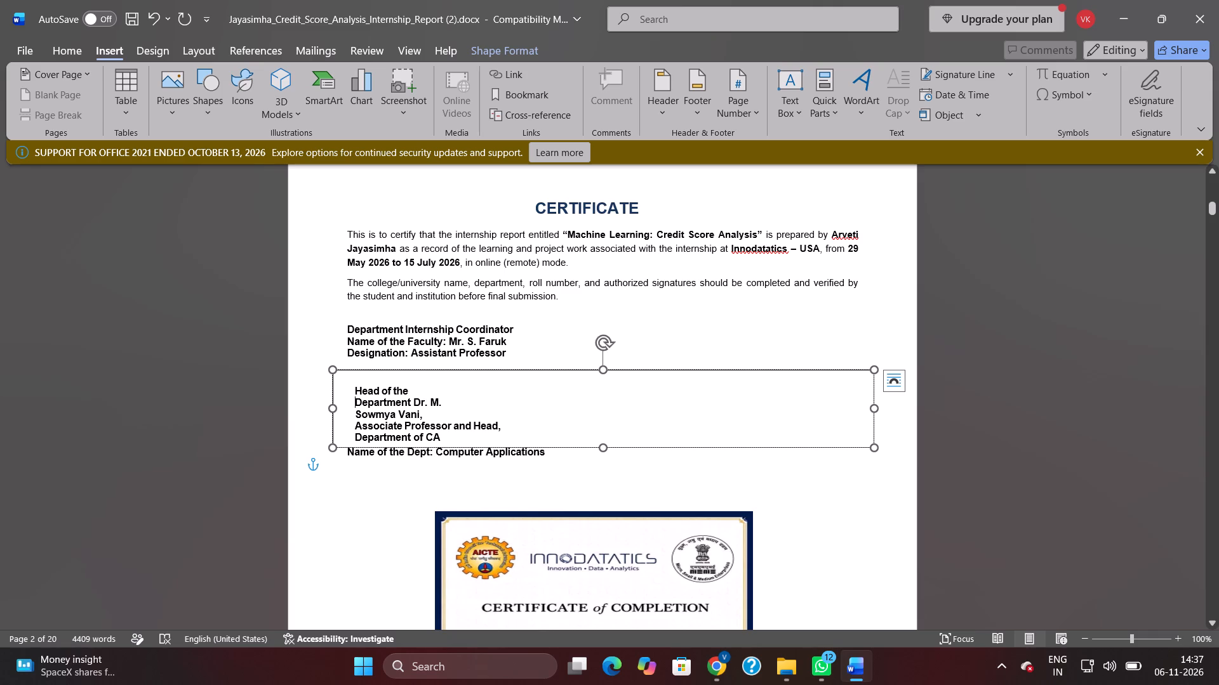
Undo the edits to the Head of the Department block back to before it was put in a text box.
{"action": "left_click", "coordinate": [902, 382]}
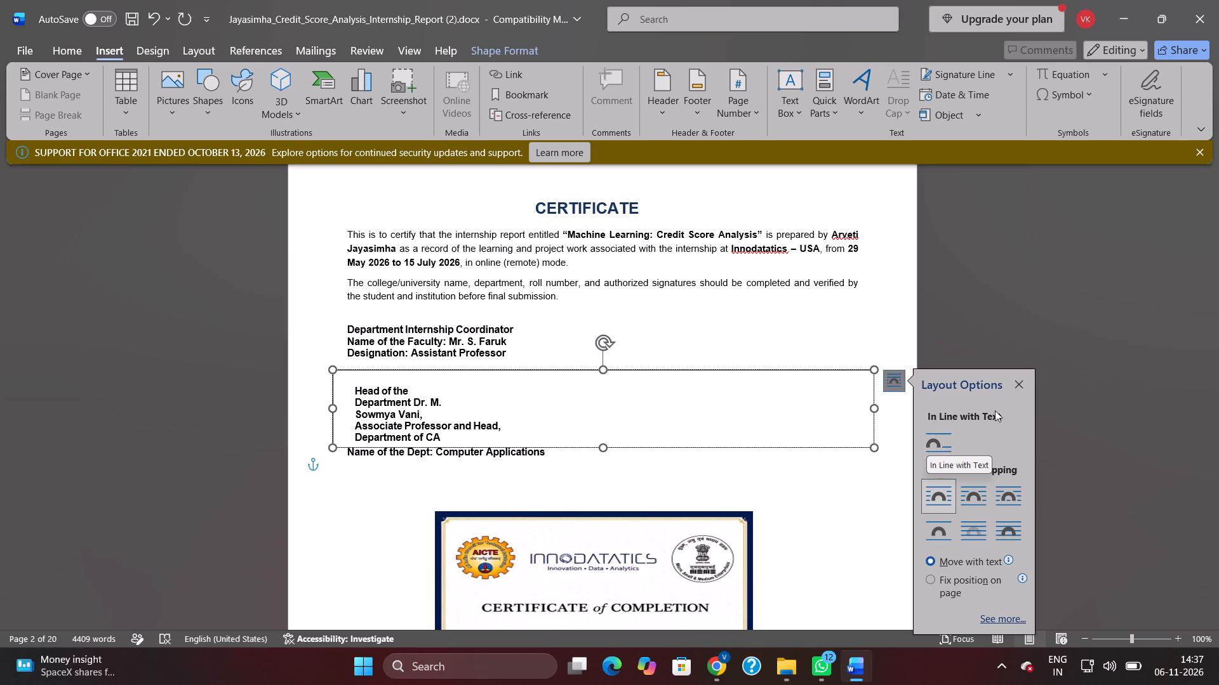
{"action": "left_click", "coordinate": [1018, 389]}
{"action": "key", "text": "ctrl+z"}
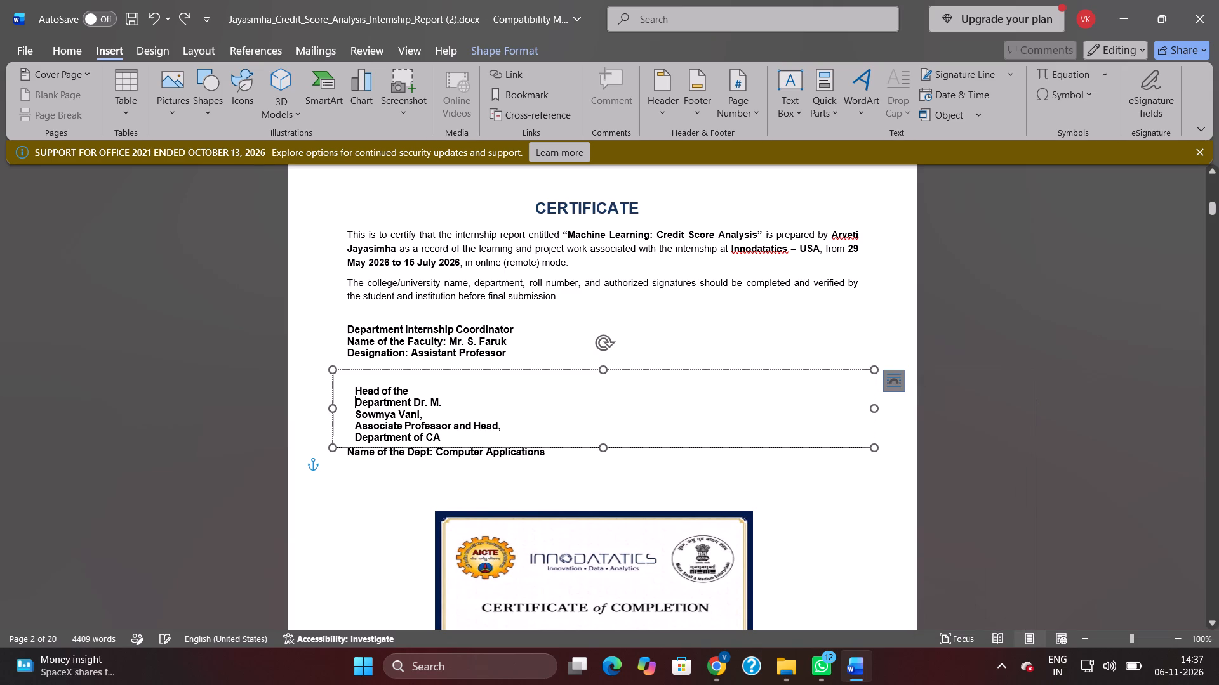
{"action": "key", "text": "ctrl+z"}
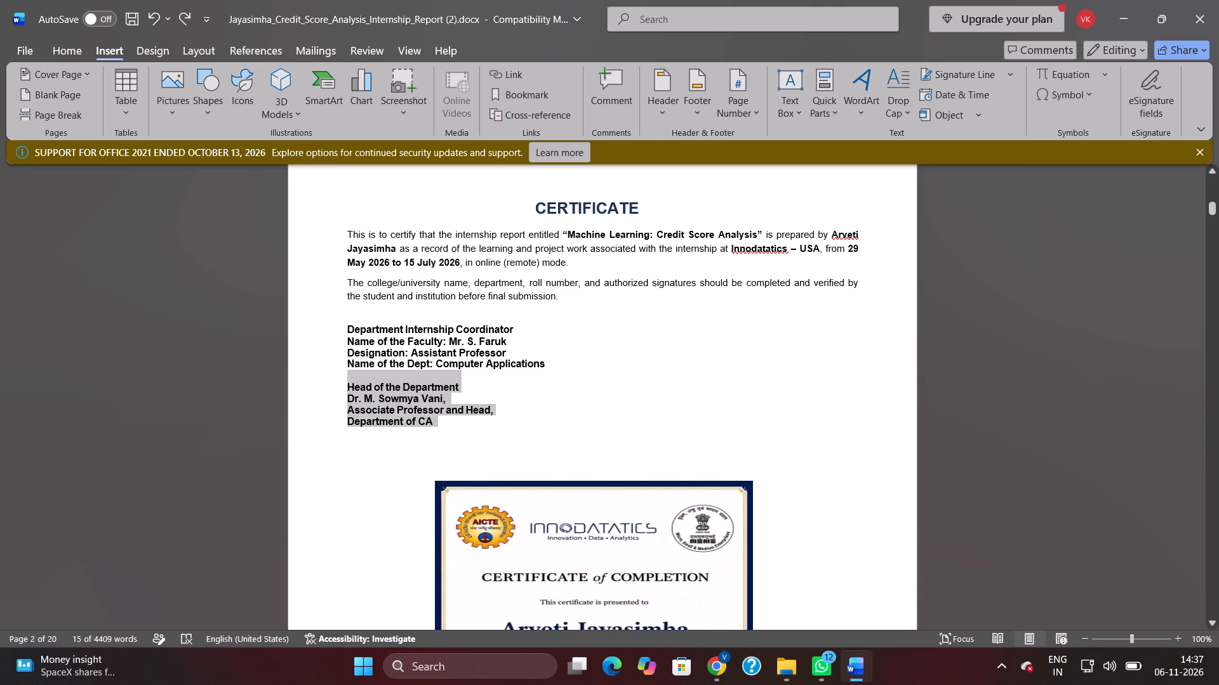
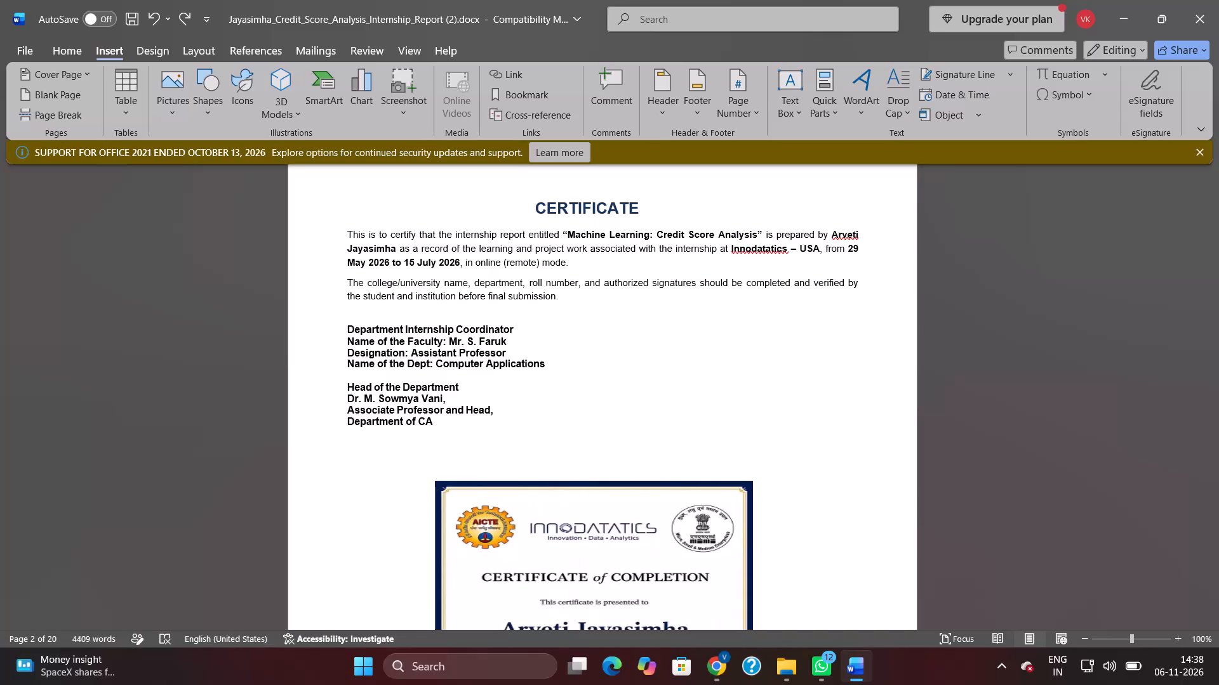
Save the Credit Score Analysis internship report and close the document.
{"action": "scroll", "coordinate": [819, 334], "scroll_direction": "down", "scroll_amount": 2}
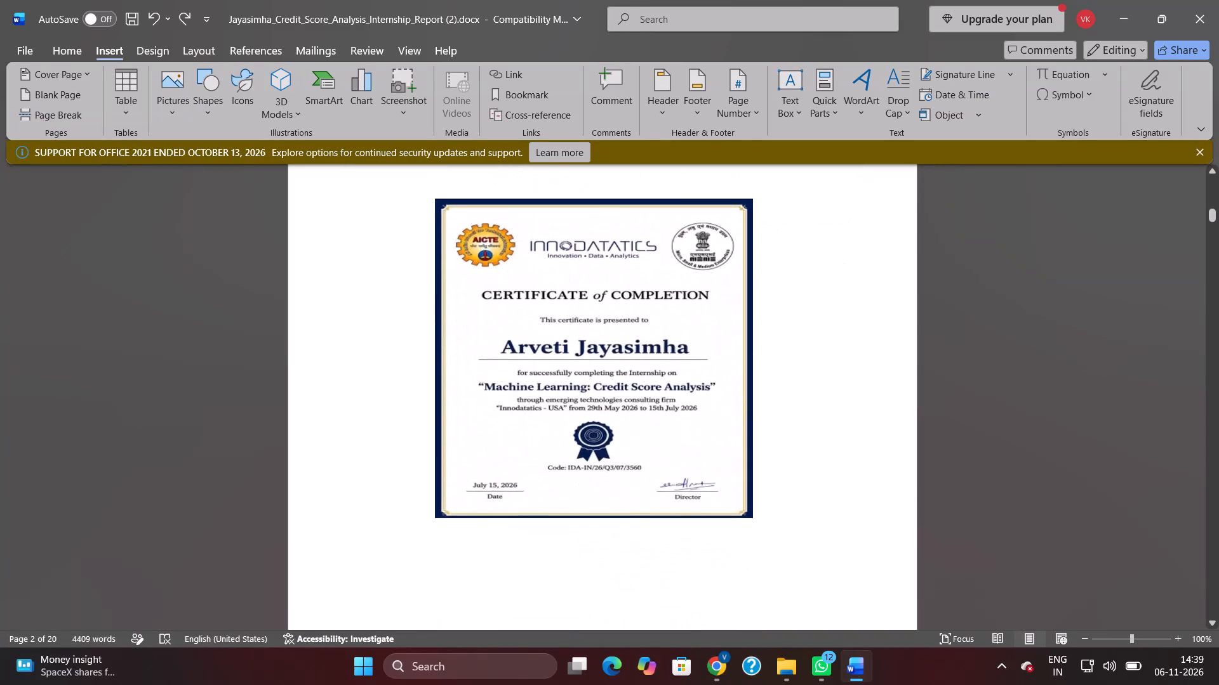
{"action": "scroll", "coordinate": [819, 334], "scroll_direction": "down", "scroll_amount": 6}
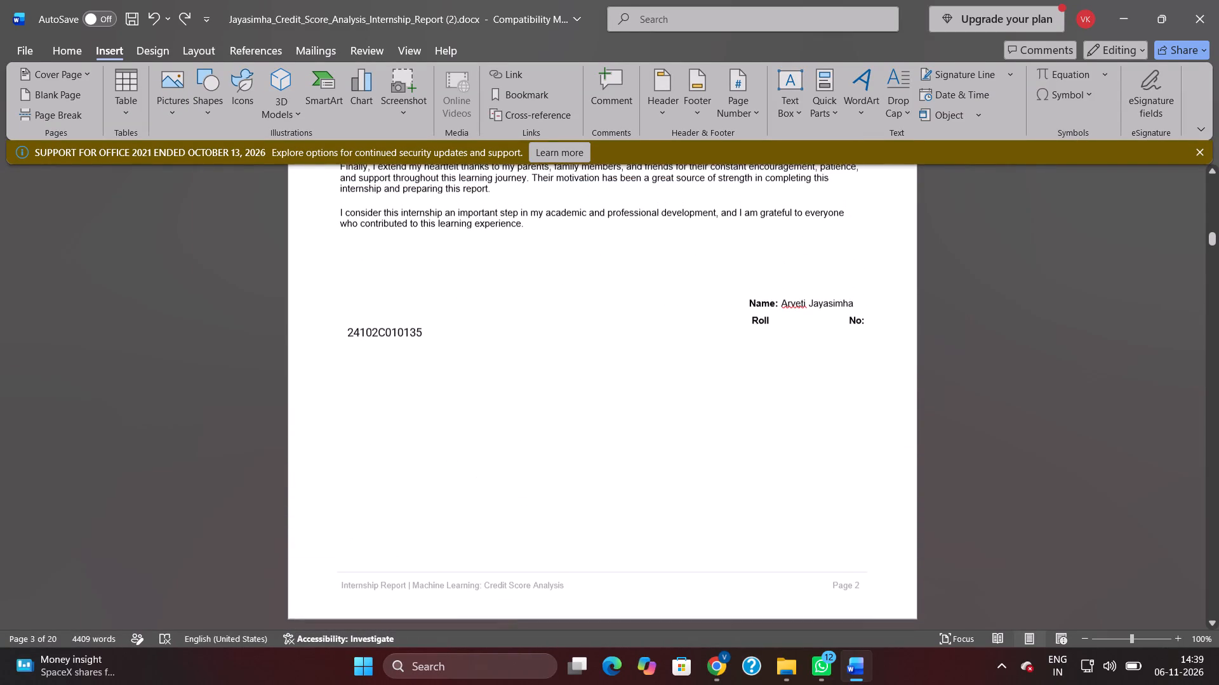
{"action": "scroll", "coordinate": [819, 334], "scroll_direction": "up", "scroll_amount": 20}
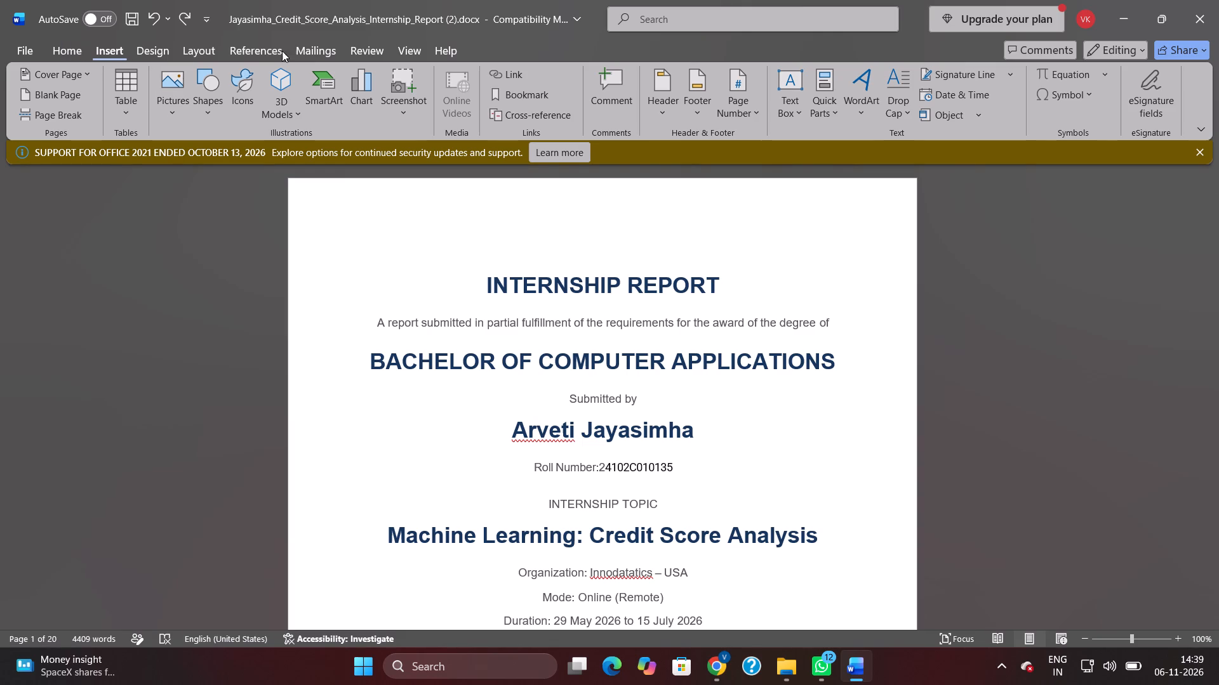
{"action": "key", "text": "ctrl+s"}
{"action": "key", "text": "ctrl+s"}
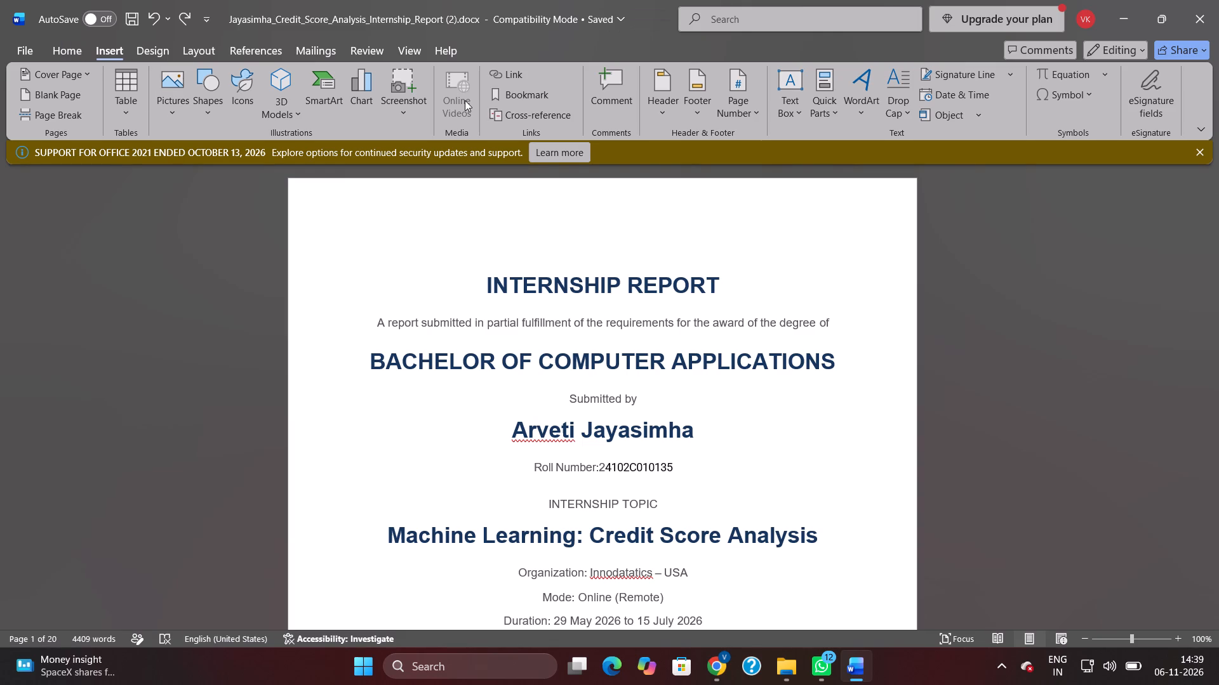
{"action": "key", "text": "ctrl+s"}
{"action": "key", "text": "ctrl+s"}
{"action": "key", "text": "ctrl+s"}
{"action": "left_click", "coordinate": [130, 13]}
{"action": "left_click", "coordinate": [130, 13]}
{"action": "left_click", "coordinate": [1218, 20]}
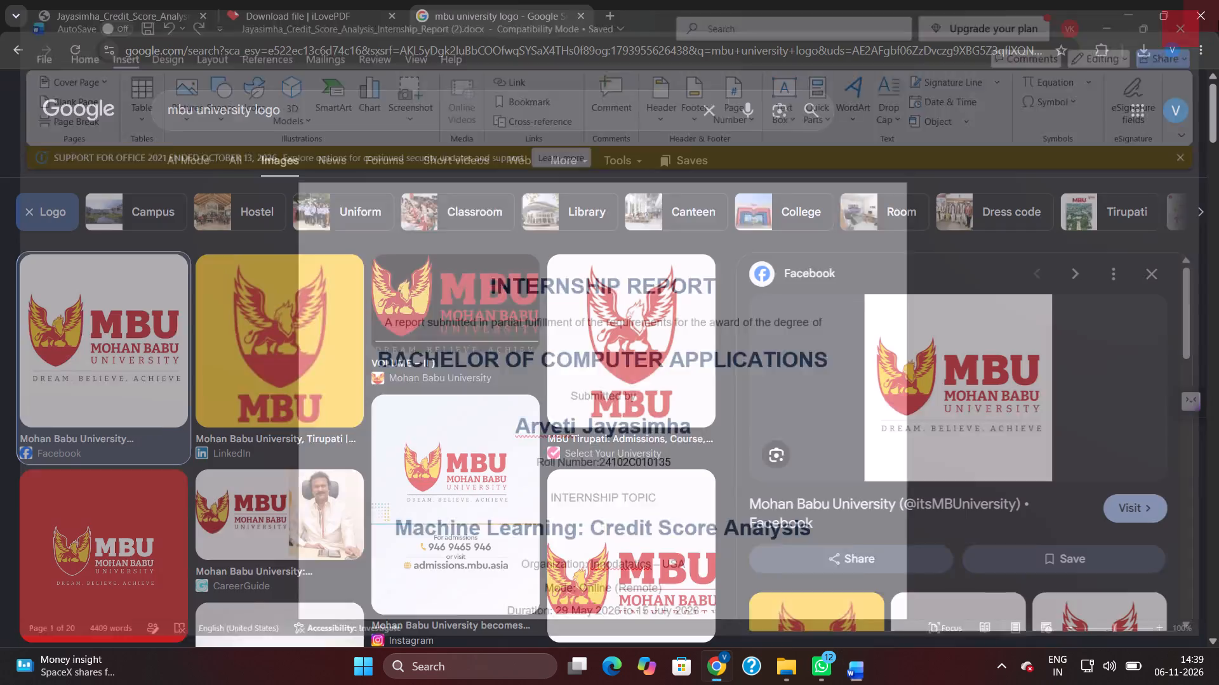
Reopen the saved report from the refreshed Downloads folder, check its certificate page and certificate image, and close it.
{"action": "left_click", "coordinate": [798, 671]}
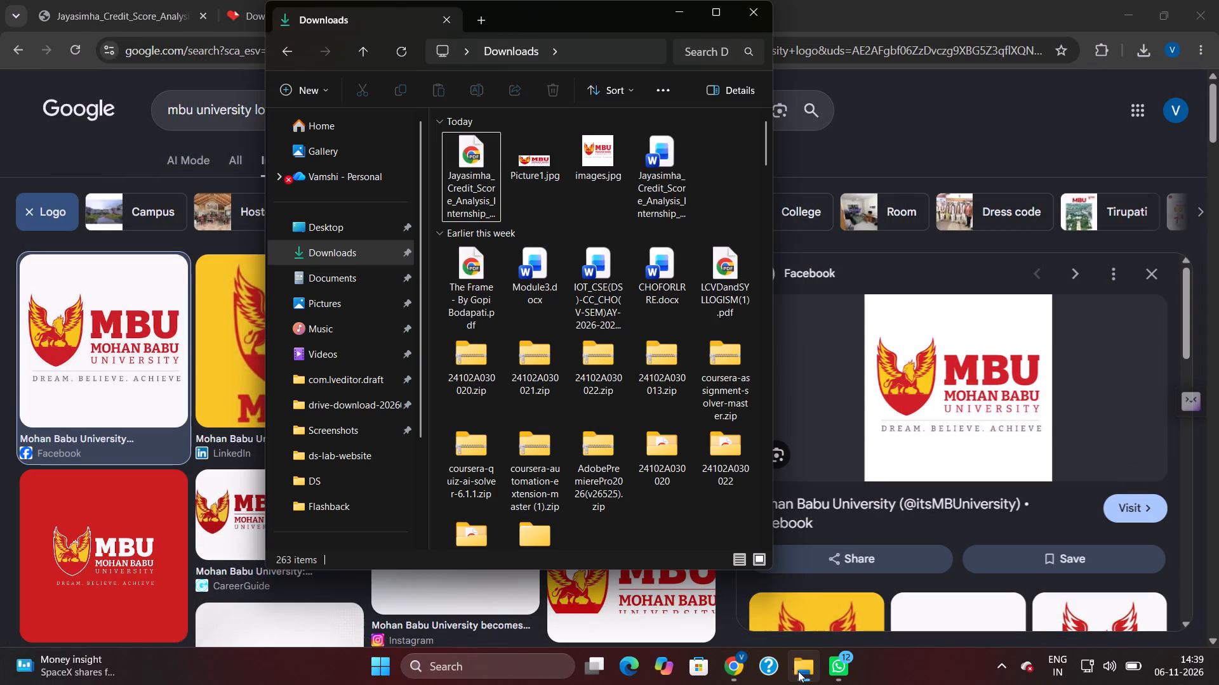
{"action": "left_click", "coordinate": [402, 48]}
{"action": "double_click", "coordinate": [468, 170]}
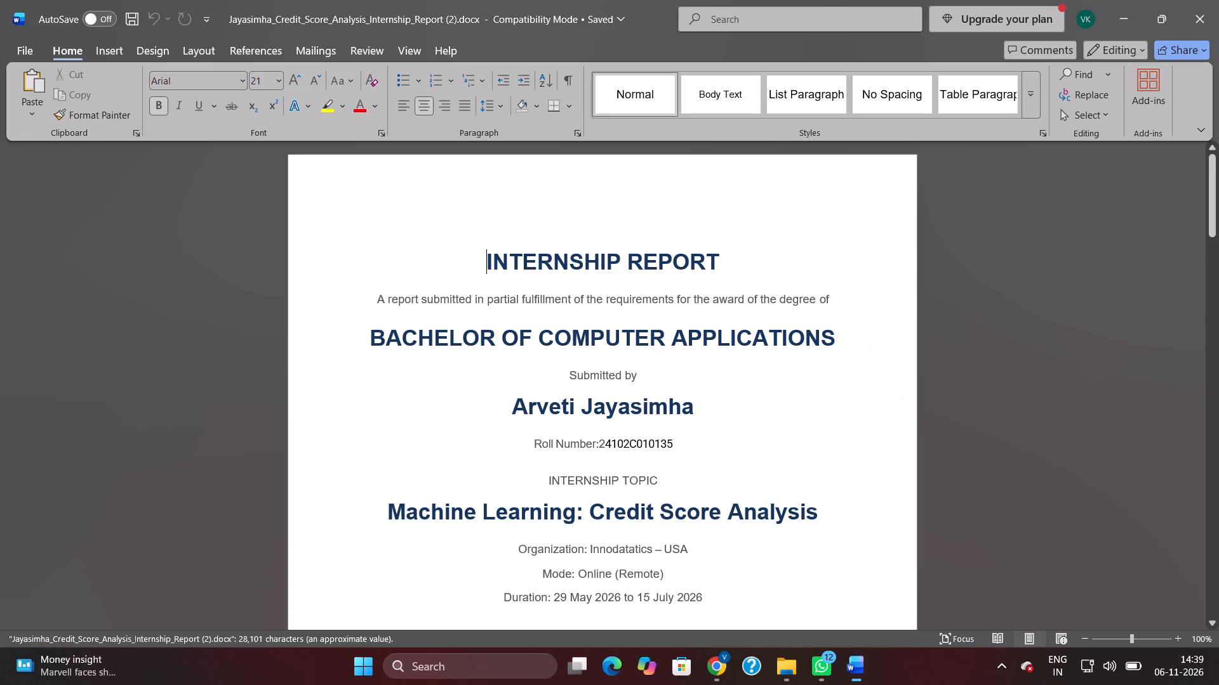
{"action": "scroll", "coordinate": [670, 313], "scroll_direction": "down", "scroll_amount": 5}
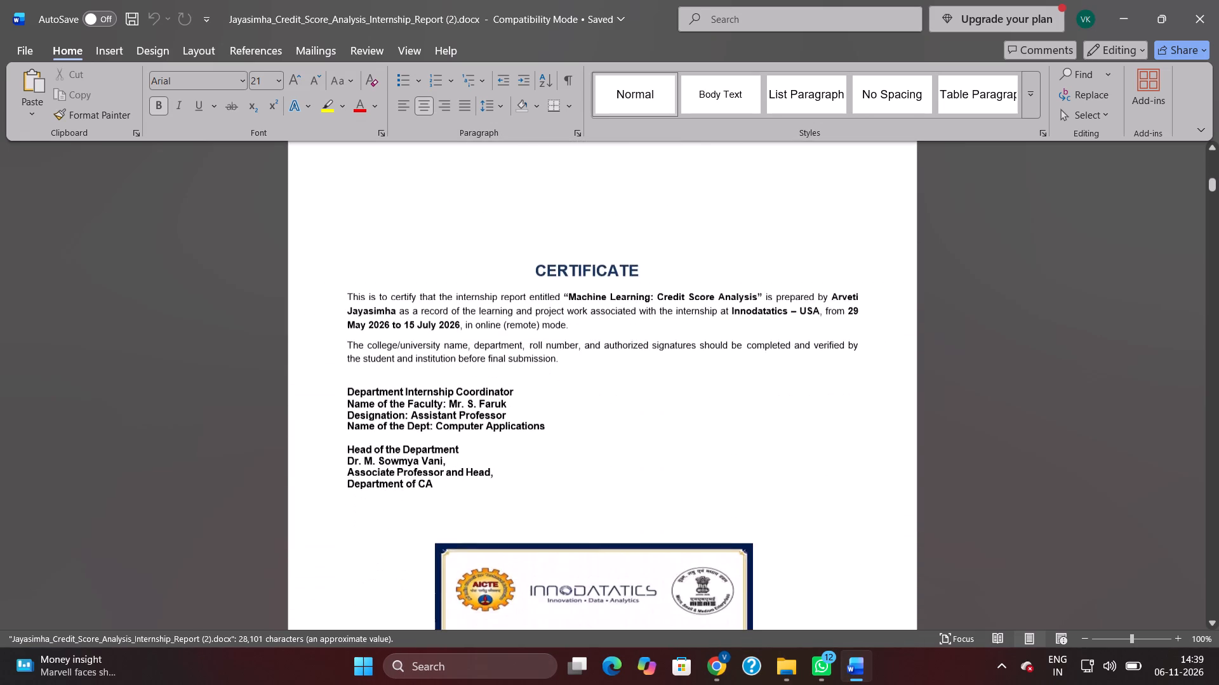
{"action": "scroll", "coordinate": [670, 313], "scroll_direction": "down", "scroll_amount": 2}
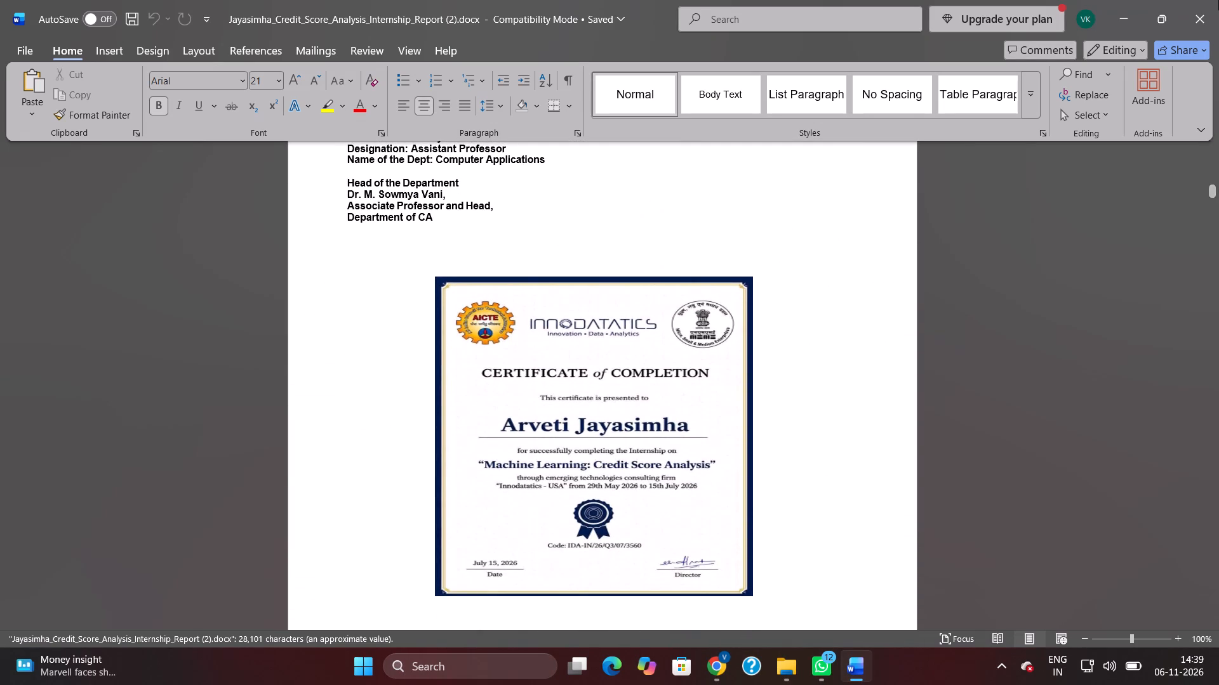
{"action": "left_click", "coordinate": [698, 395]}
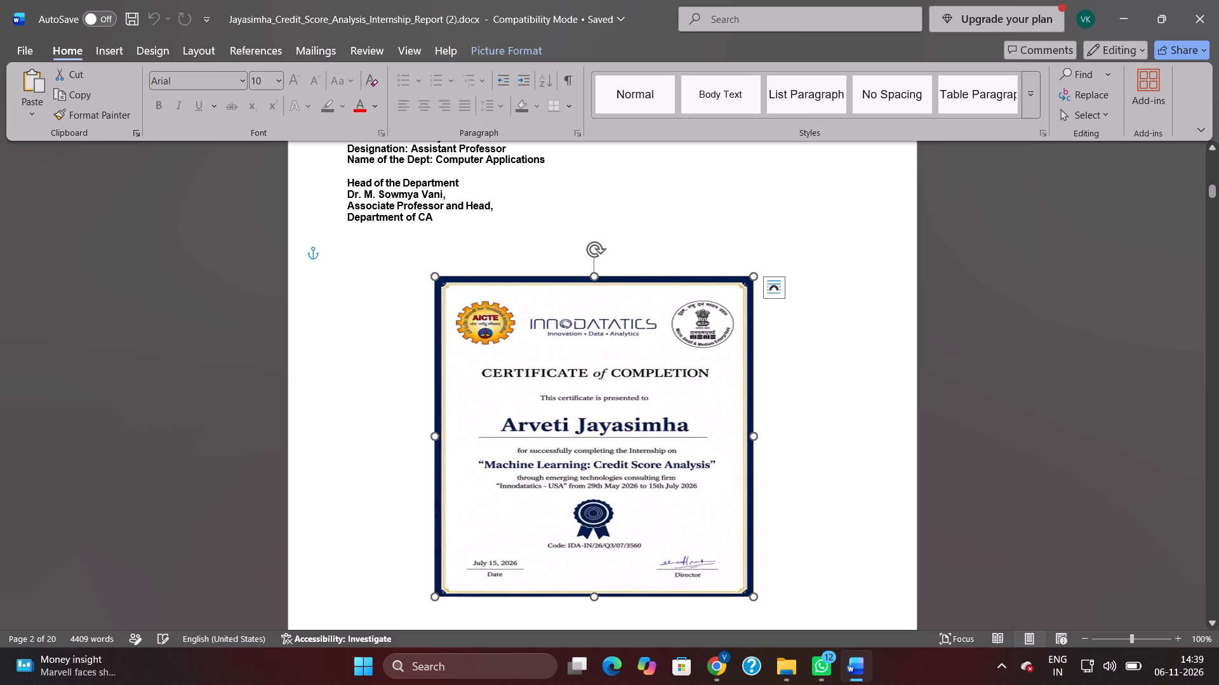
{"action": "left_click", "coordinate": [1218, 0]}
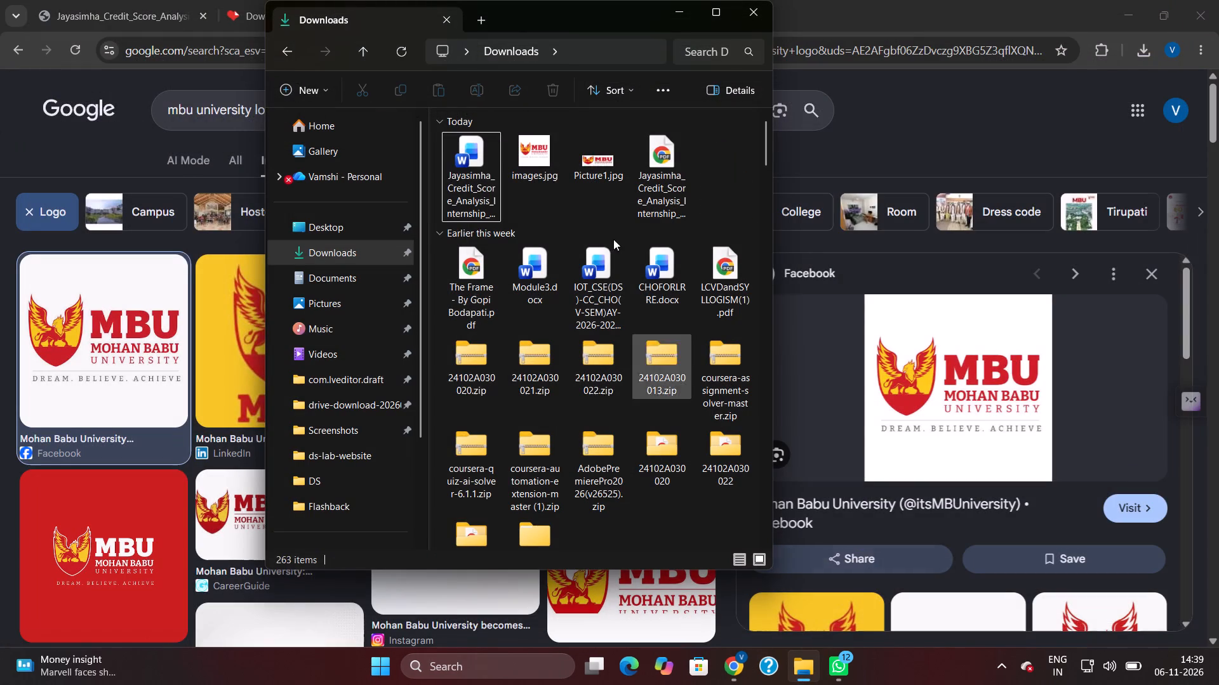
Switch to the iLovePDF download page in Chrome and bring the Downloads folder window back up.
{"action": "left_click", "coordinate": [688, 15]}
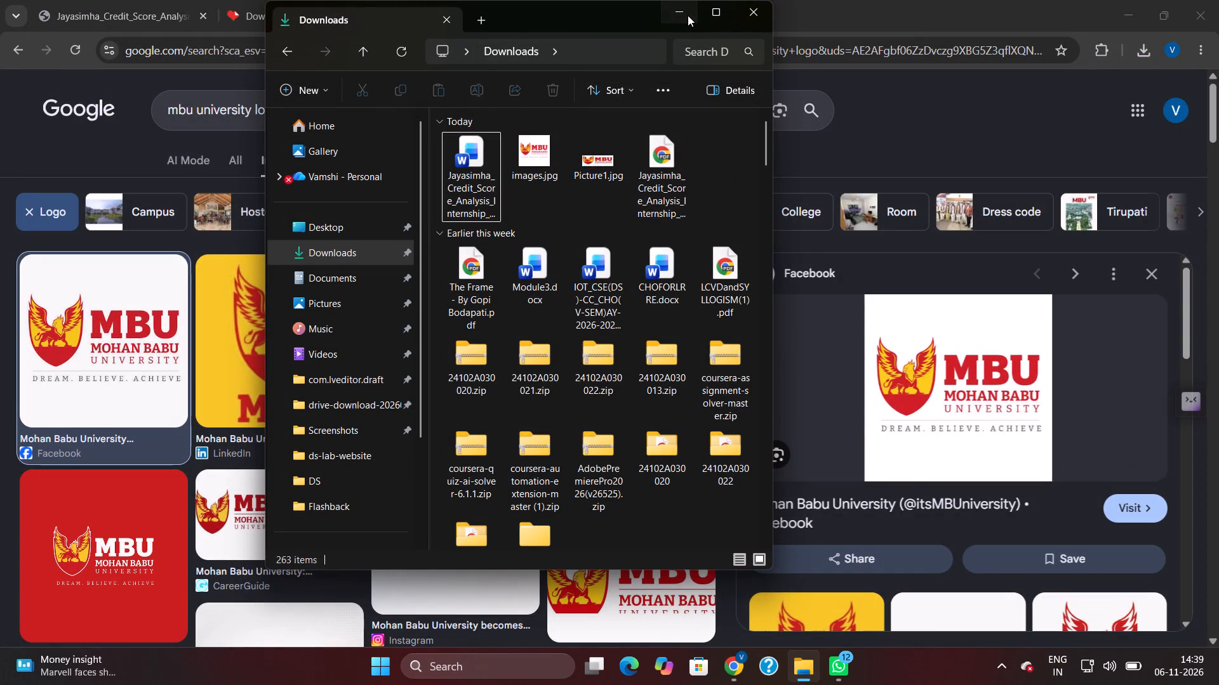
{"action": "left_click", "coordinate": [290, 0]}
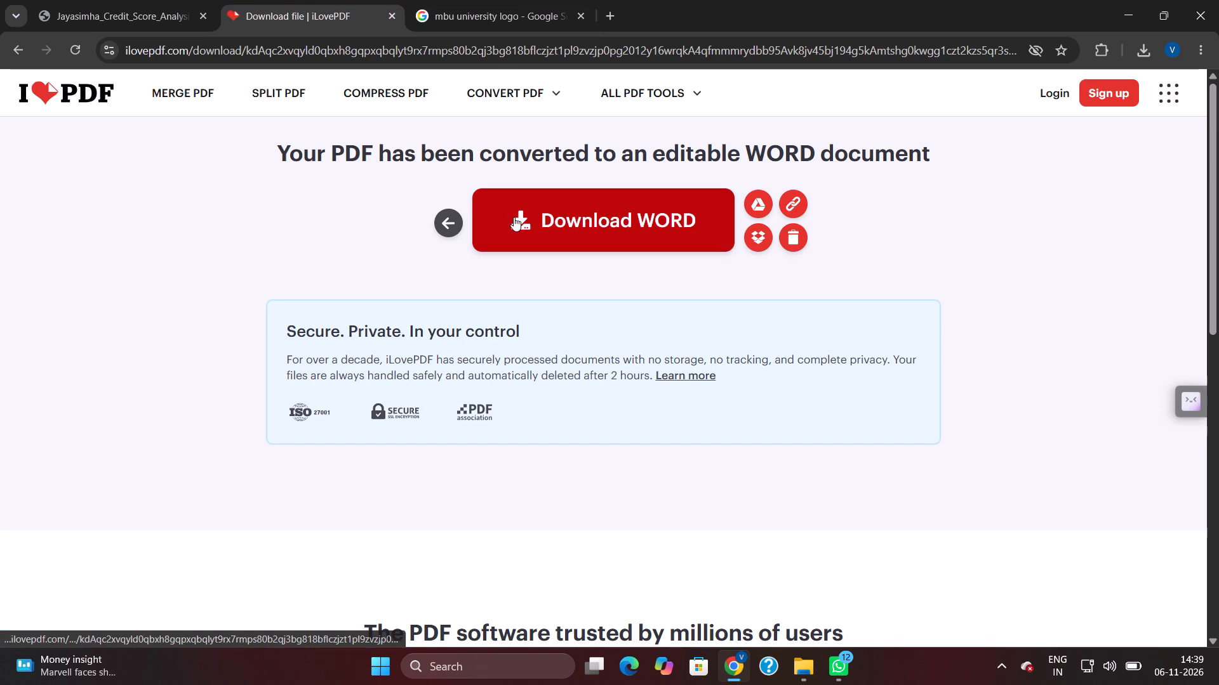
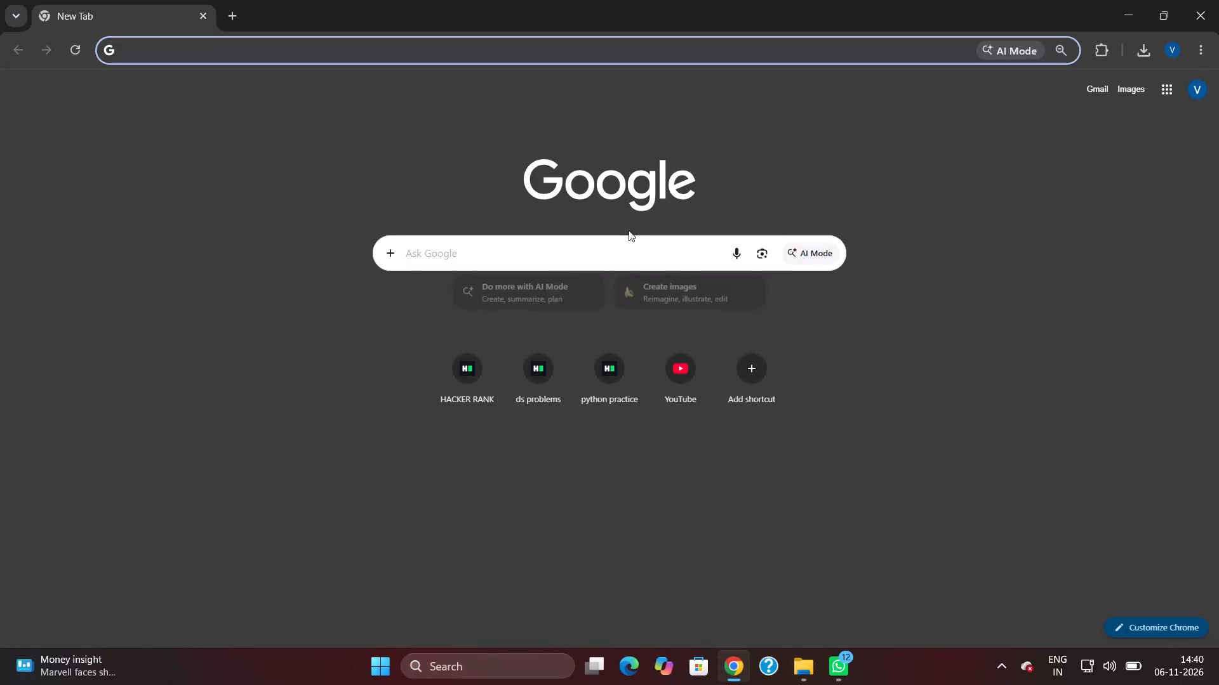
Search the web for "document to pdf" and open iLovePDF's Word to PDF converter.
{"action": "type", "text": "document to"}
{"action": "key", "text": "space"}
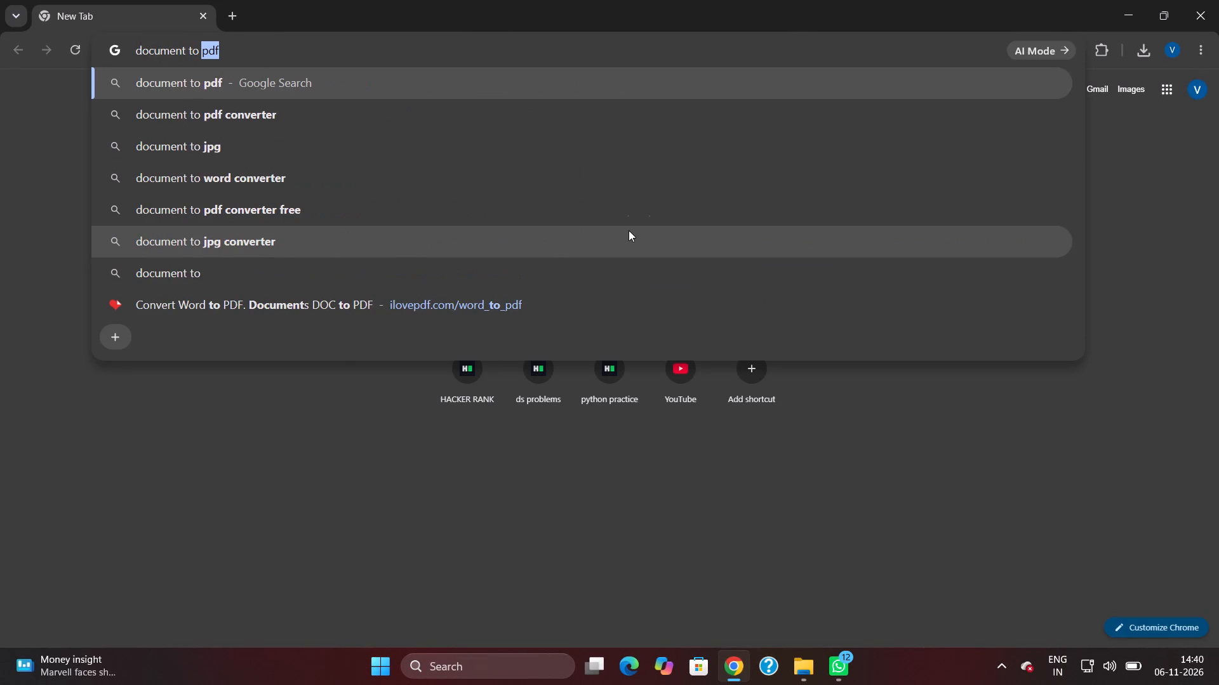
{"action": "key", "text": "Right"}
{"action": "key", "text": "Return"}
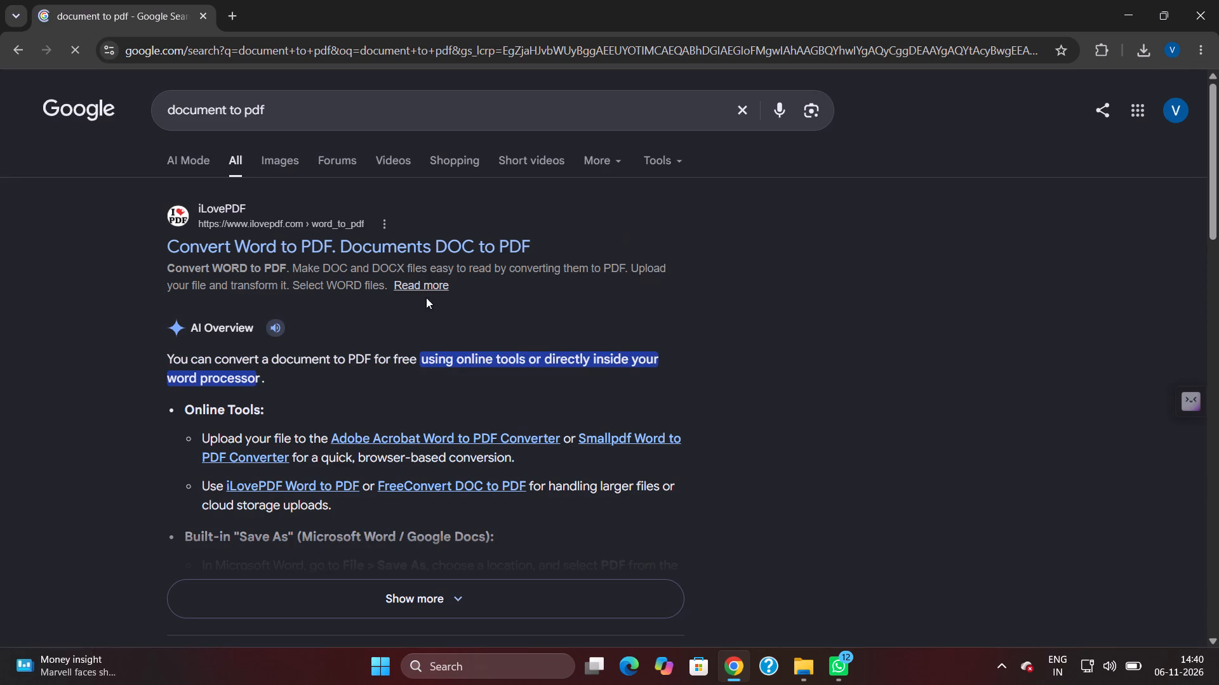
{"action": "left_click", "coordinate": [429, 233]}
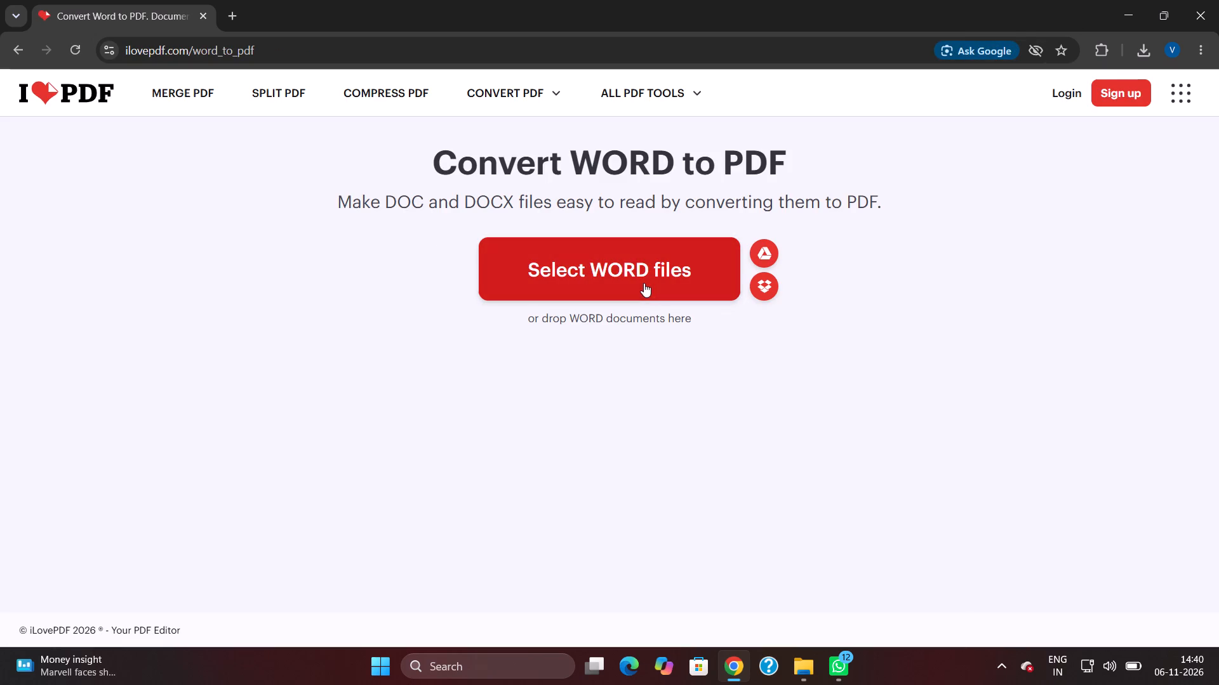
Convert today's Credit Score Analysis internship report Word file from Downloads to PDF and download the result.
{"action": "left_click", "coordinate": [644, 283]}
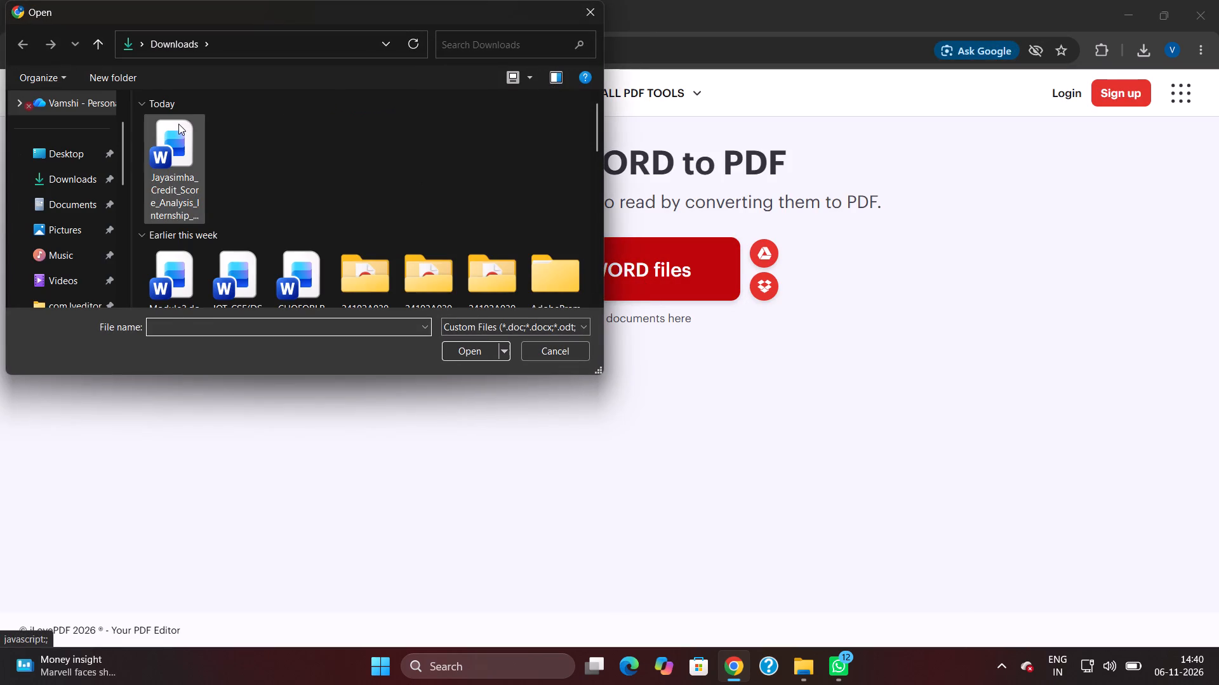
{"action": "left_click", "coordinate": [178, 124]}
{"action": "left_click", "coordinate": [467, 349]}
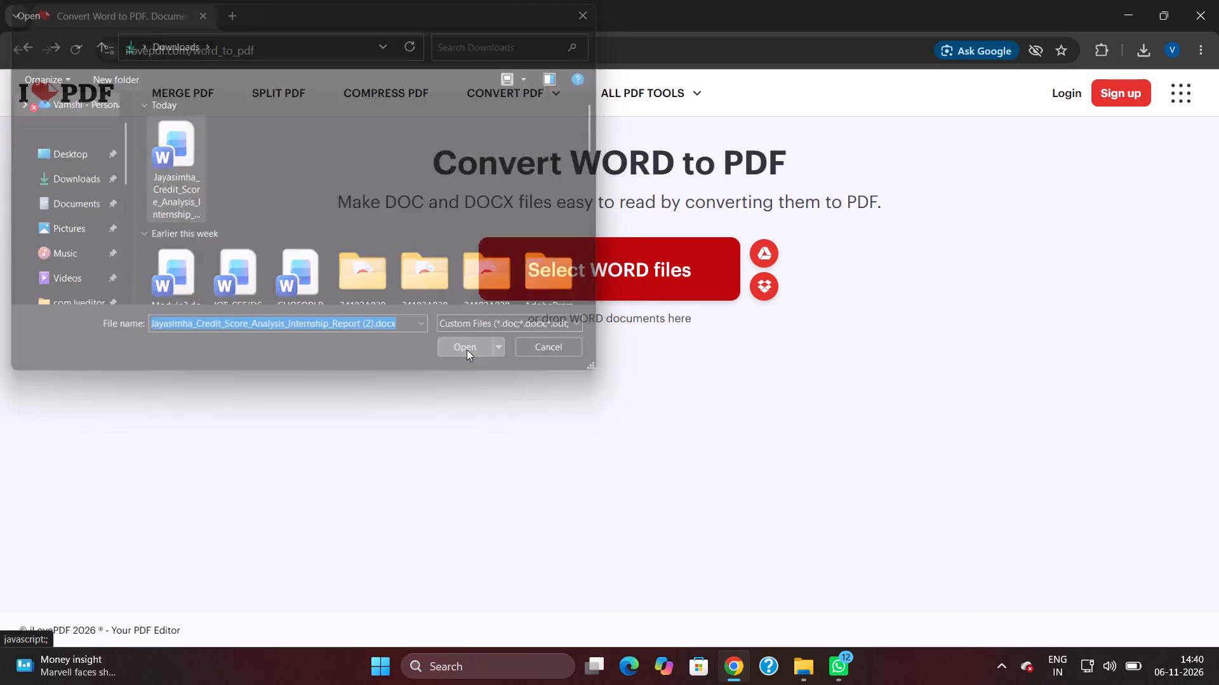
{"action": "left_click", "coordinate": [1033, 580]}
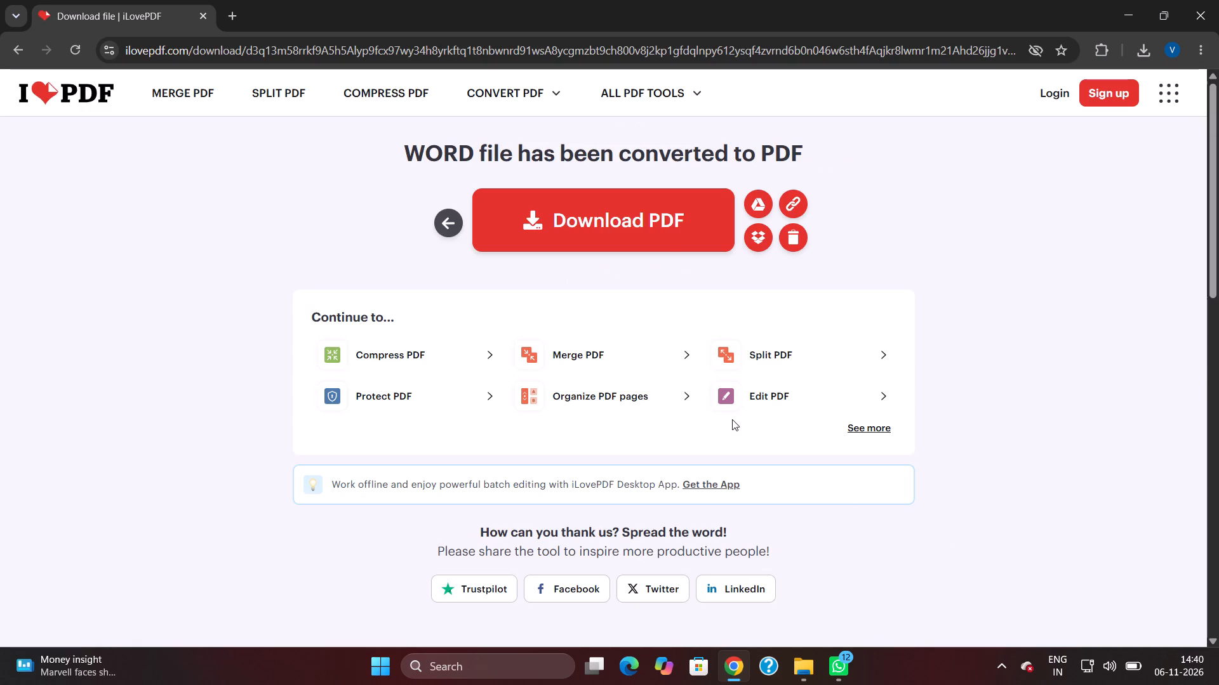
{"action": "left_click", "coordinate": [663, 205]}
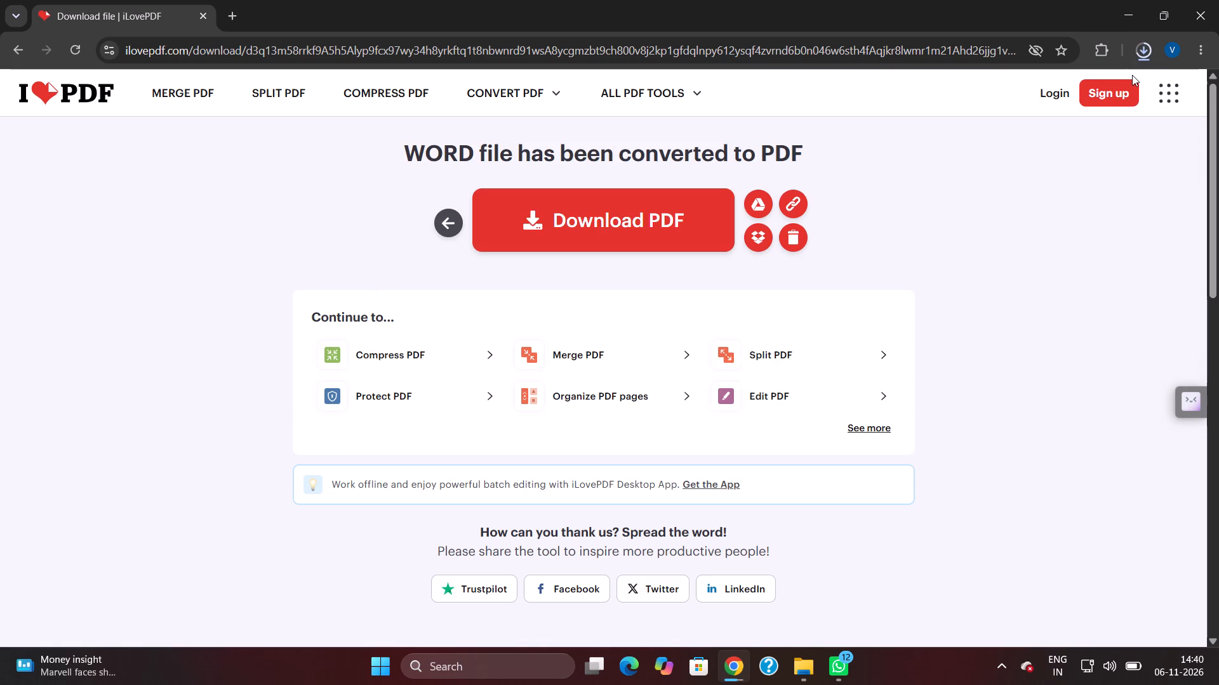
Open the downloaded report PDF and check its cover page and certificate page.
{"action": "left_click", "coordinate": [1010, 98]}
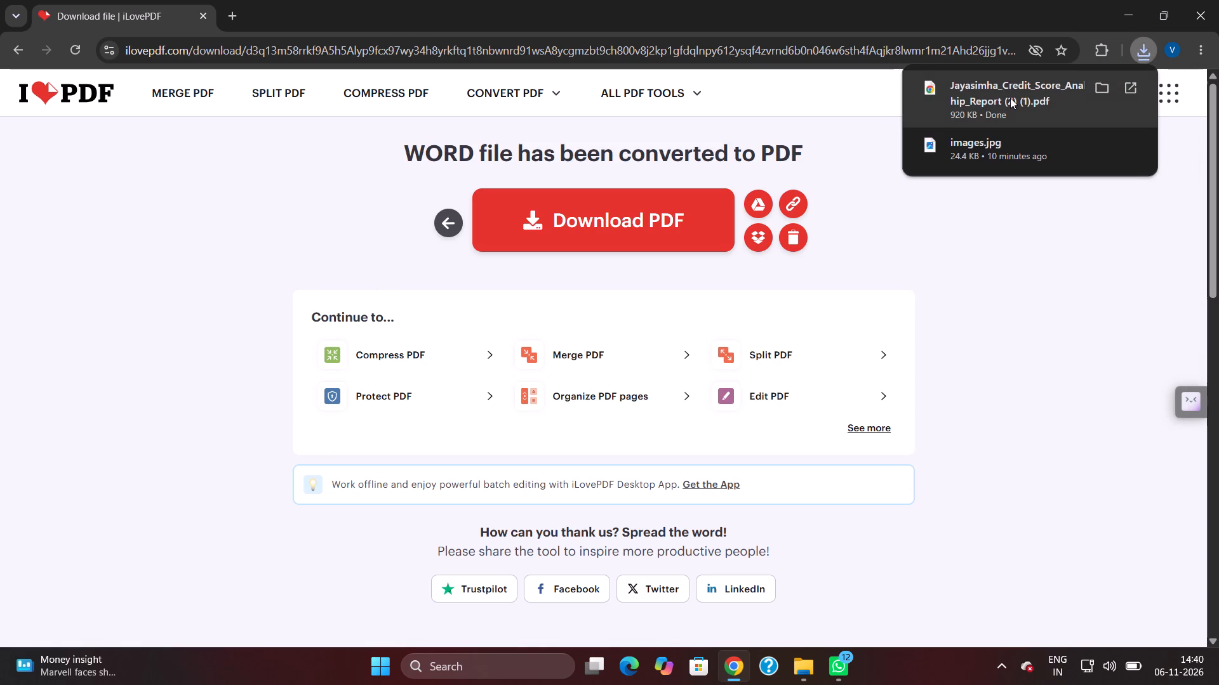
{"action": "scroll", "coordinate": [806, 313], "scroll_direction": "down", "scroll_amount": 4}
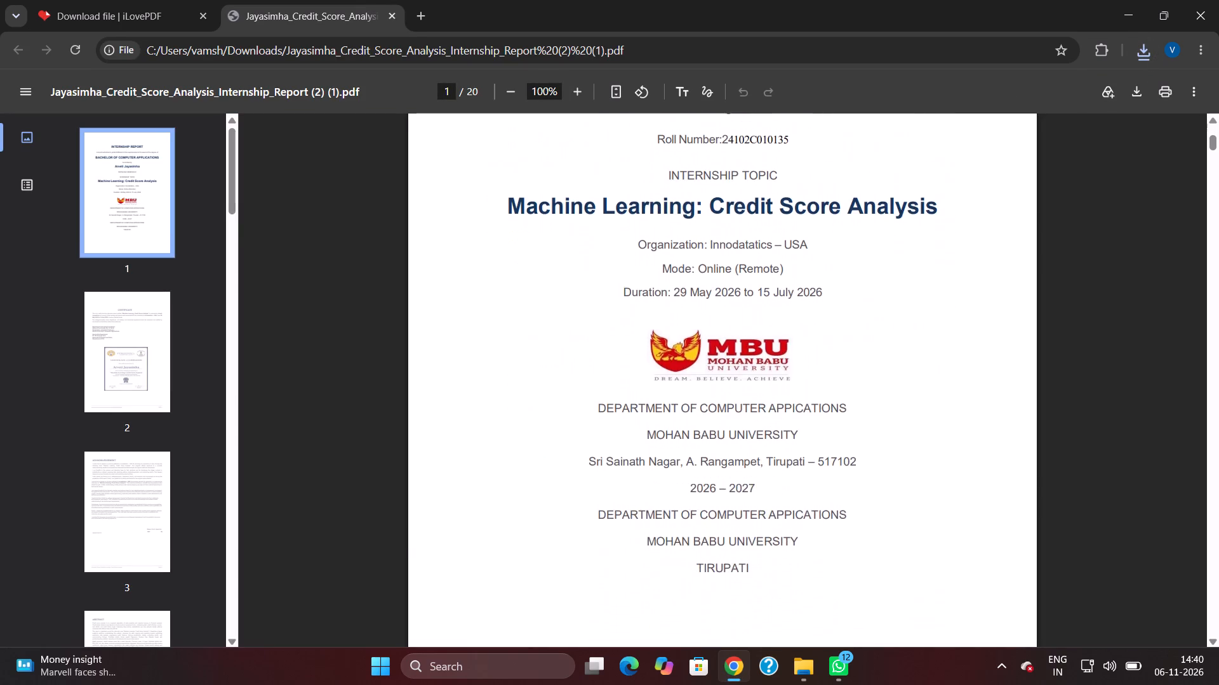
{"action": "scroll", "coordinate": [806, 313], "scroll_direction": "down", "scroll_amount": 5}
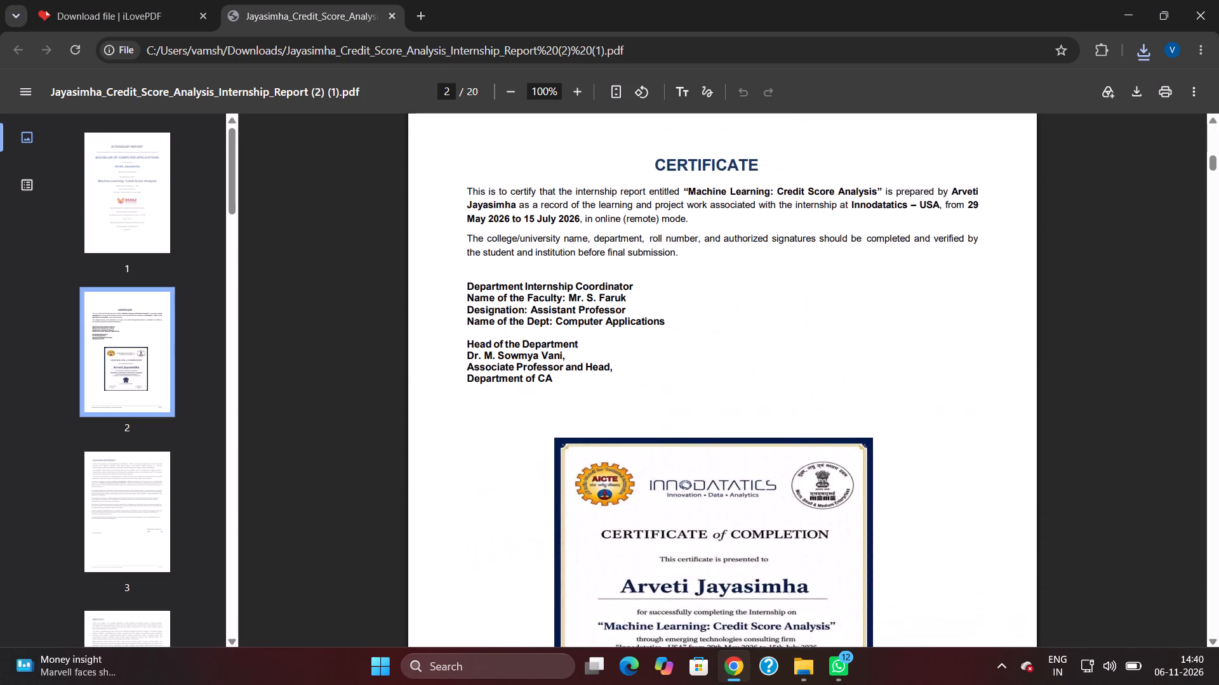
{"action": "scroll", "coordinate": [806, 313], "scroll_direction": "down", "scroll_amount": 2}
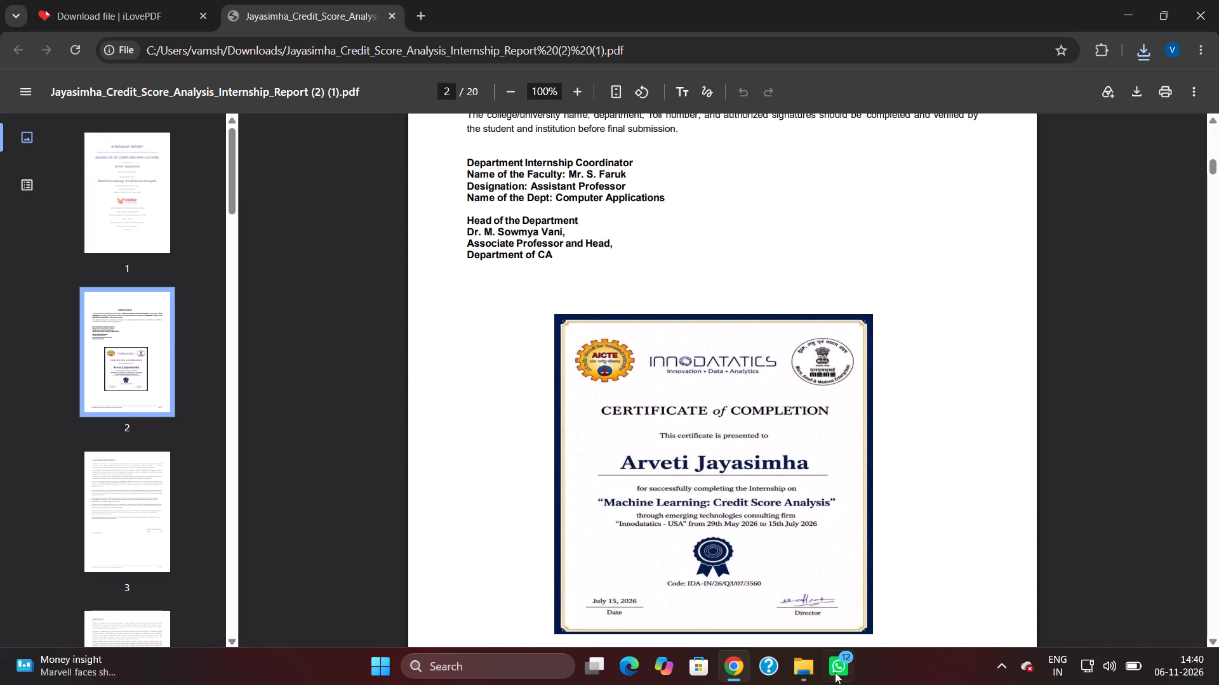